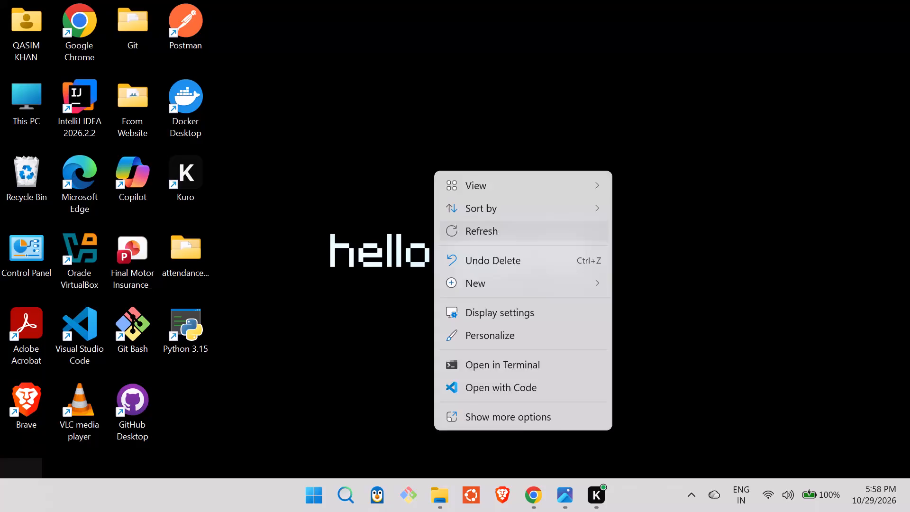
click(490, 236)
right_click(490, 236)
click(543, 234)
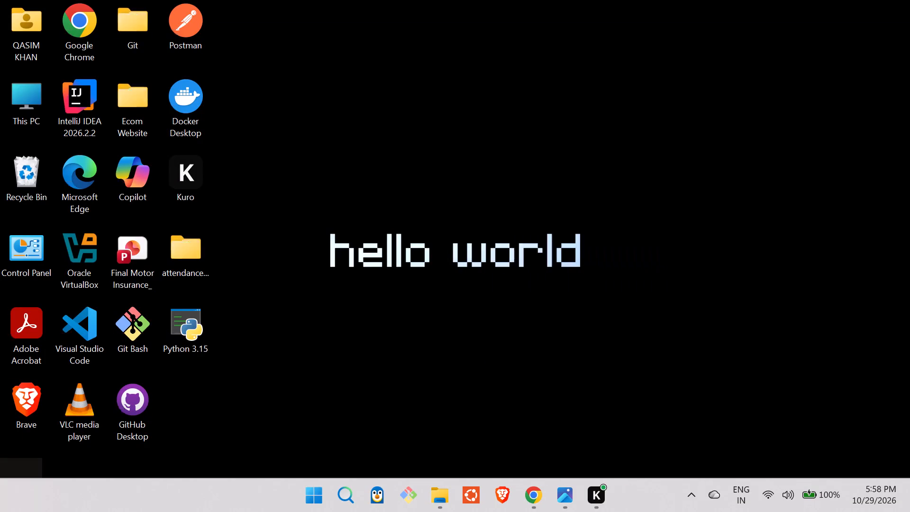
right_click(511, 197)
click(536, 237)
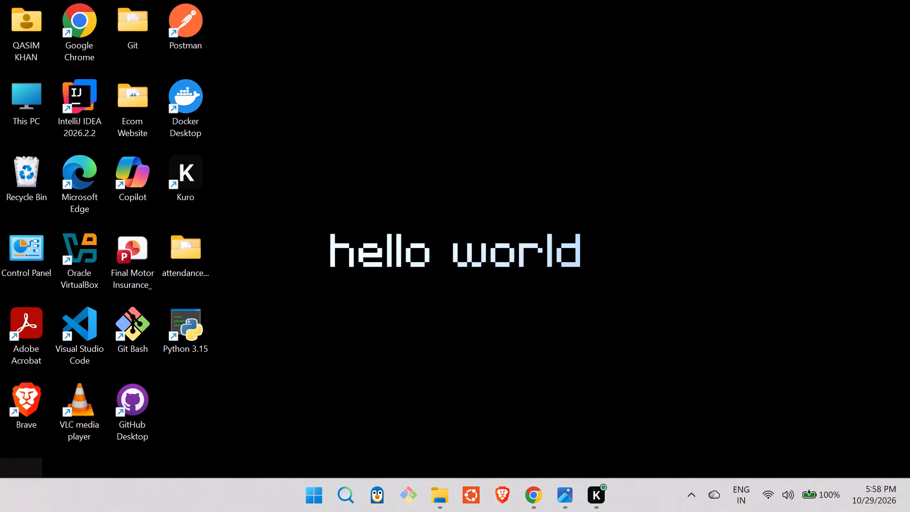
click(501, 499)
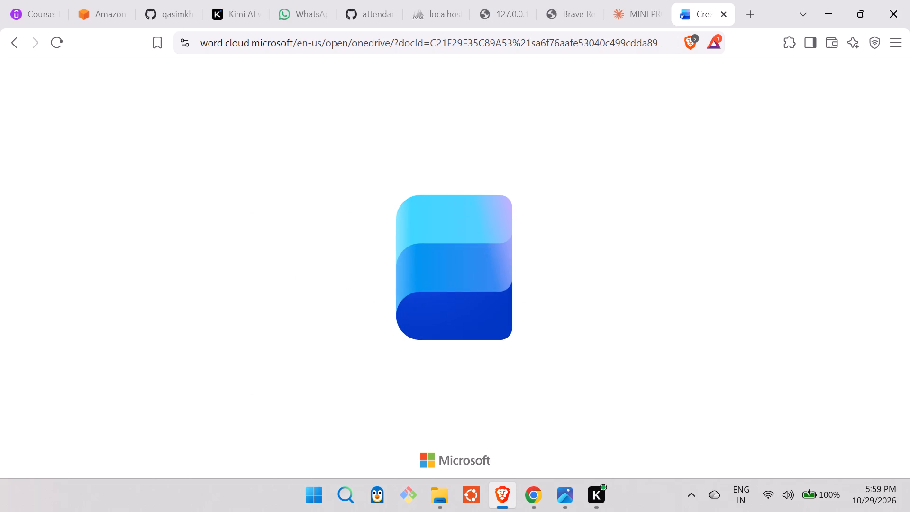
Search the web for "yt" in a new browser tab.
click(747, 21)
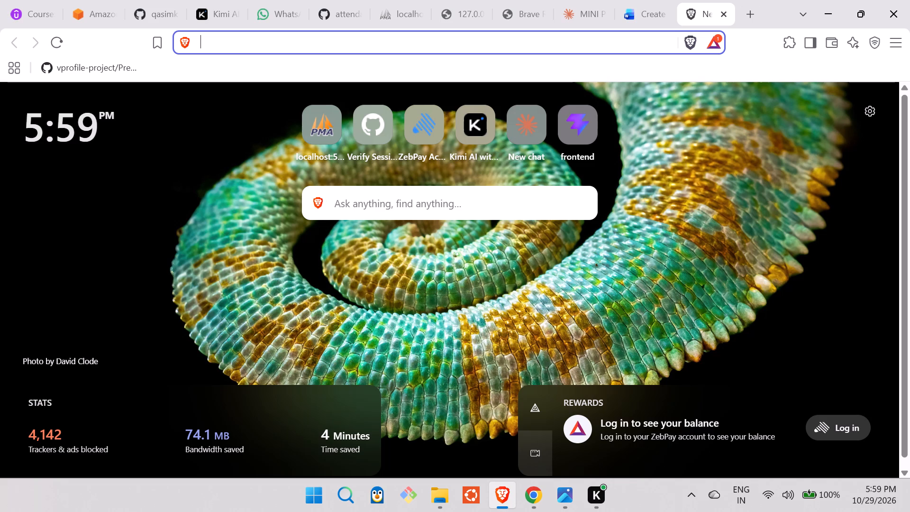
click(481, 208)
text(yt)
key(Return)
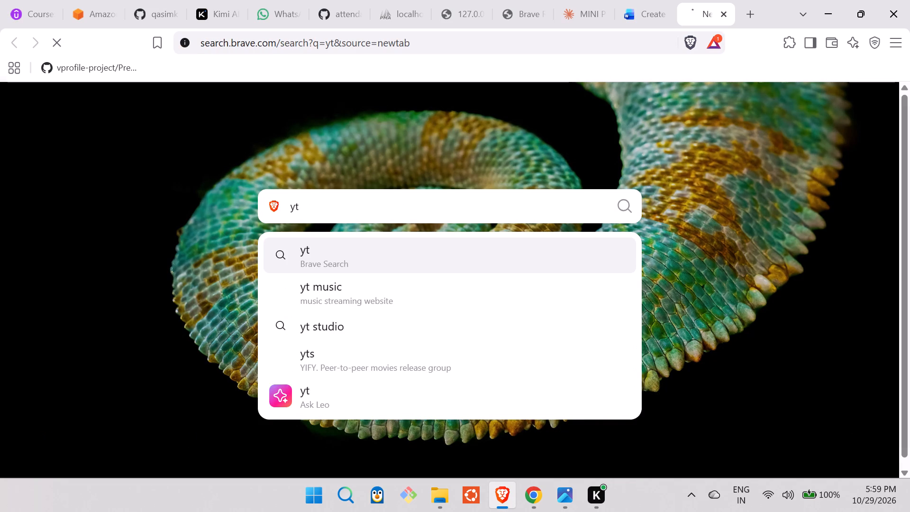
Return to the Word for the web document tab.
click(652, 7)
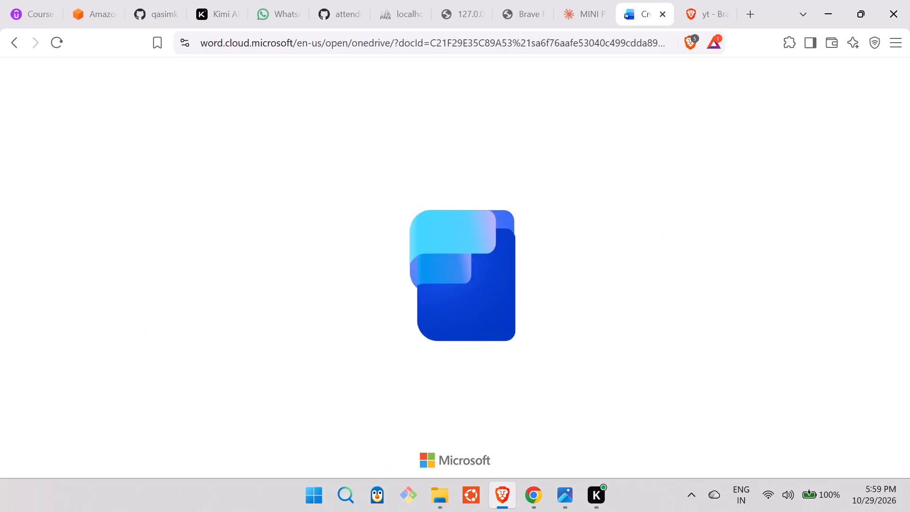
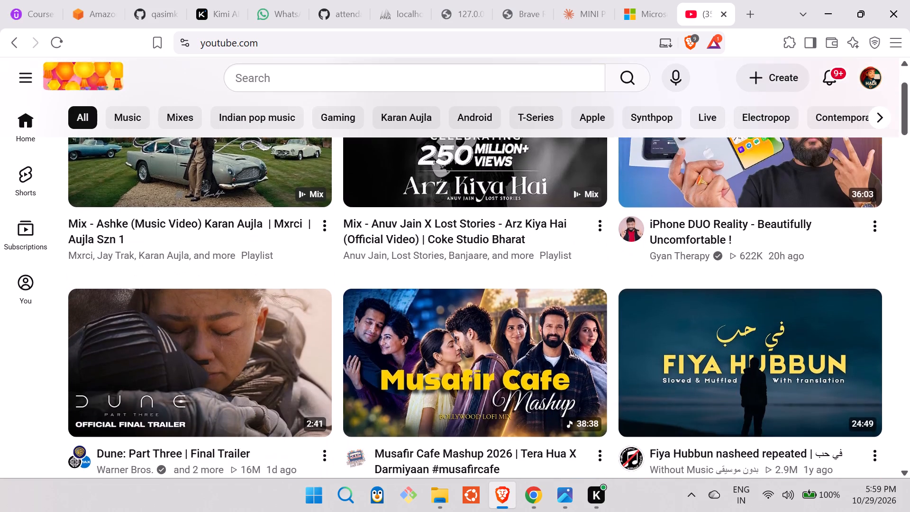
Browse the recommended videos and Shorts on the YouTube home feed for something to play.
scroll(36, 375, down, 2)
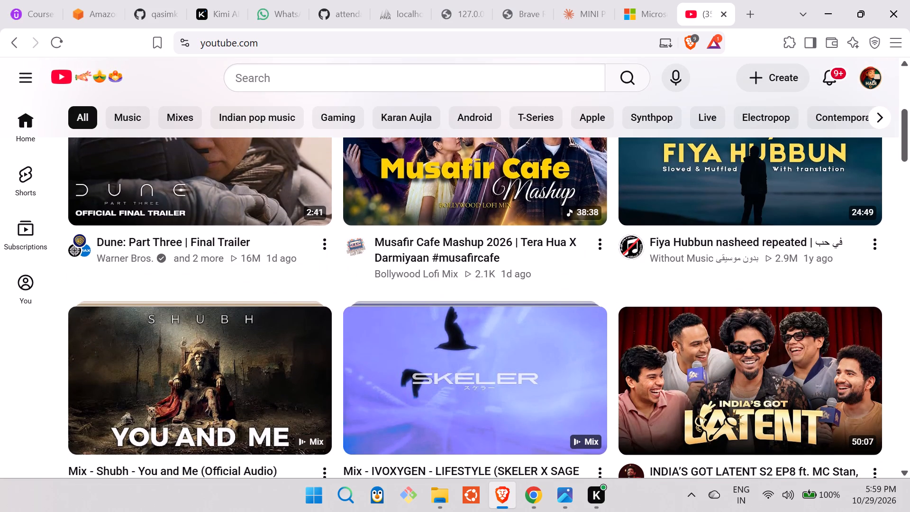
scroll(36, 375, down, 3)
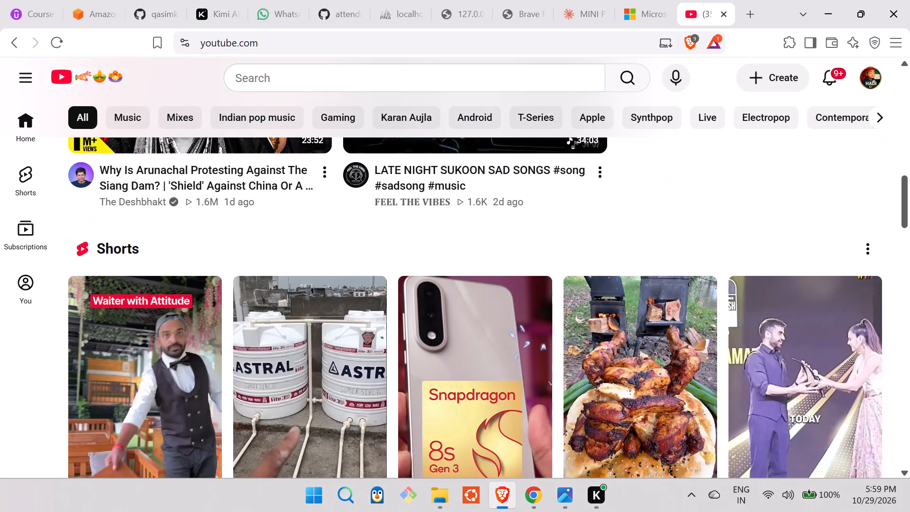
scroll(36, 375, down, 2)
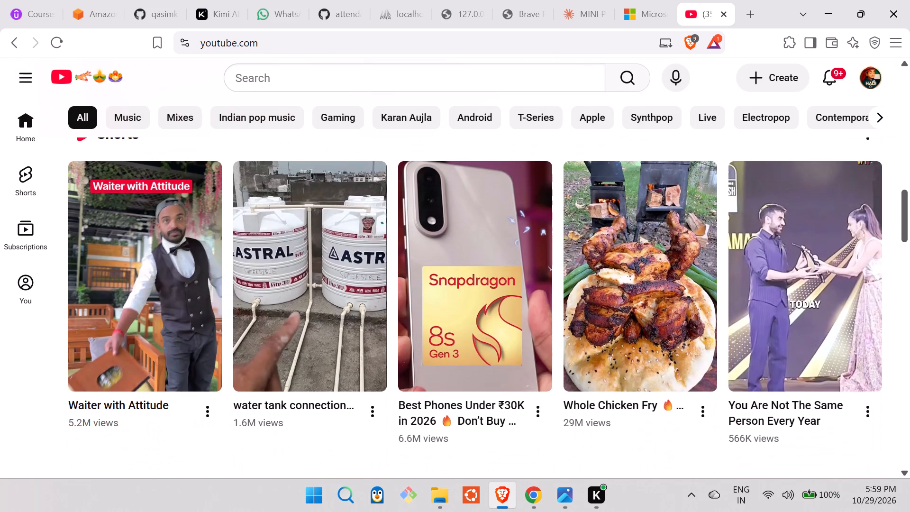
scroll(36, 375, down, 2)
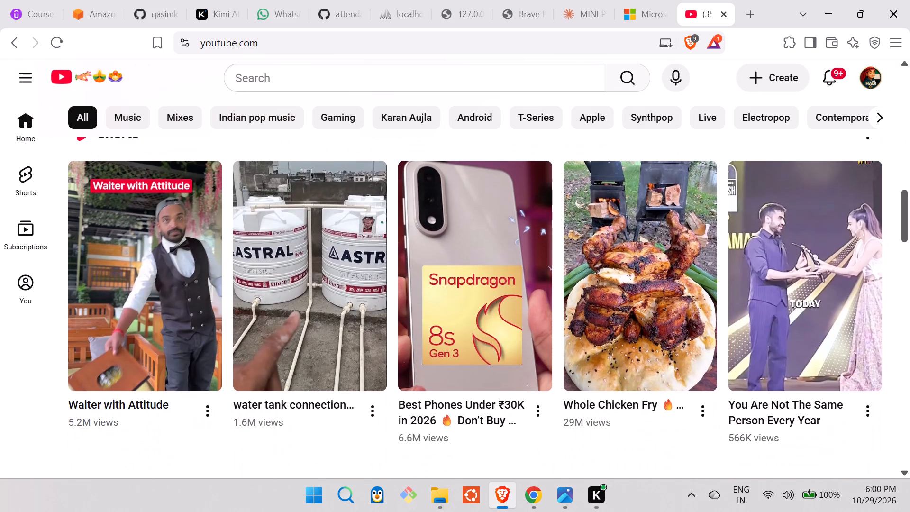
scroll(36, 375, down, 3)
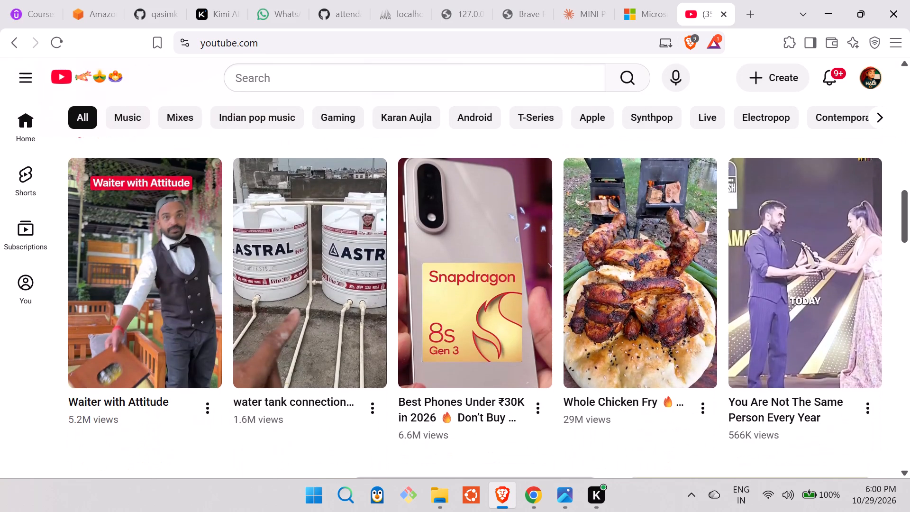
scroll(36, 375, down, 1)
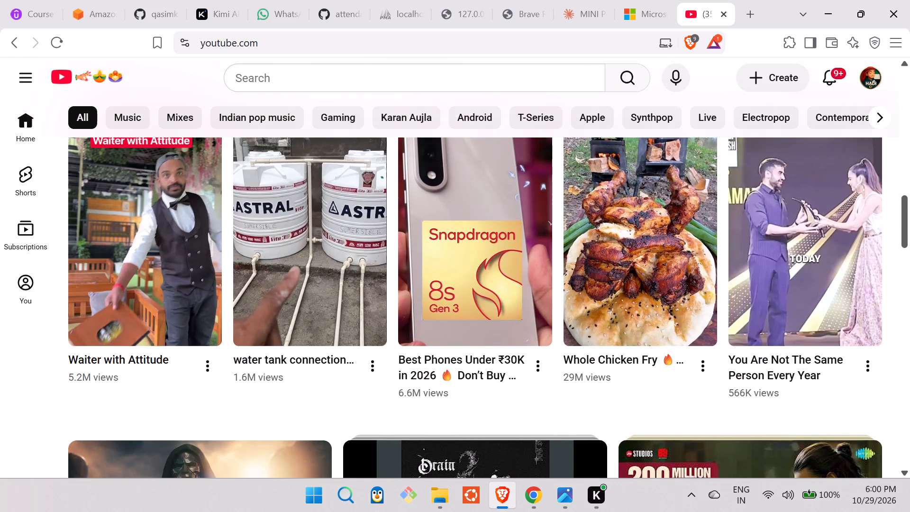
scroll(36, 374, down, 3)
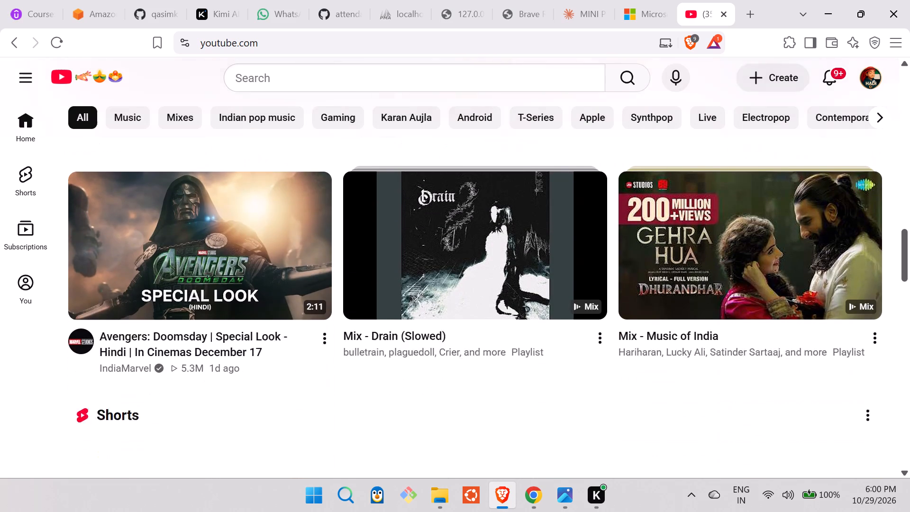
scroll(36, 374, down, 1)
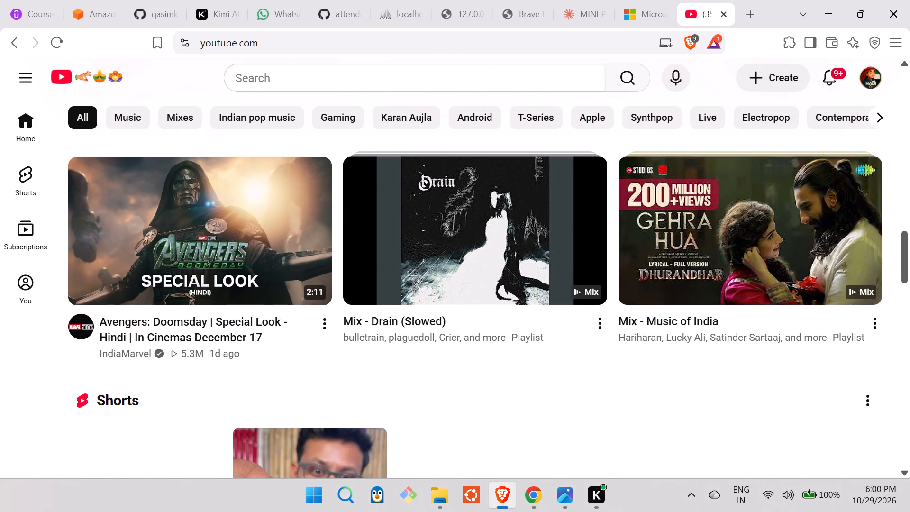
scroll(36, 374, down, 3)
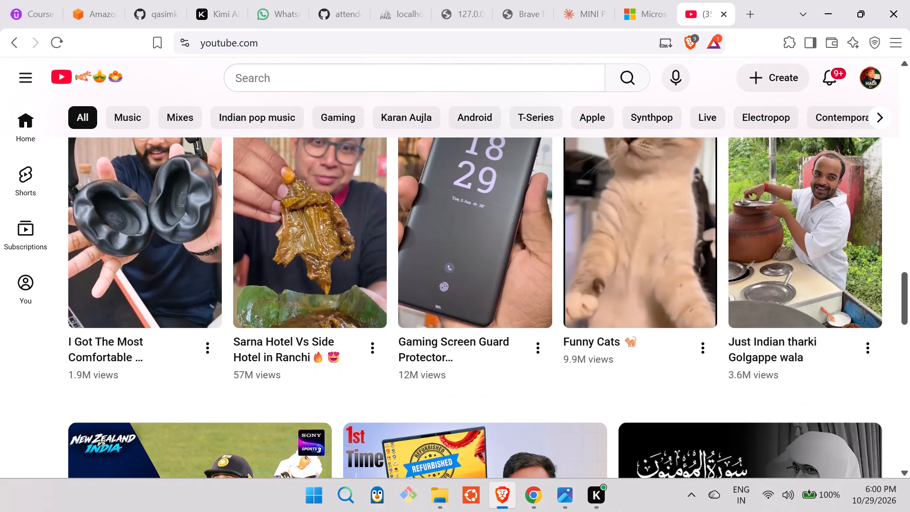
scroll(36, 374, down, 2)
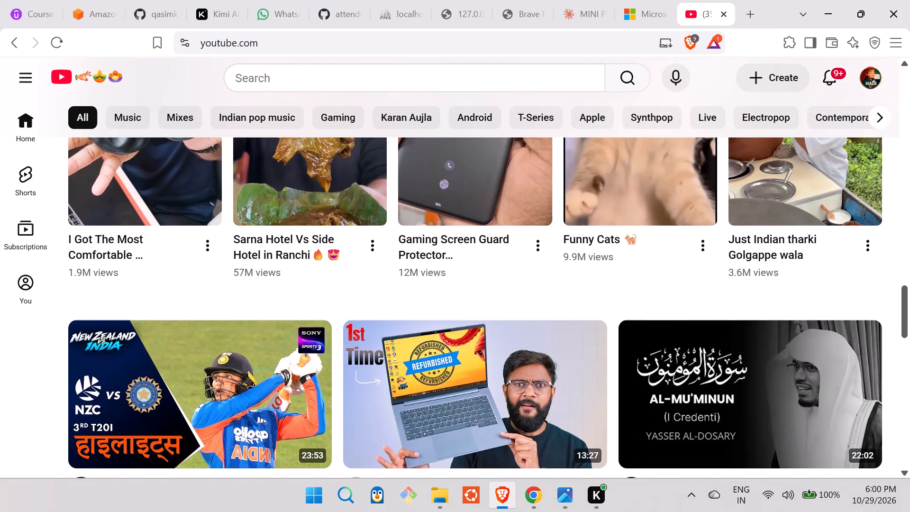
scroll(36, 374, down, 3)
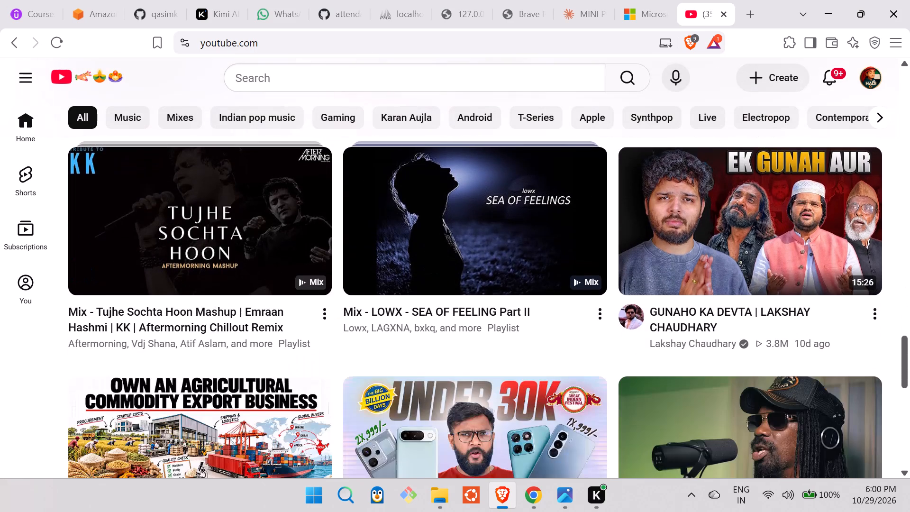
Search YouTube for "hathim dolkin" and look over the first results.
click(274, 71)
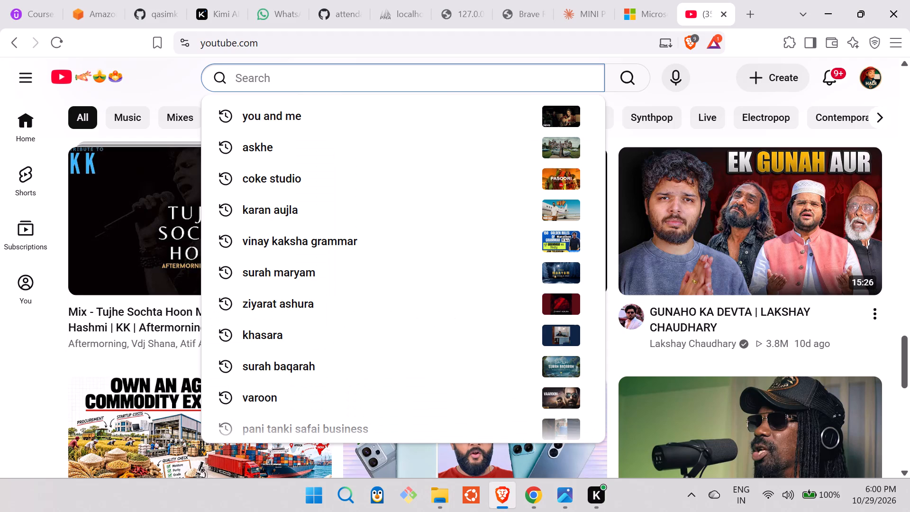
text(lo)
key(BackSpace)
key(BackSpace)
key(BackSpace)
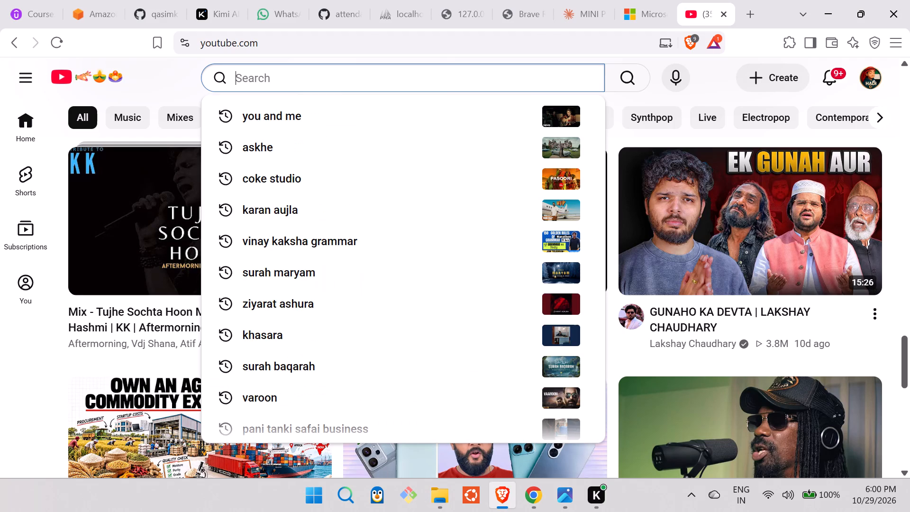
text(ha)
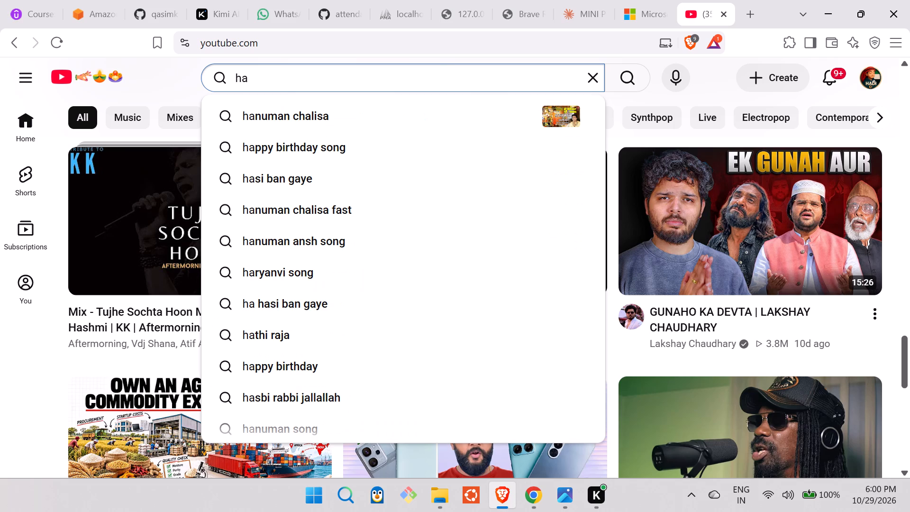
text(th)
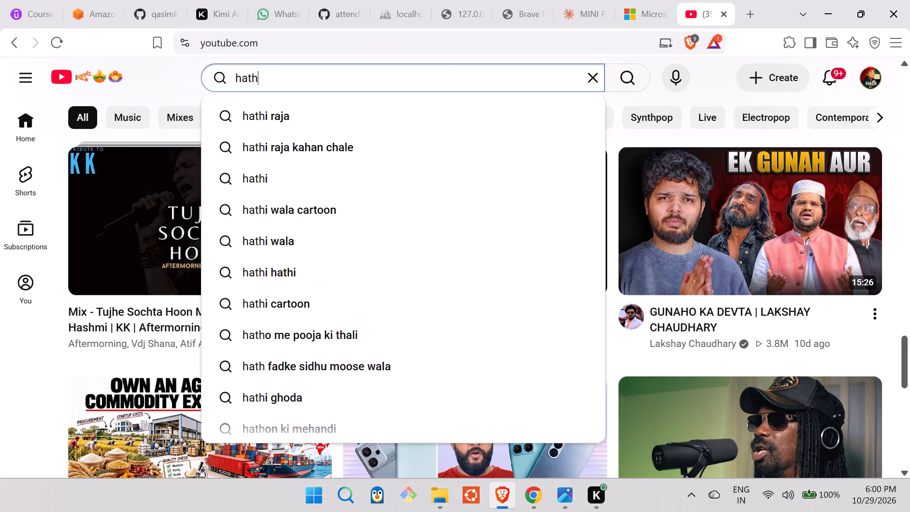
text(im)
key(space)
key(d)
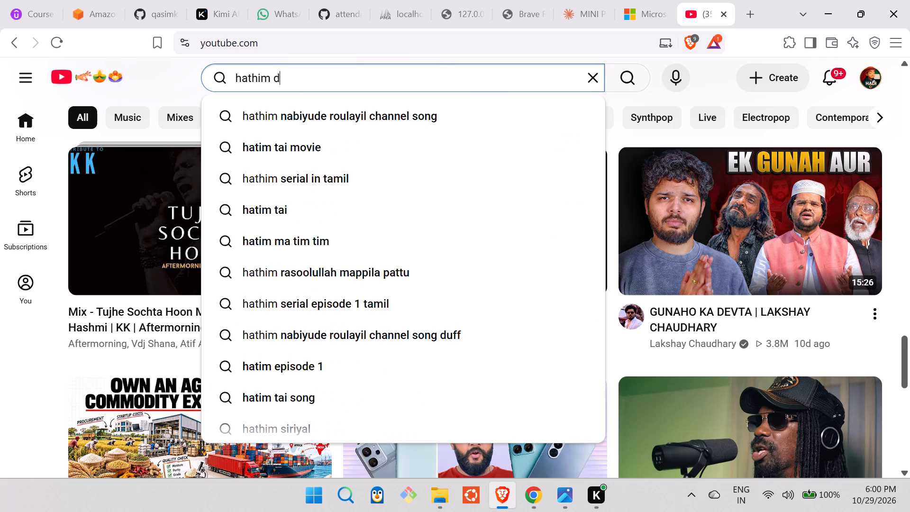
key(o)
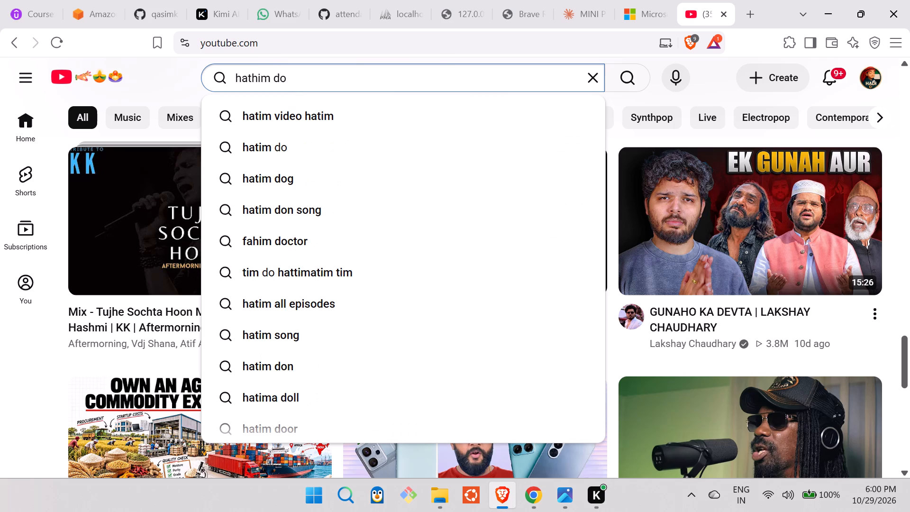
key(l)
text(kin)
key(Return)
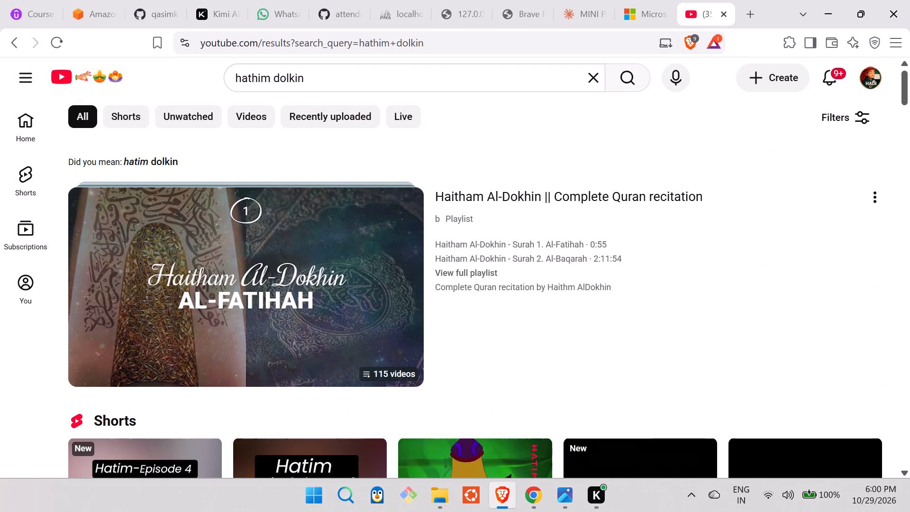
scroll(73, 159, down, 4)
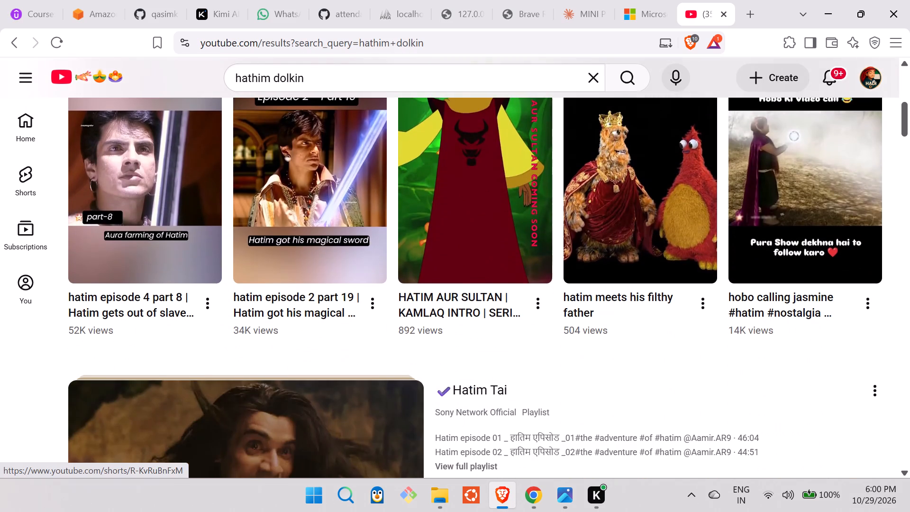
scroll(17, 289, down, 5)
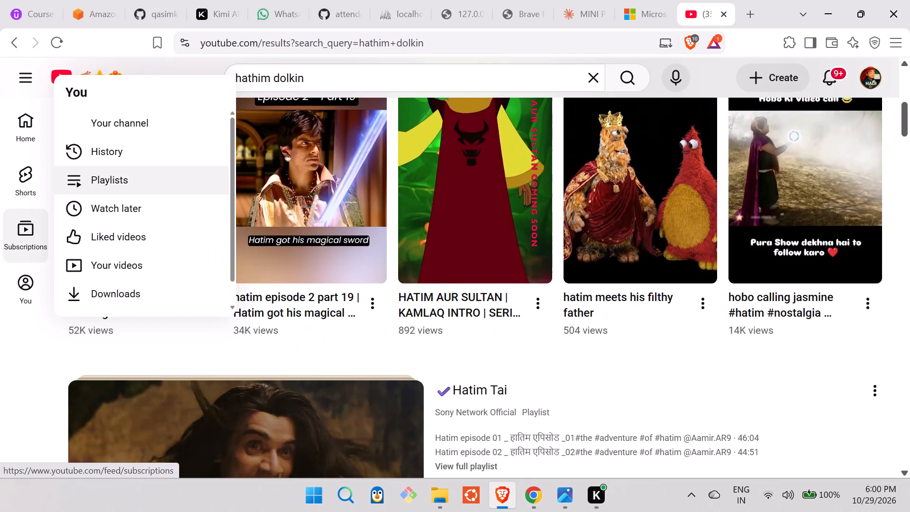
Extend the YouTube search query to "hathim dolkin surah yaseen" and run it.
click(363, 77)
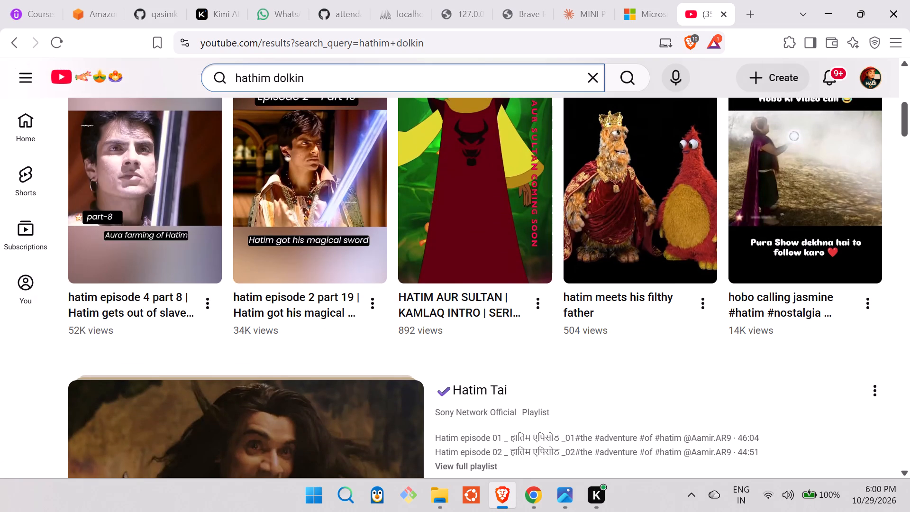
key(space)
text(surah)
key(space)
text(yaseem)
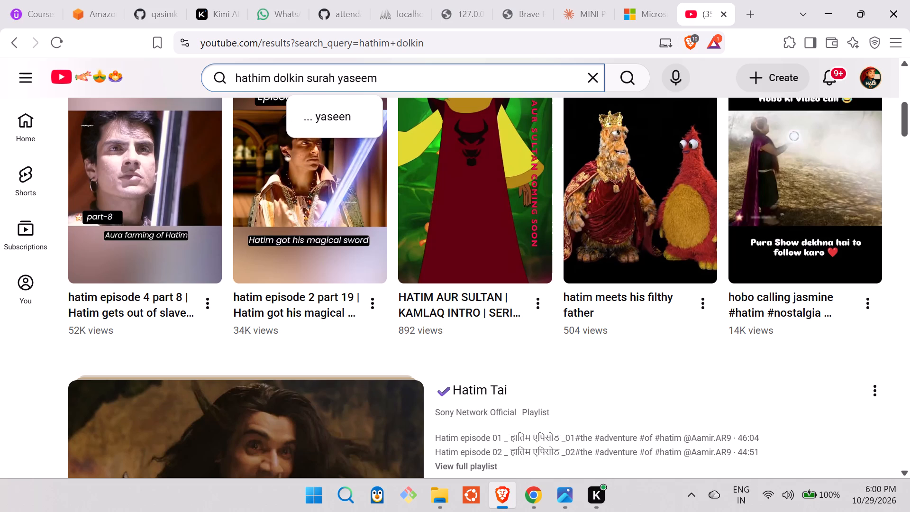
key(BackSpace)
key(n)
key(Return)
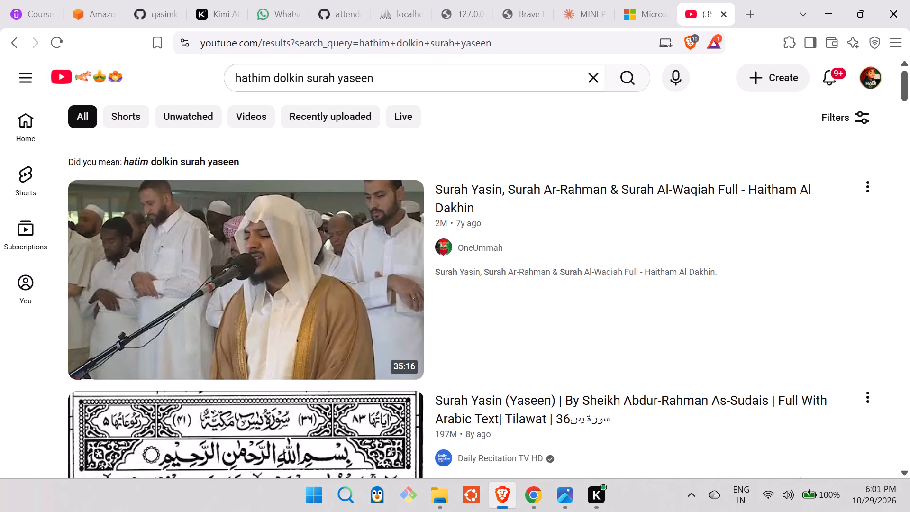
Look through the search results for a suitable Surah Yaseen recitation by this reciter, returning to the top of the list.
scroll(23, 377, down, 1)
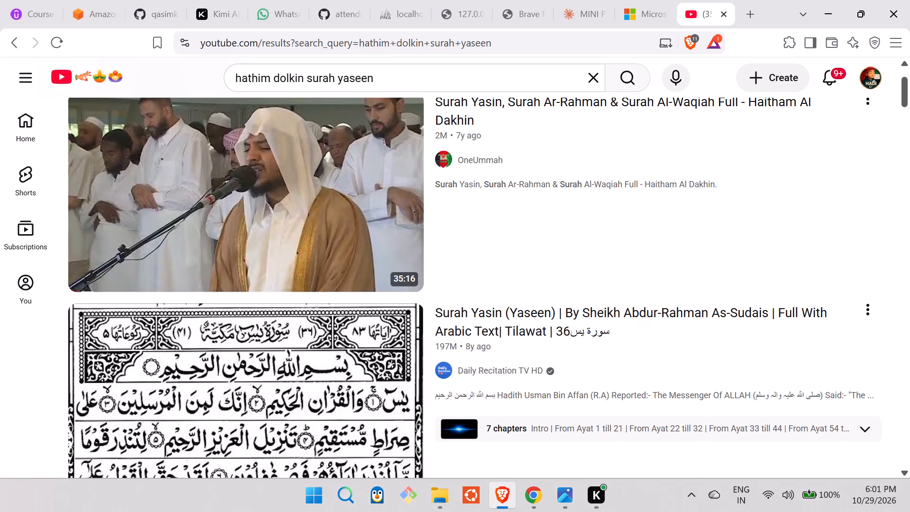
scroll(23, 377, down, 3)
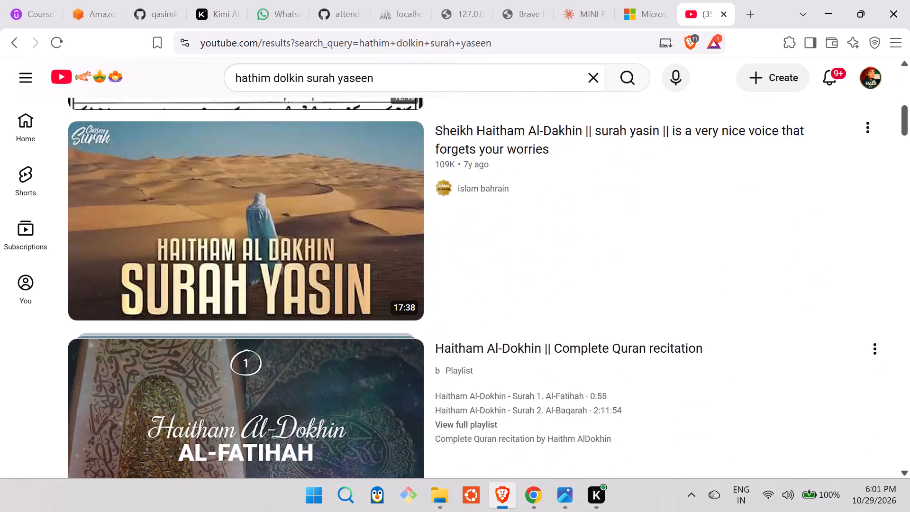
scroll(23, 377, down, 2)
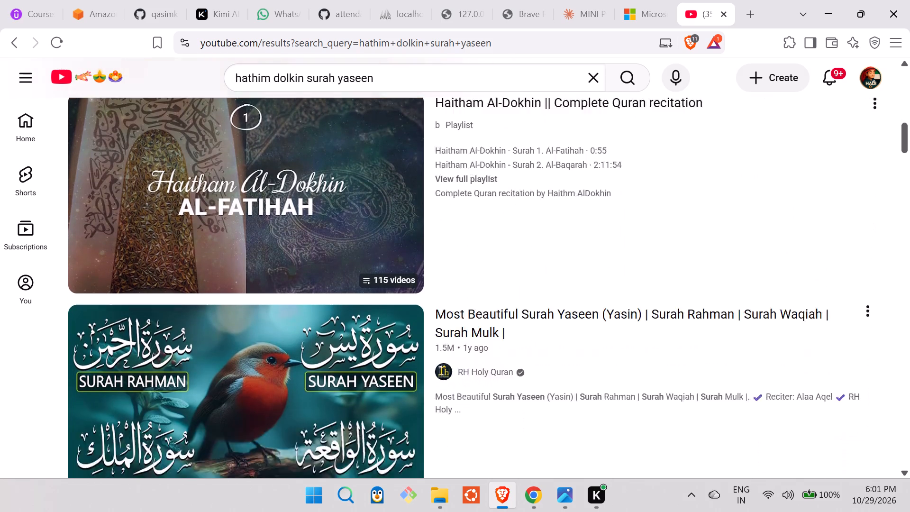
scroll(23, 377, down, 4)
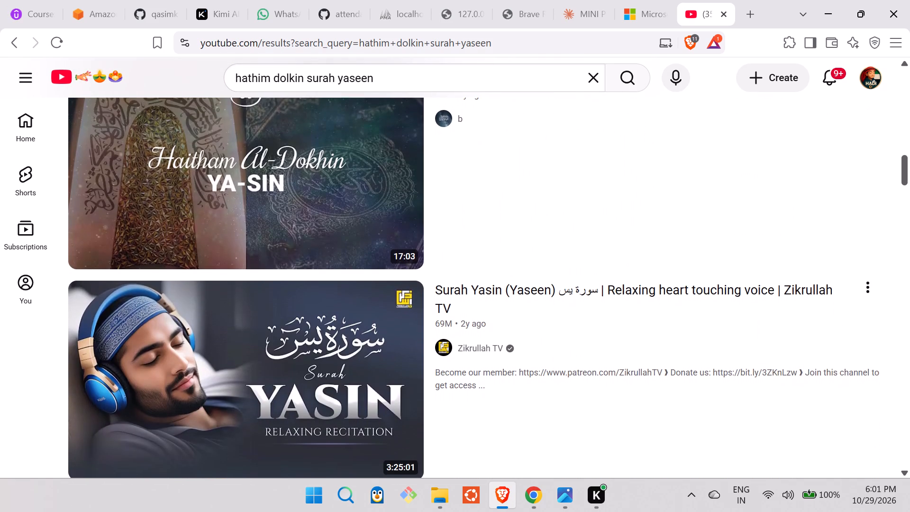
scroll(23, 377, down, 3)
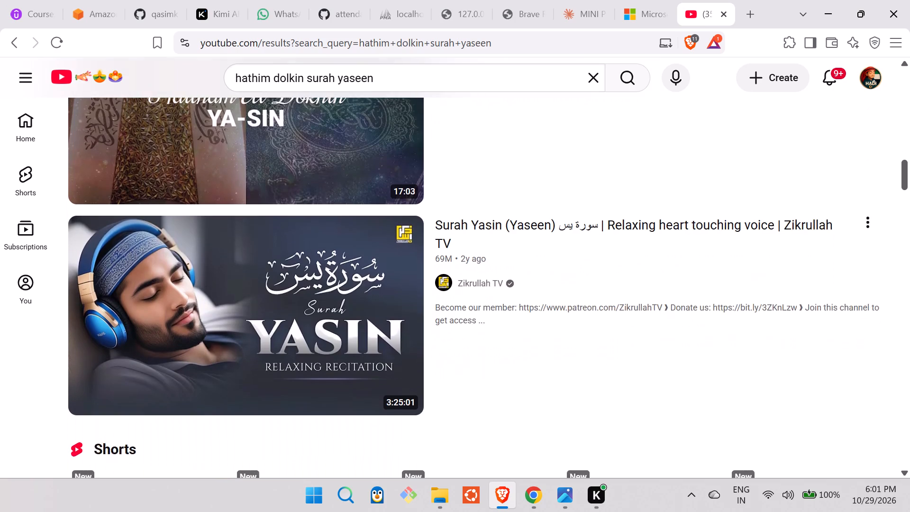
scroll(23, 377, down, 3)
scroll(23, 377, up, 1)
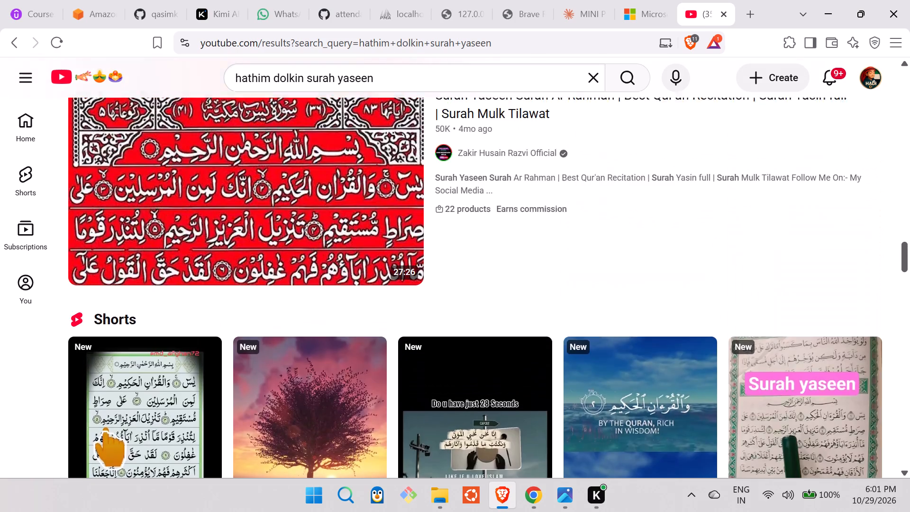
scroll(23, 377, up, 6)
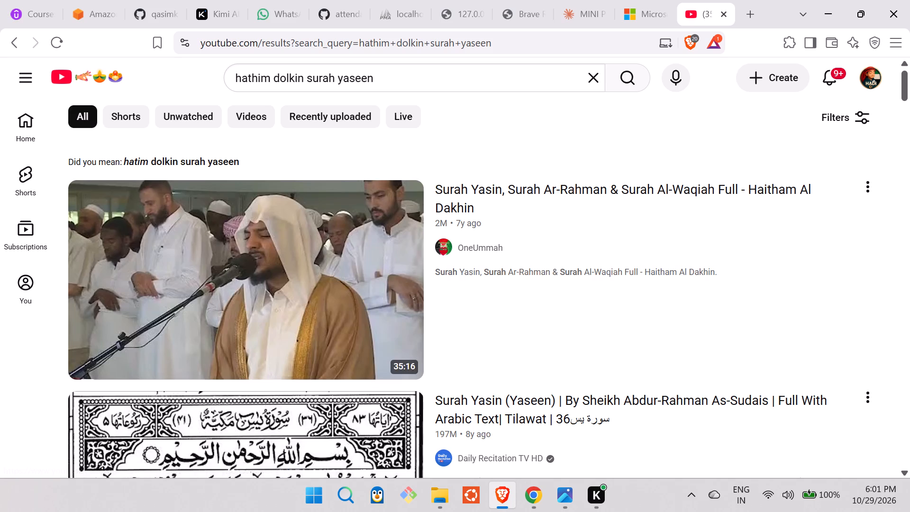
Replace the YouTube search query with "surah yaseen dokhin" and run it.
click(307, 78)
key(BackSpace)
key(BackSpace)
key(BackSpace)
key(BackSpace)
key(BackSpace)
key(BackSpace)
key(BackSpace)
key(BackSpace)
key(BackSpace)
key(BackSpace)
key(BackSpace)
key(BackSpace)
key(BackSpace)
key(BackSpace)
key(BackSpace)
key(BackSpace)
key(BackSpace)
key(BackSpace)
key(BackSpace)
key(BackSpace)
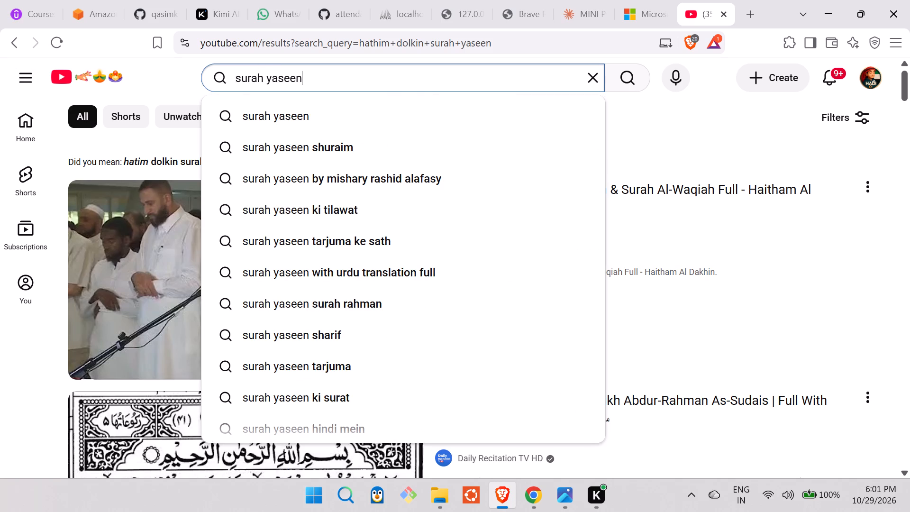
click(325, 78)
key(space)
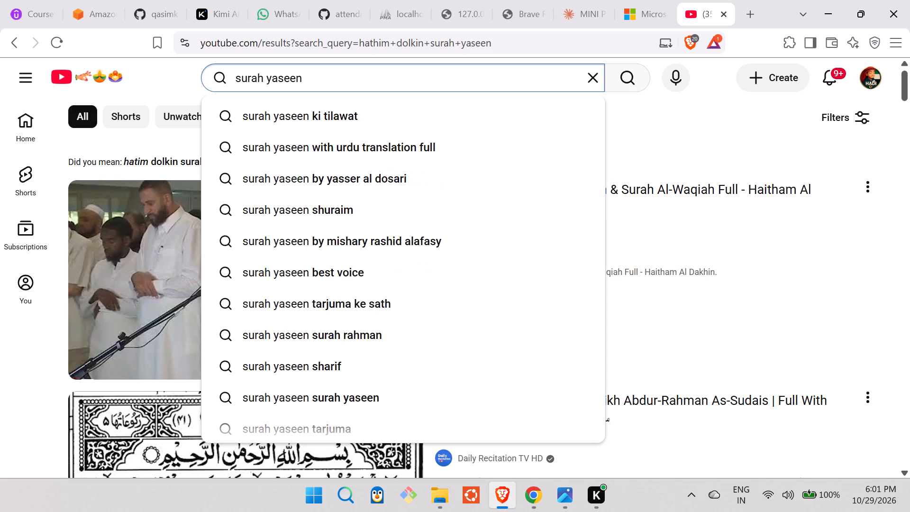
key(d)
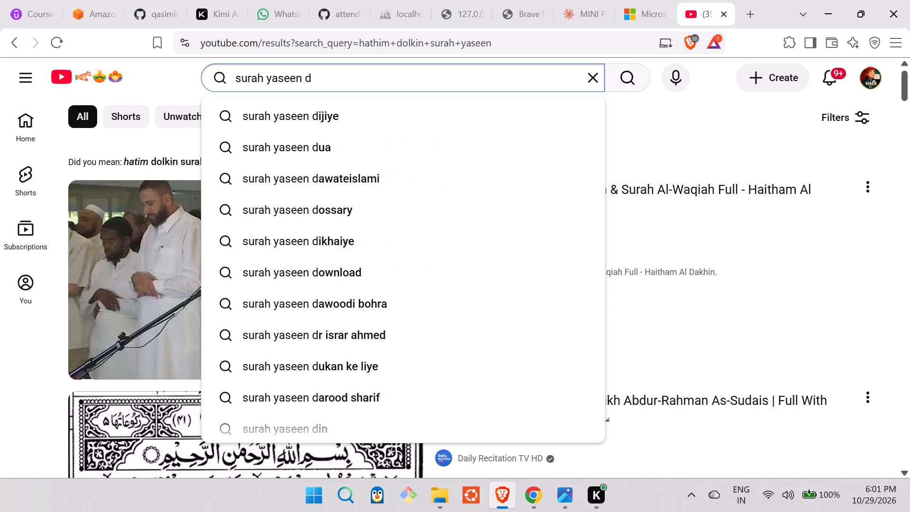
key(p)
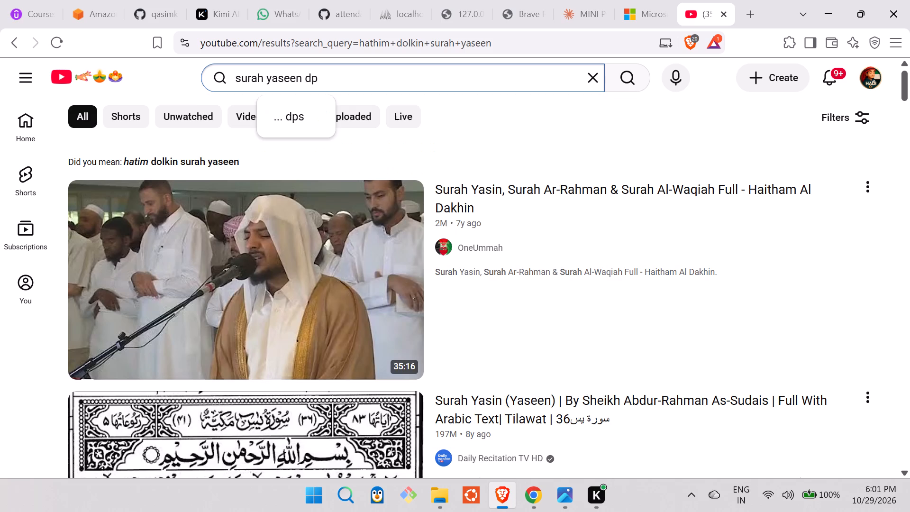
key(BackSpace)
text(olk)
text(in)
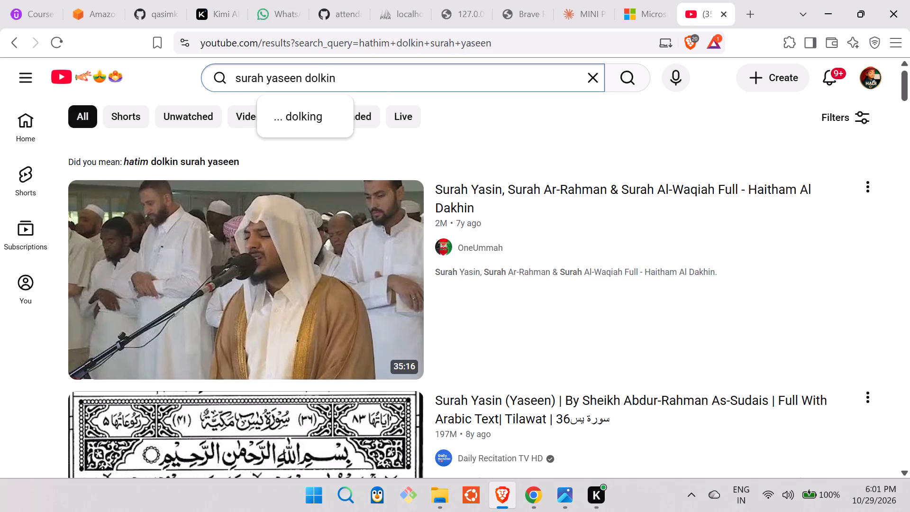
key(BackSpace)
key(BackSpace)
key(BackSpace)
key(BackSpace)
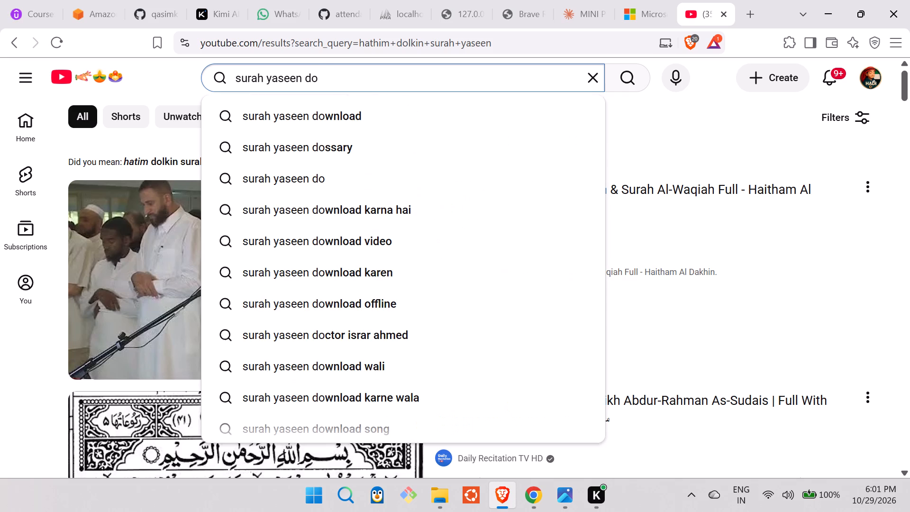
text(khi)
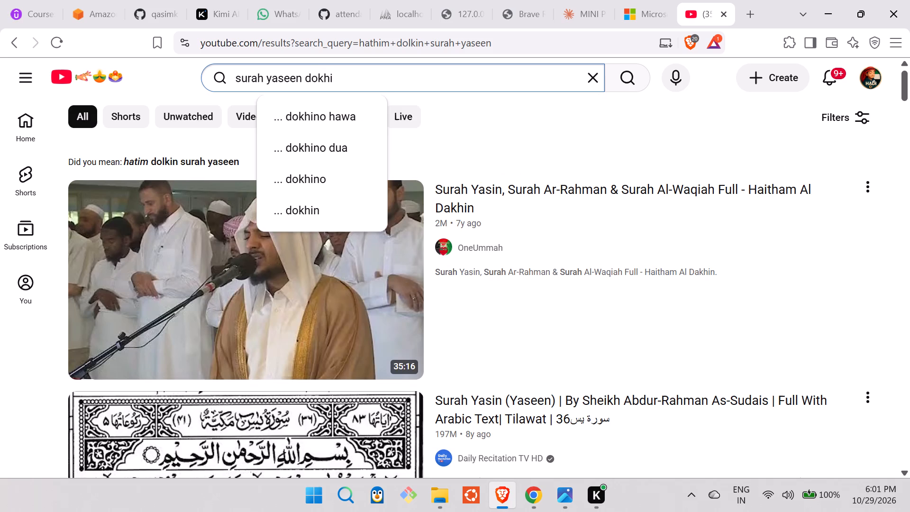
key(n)
key(space)
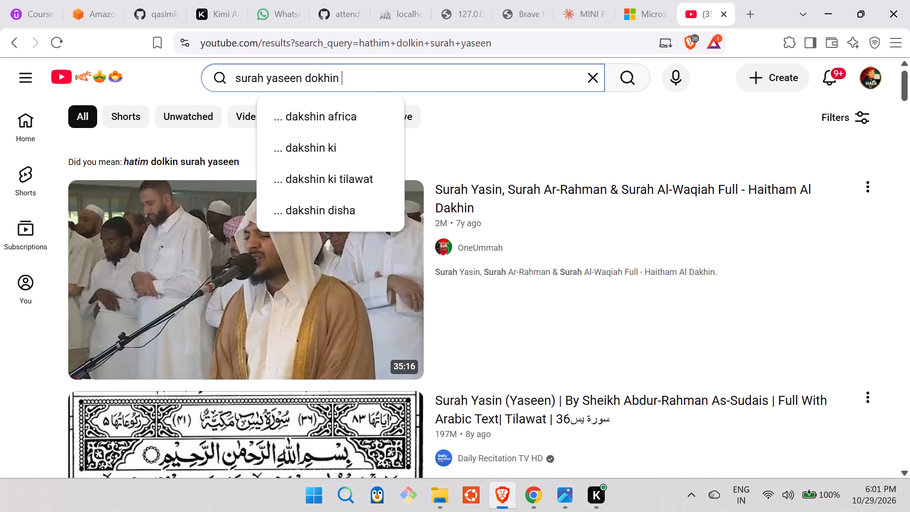
key(Return)
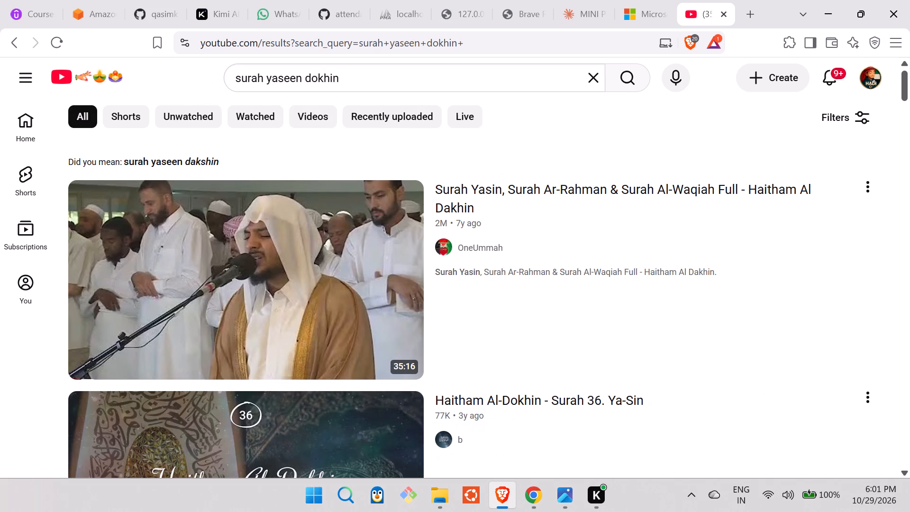
Find the video "Haitham Al-Dokhin - Surah 36. Ya-Sin" in the search results and start playing it.
scroll(0, 430, down, 1)
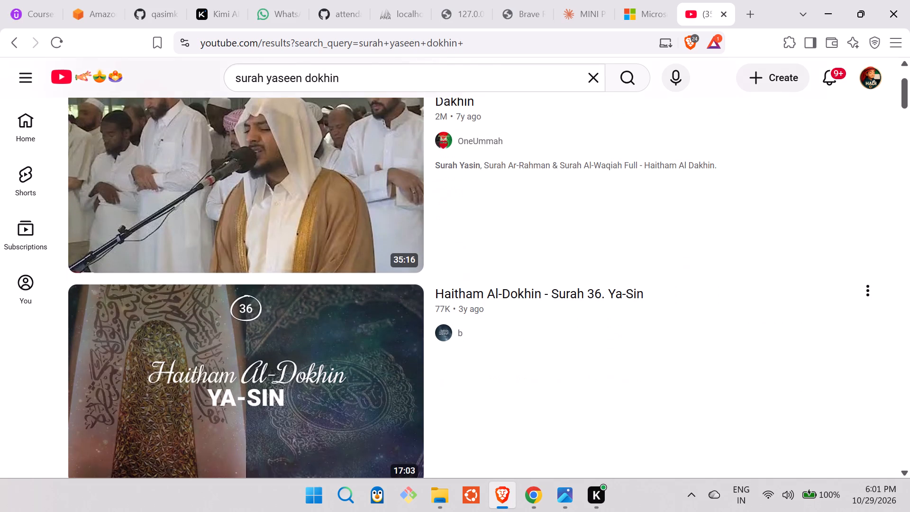
scroll(0, 430, down, 2)
click(271, 363)
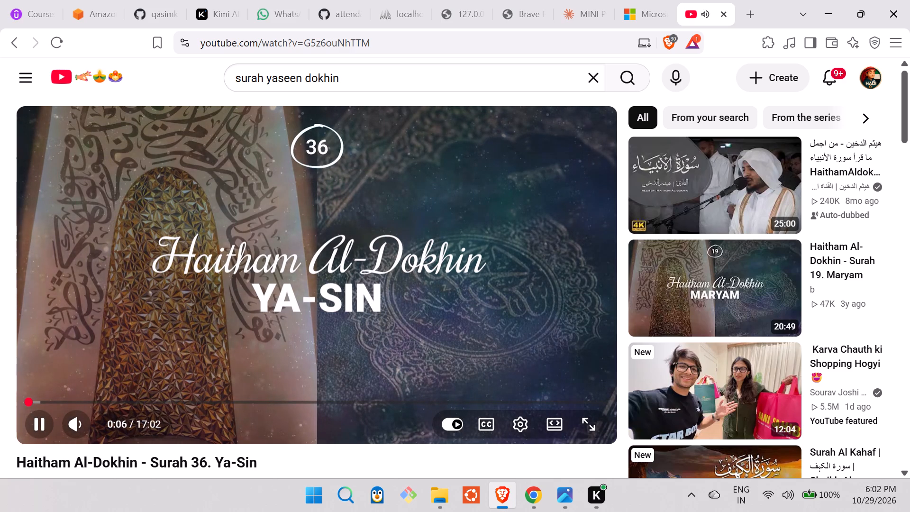
Raise the video player's volume to 100%.
key(Up)
key(Up)
key(Up)
key(Up)
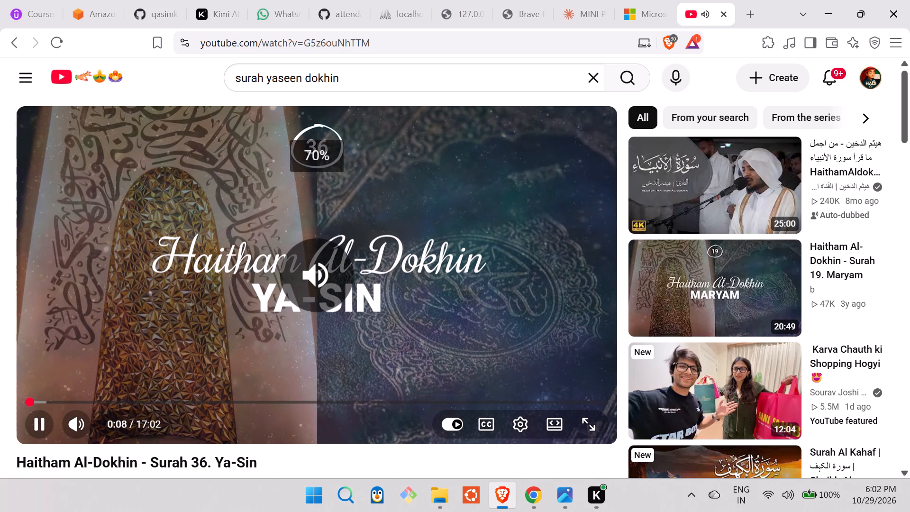
key(Up)
key(Up)
key(Up)
key(Up)
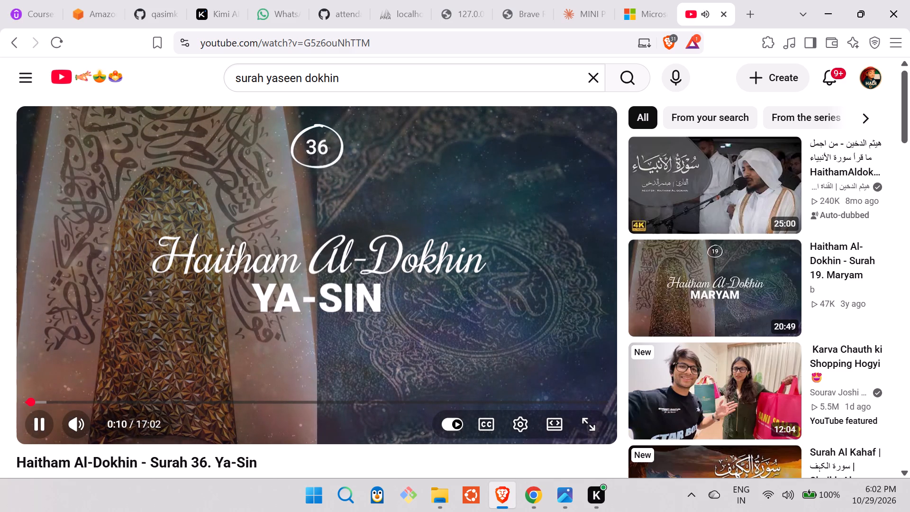
key(Up)
key(Up)
key(Up)
key(Up)
key(Up)
key(Up)
key(Up)
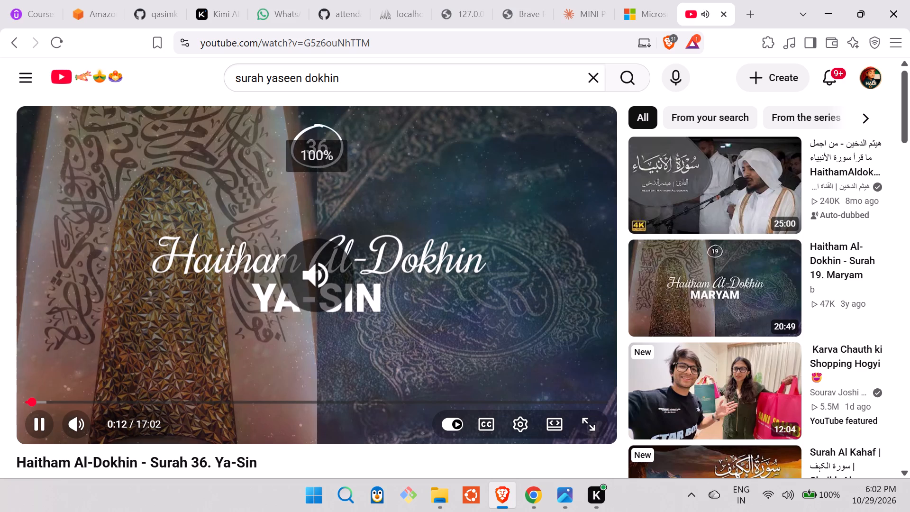
key(Up)
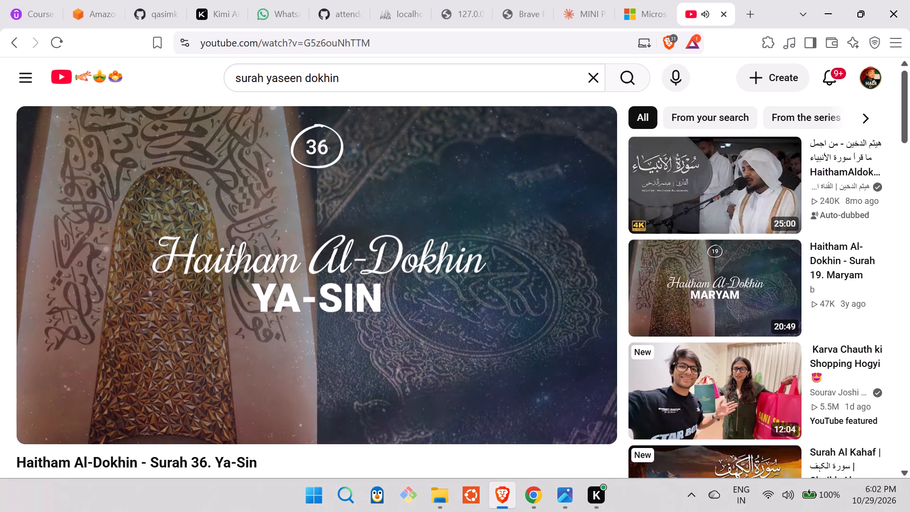
Look through the comments and the recommended videos of the playing Ya-Sin recitation, heading back up the page.
scroll(0, 183, down, 1)
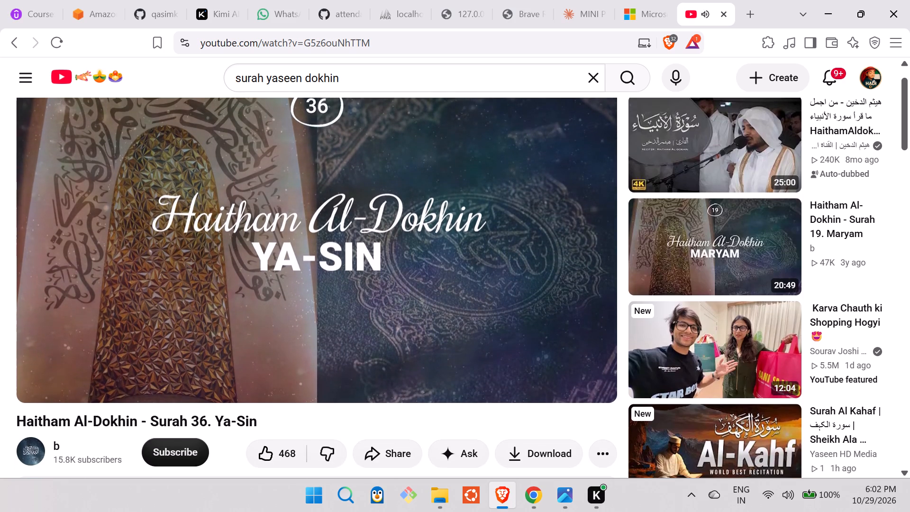
scroll(0, 183, down, 2)
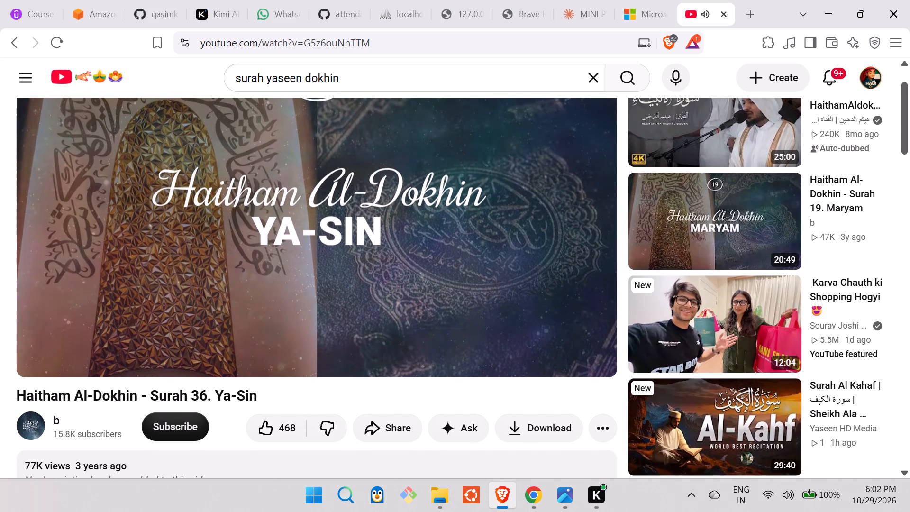
scroll(0, 183, down, 3)
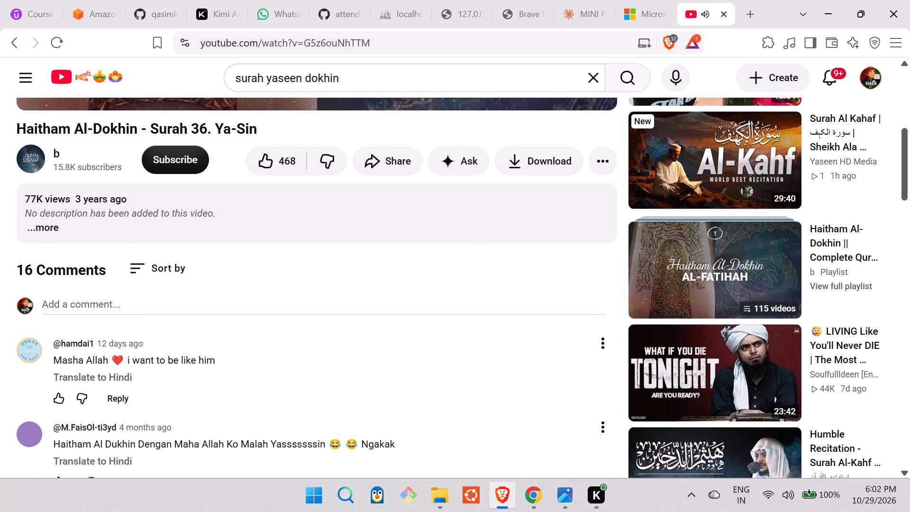
scroll(0, 183, down, 2)
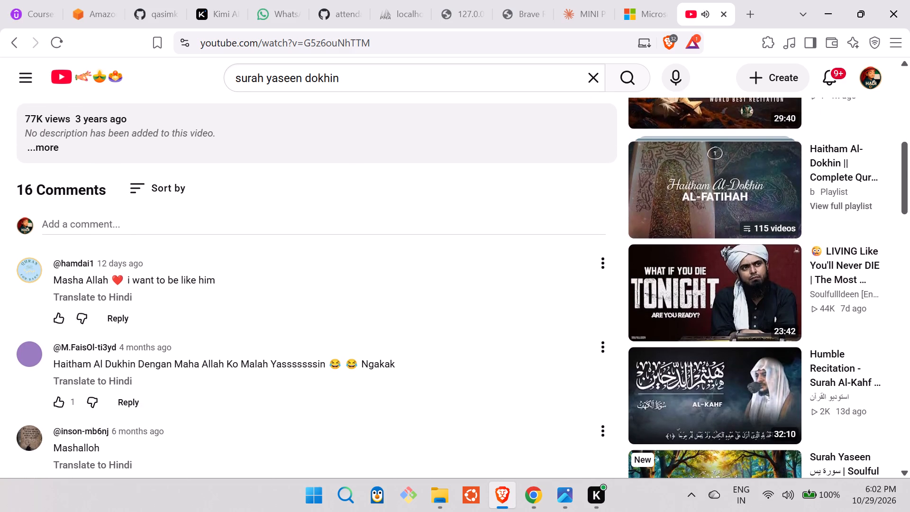
scroll(0, 183, down, 3)
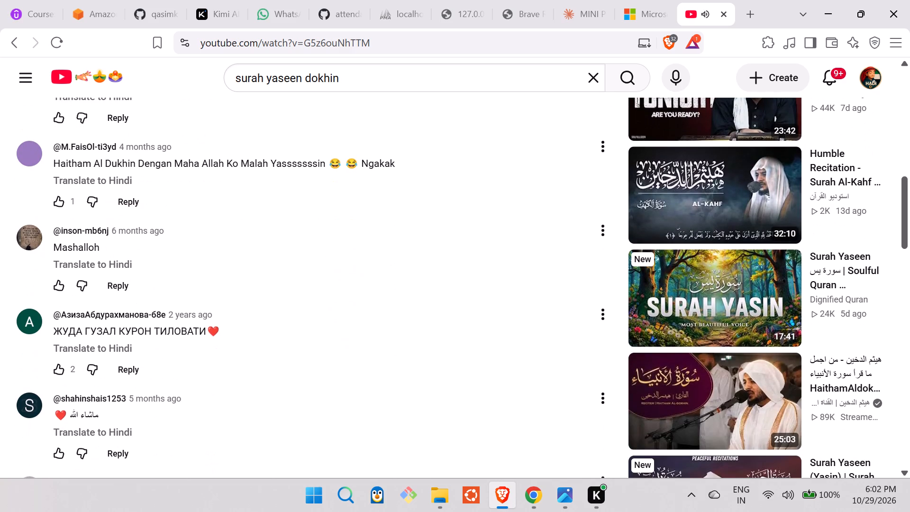
scroll(0, 183, down, 1)
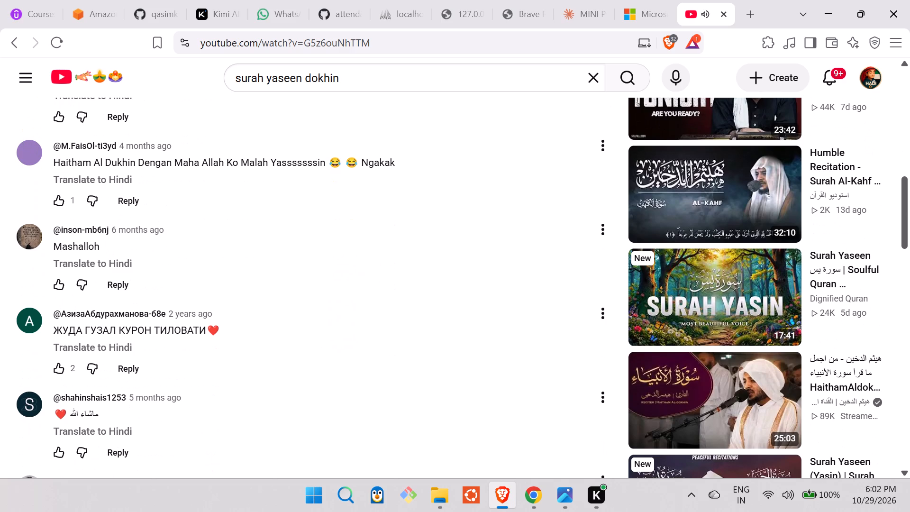
scroll(0, 183, down, 5)
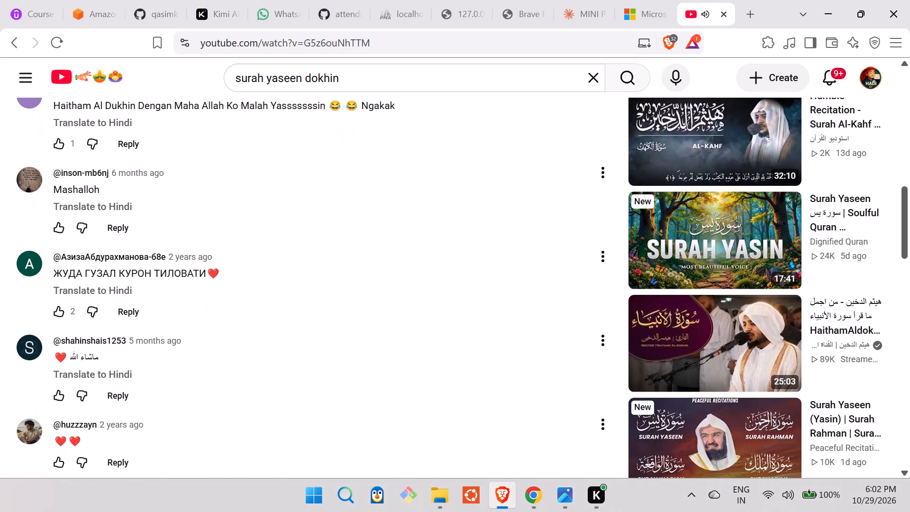
scroll(0, 183, down, 3)
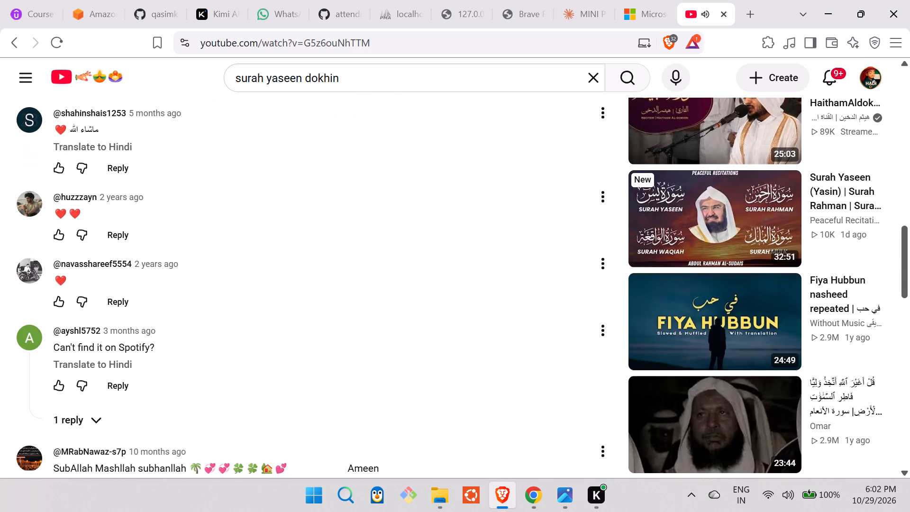
scroll(0, 183, down, 2)
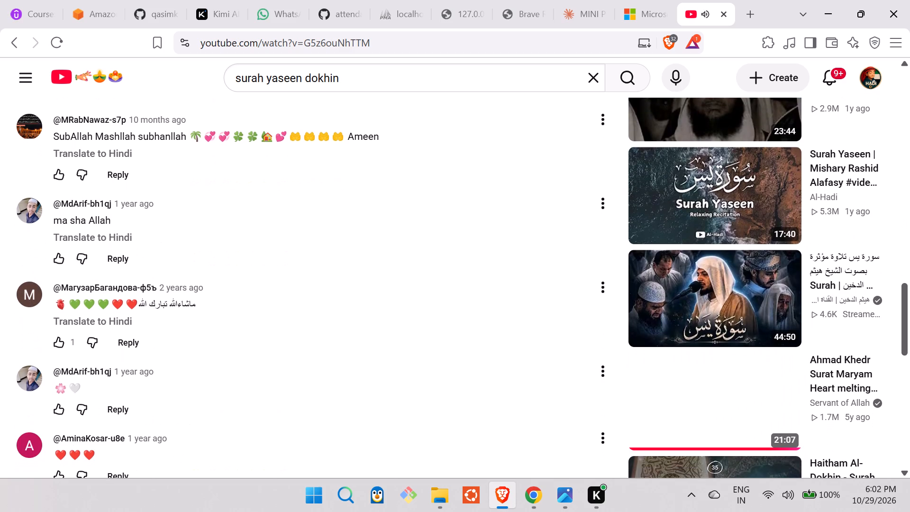
scroll(0, 183, down, 1)
scroll(0, 183, up, 1)
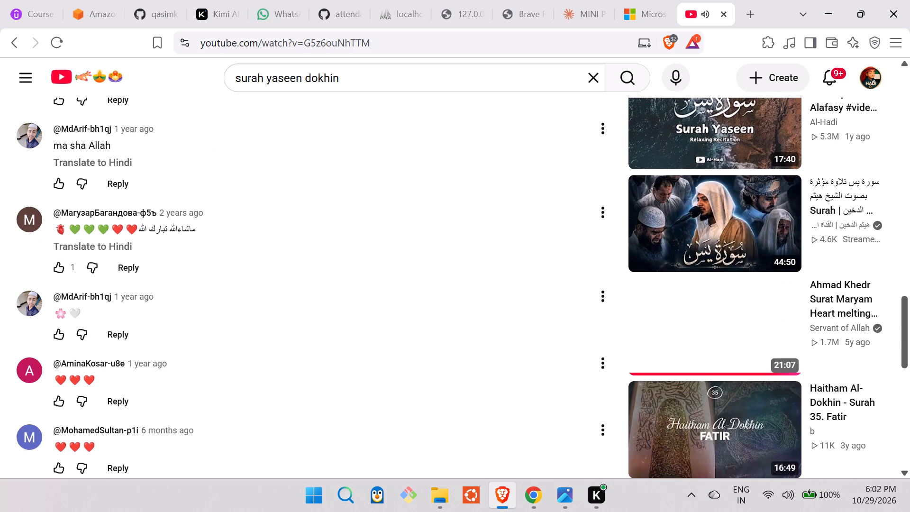
scroll(0, 183, up, 1)
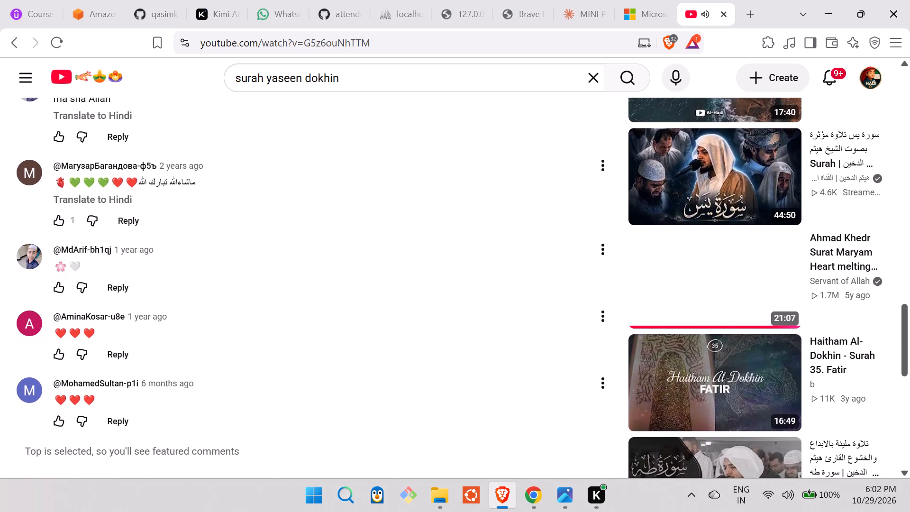
scroll(0, 183, up, 3)
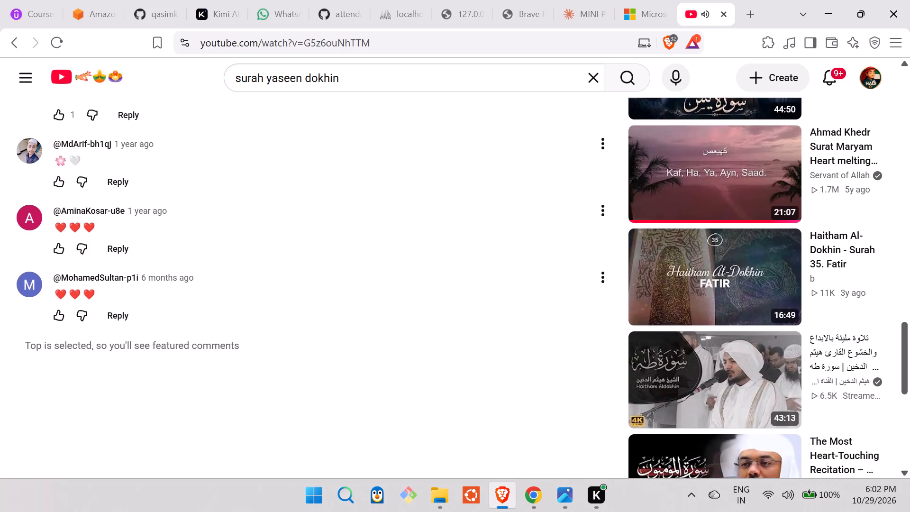
scroll(0, 183, up, 5)
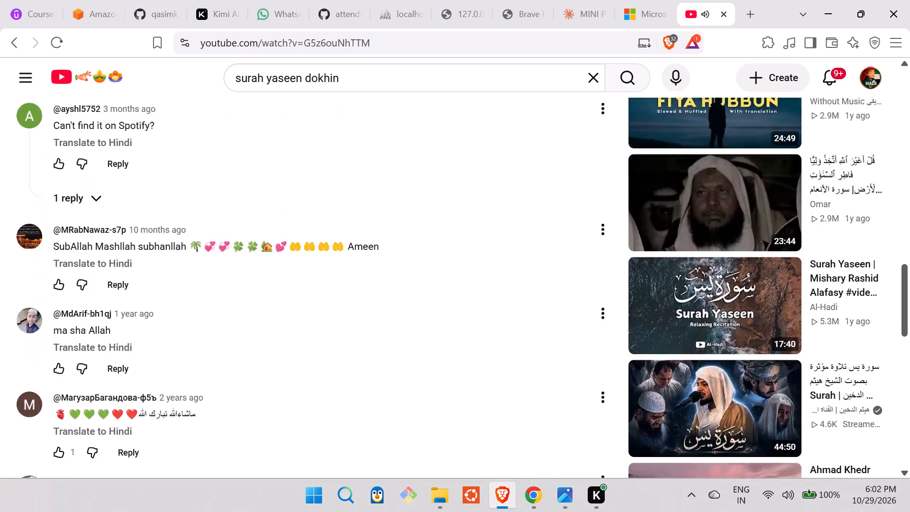
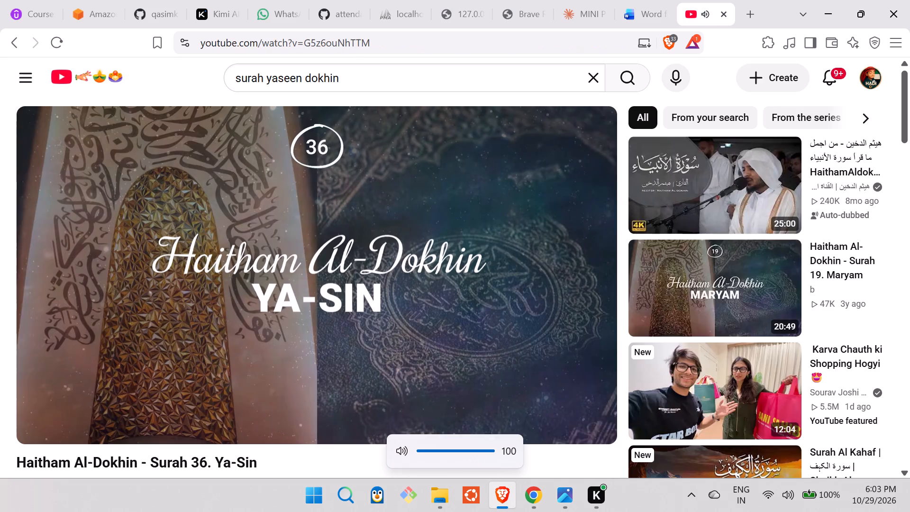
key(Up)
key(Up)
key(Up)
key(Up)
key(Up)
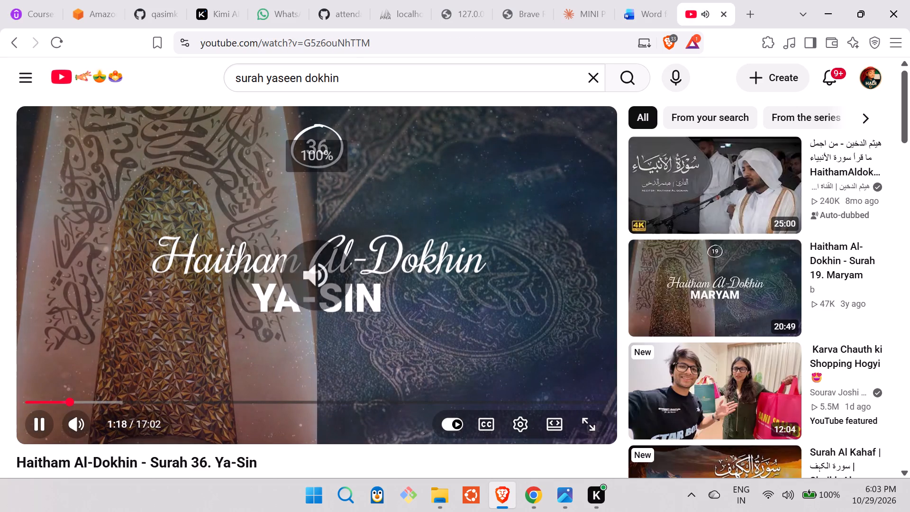
Switch to the Word tab and open the AMS Project Synopsis document from the recently opened files.
click(636, 1)
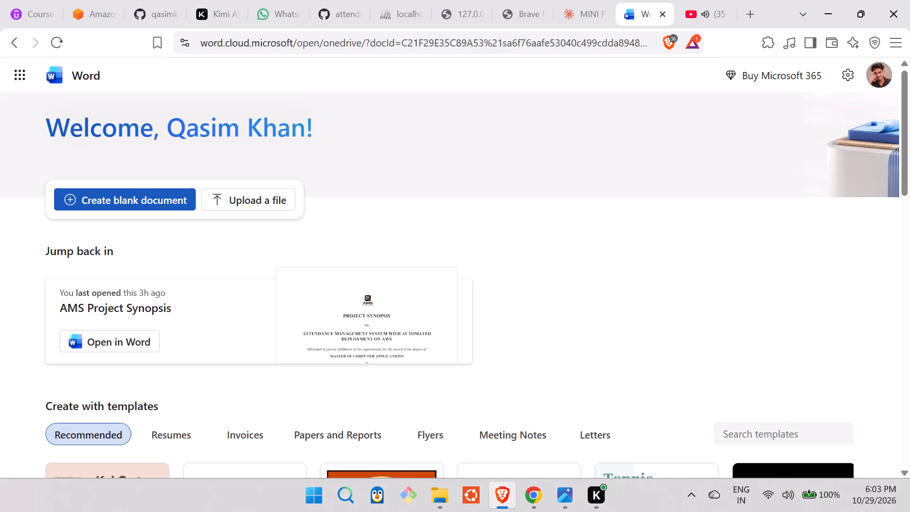
click(358, 306)
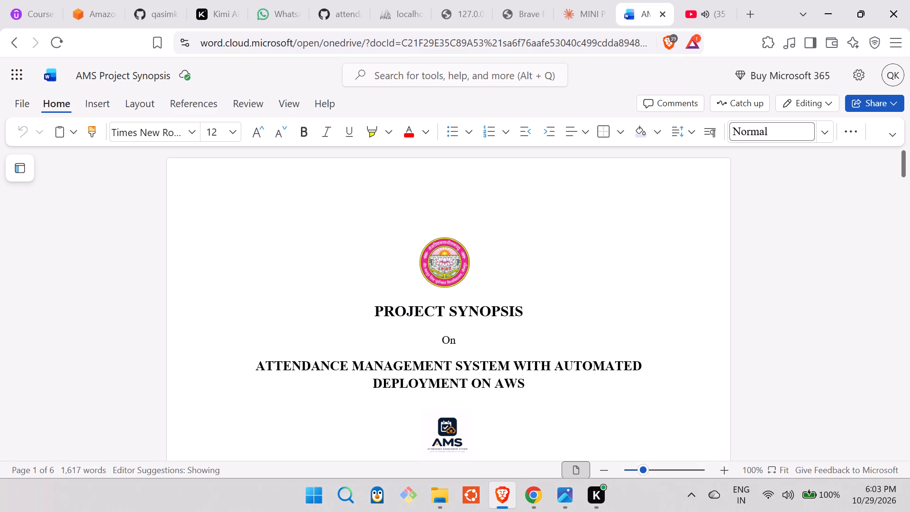
click(93, 321)
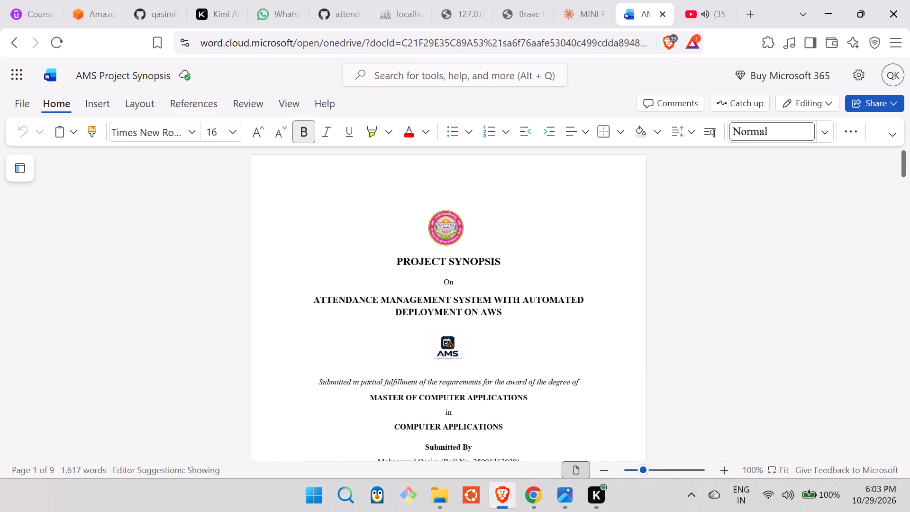
Examine the synopsis title page at different zoom levels, including the university emblem and the AMS logo.
scroll(238, 384, down, 1)
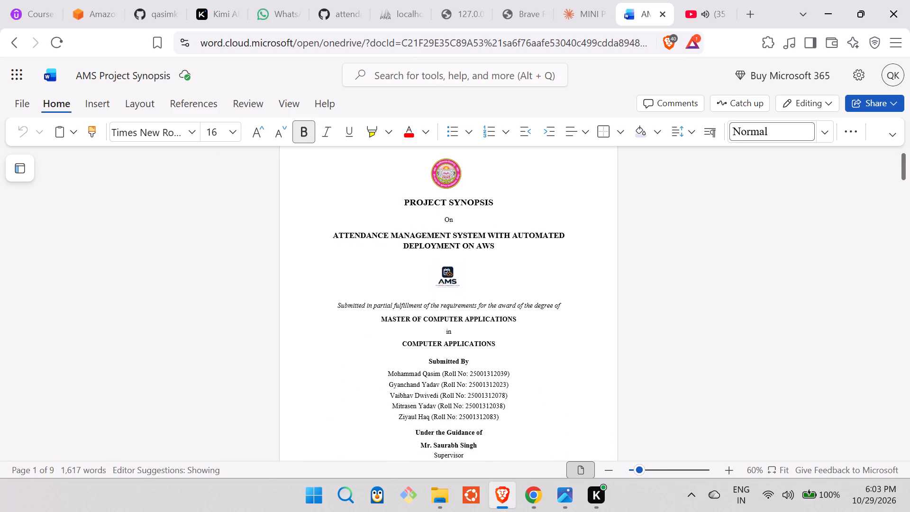
scroll(256, 386, up, 1)
scroll(256, 386, down, 2)
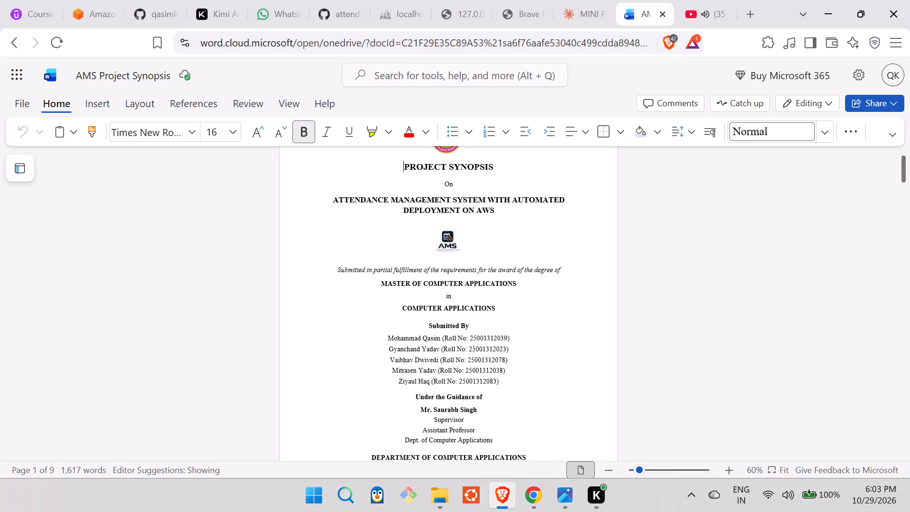
scroll(256, 386, down, 3)
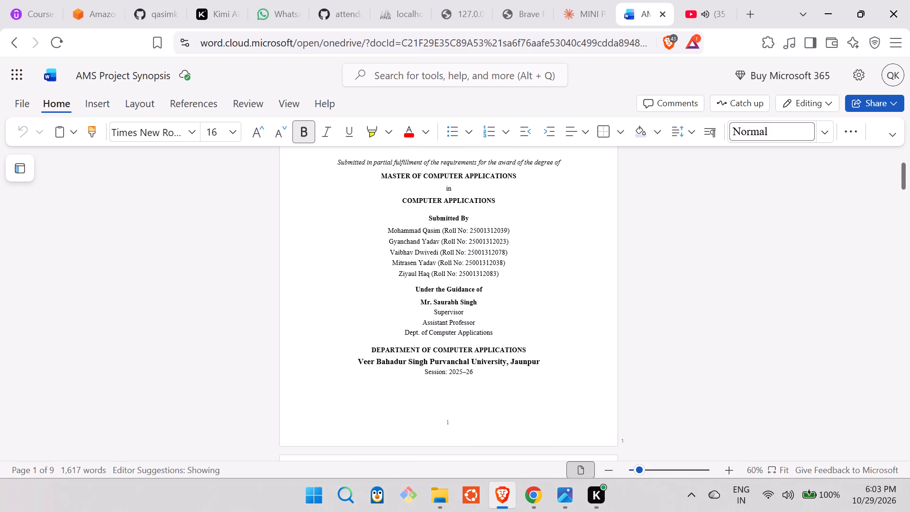
scroll(256, 386, up, 1)
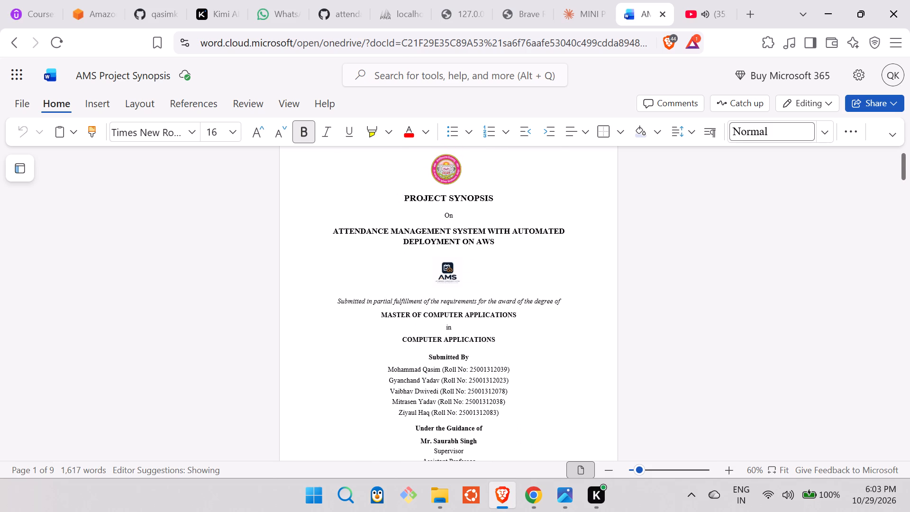
scroll(256, 386, up, 1)
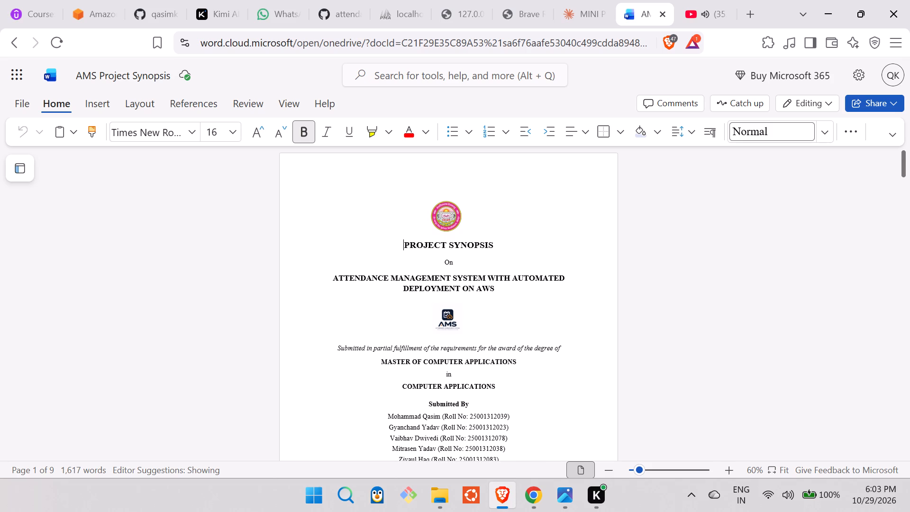
click(444, 325)
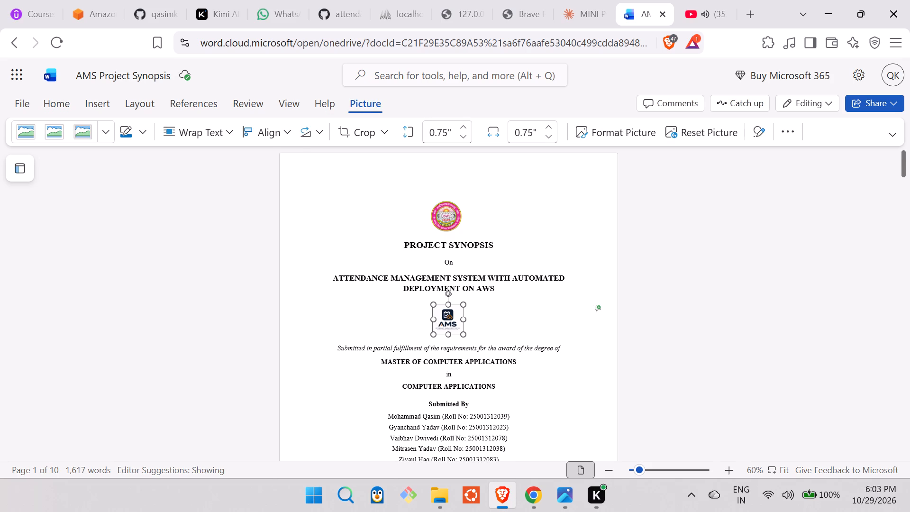
click(455, 224)
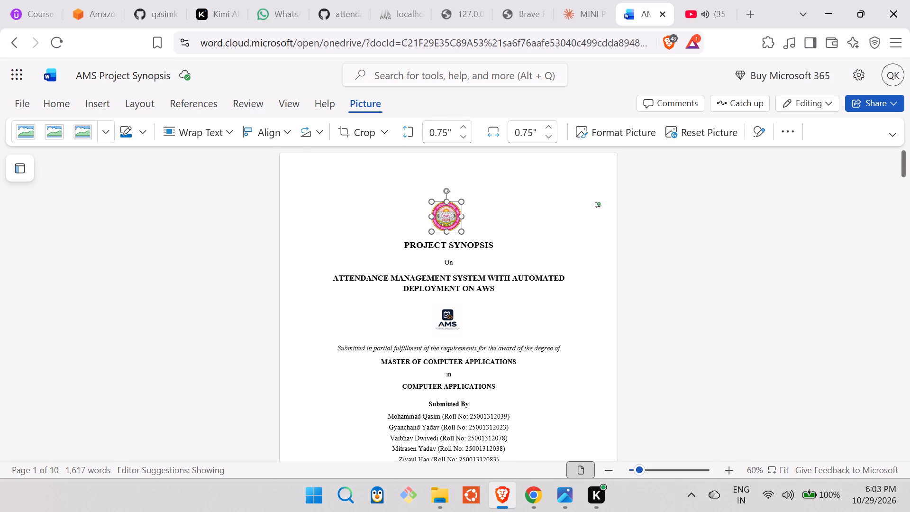
click(318, 316)
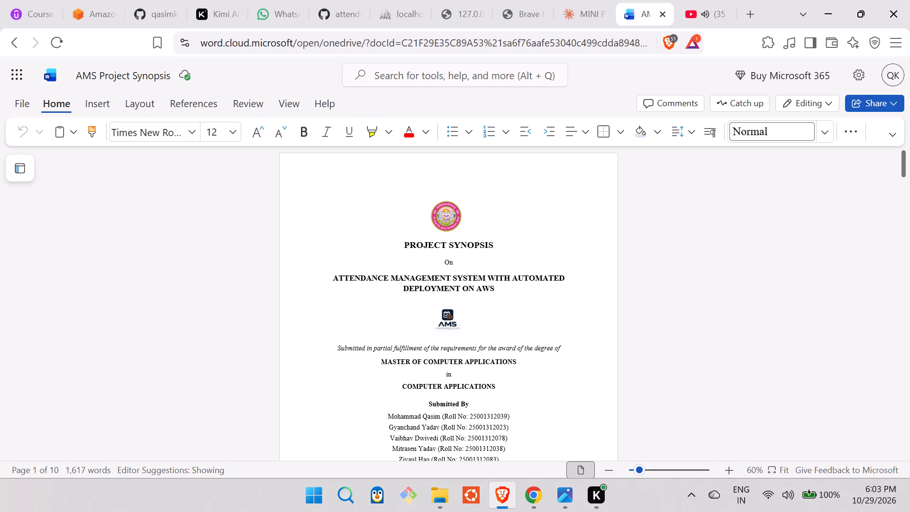
scroll(399, 210, up, 1)
scroll(399, 210, left, 1)
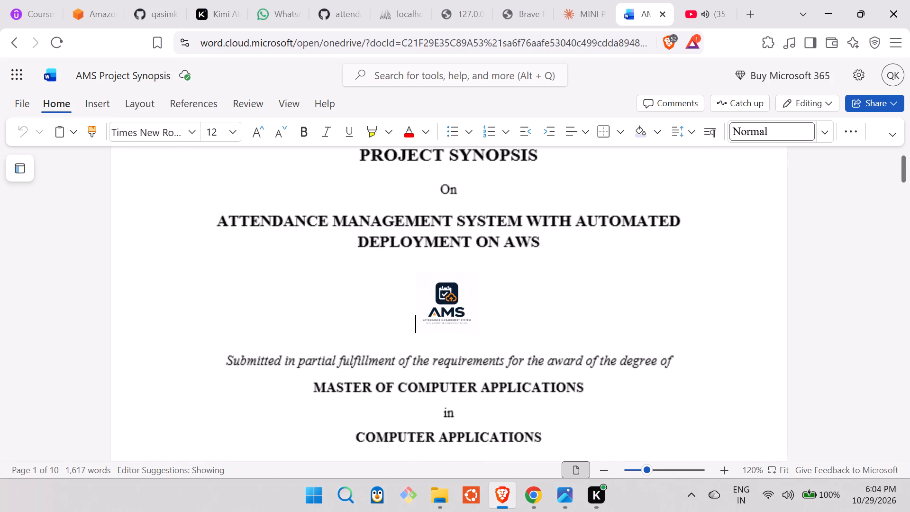
scroll(399, 210, left, 1)
scroll(399, 210, up, 2)
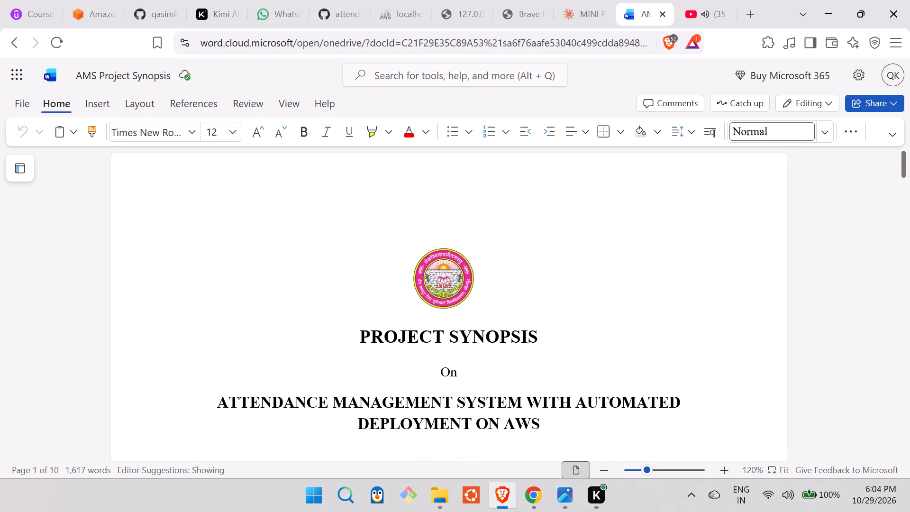
Zoom out to 60% and look through the synopsis from the title page to the Scope of the Project section.
scroll(275, 328, down, 1)
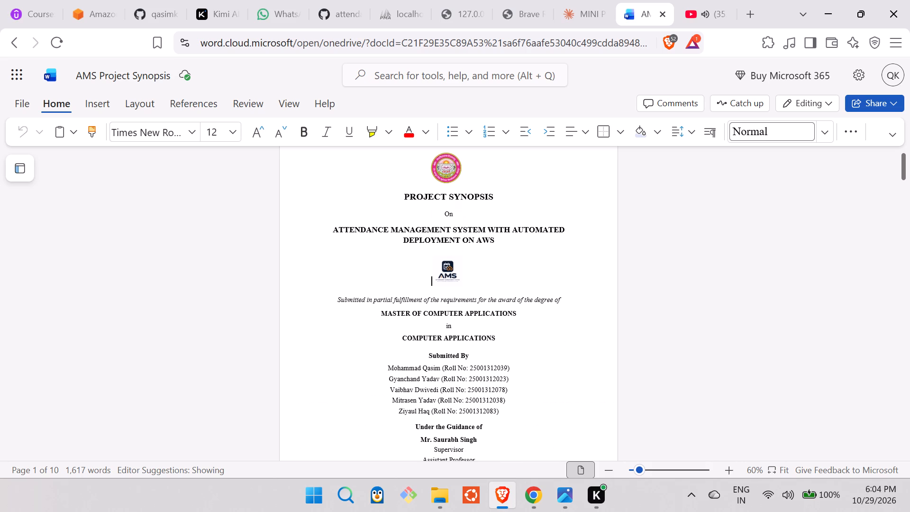
scroll(309, 328, down, 3)
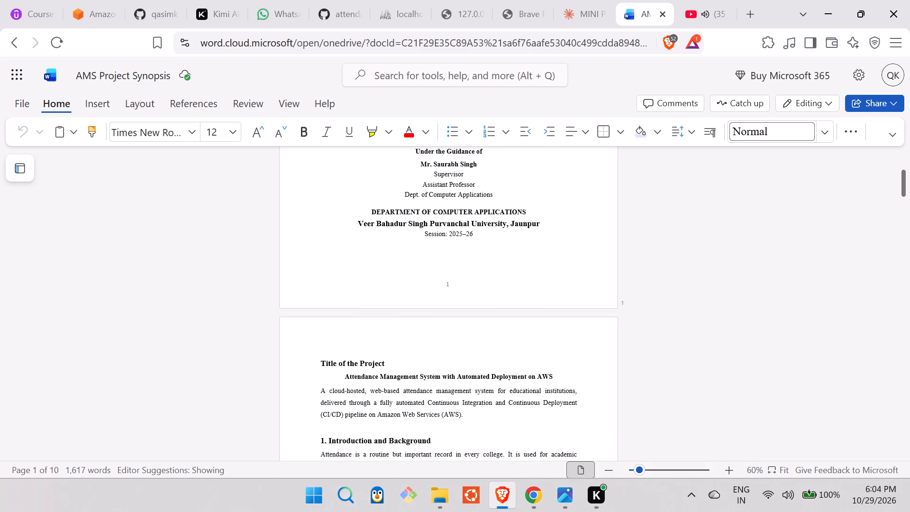
scroll(309, 328, up, 2)
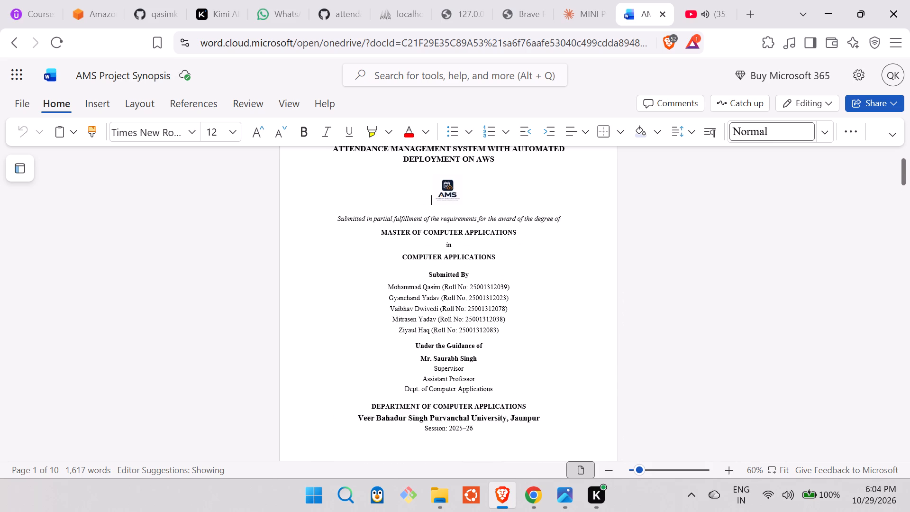
scroll(309, 328, right, 1)
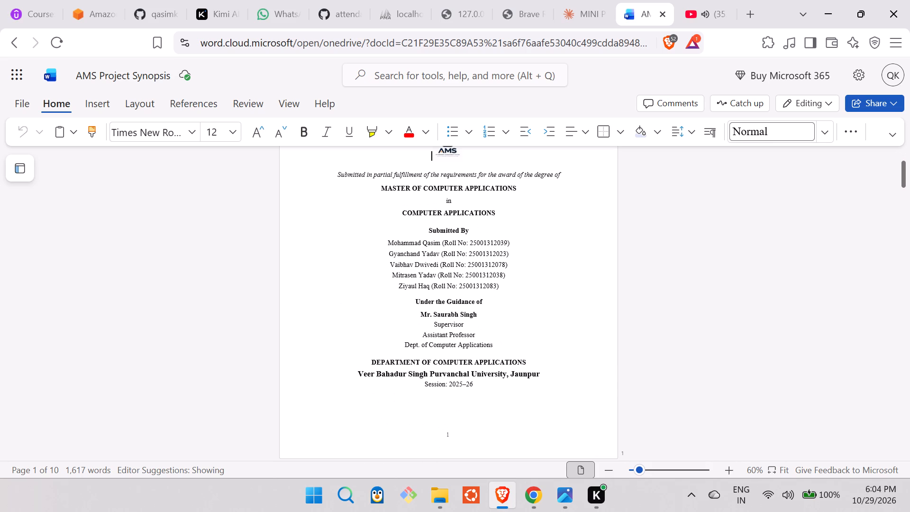
scroll(309, 328, down, 4)
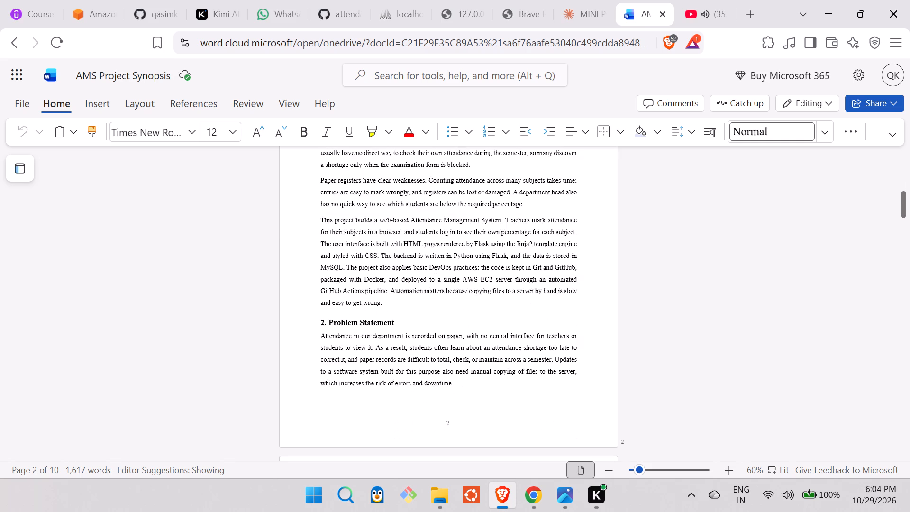
scroll(309, 328, down, 3)
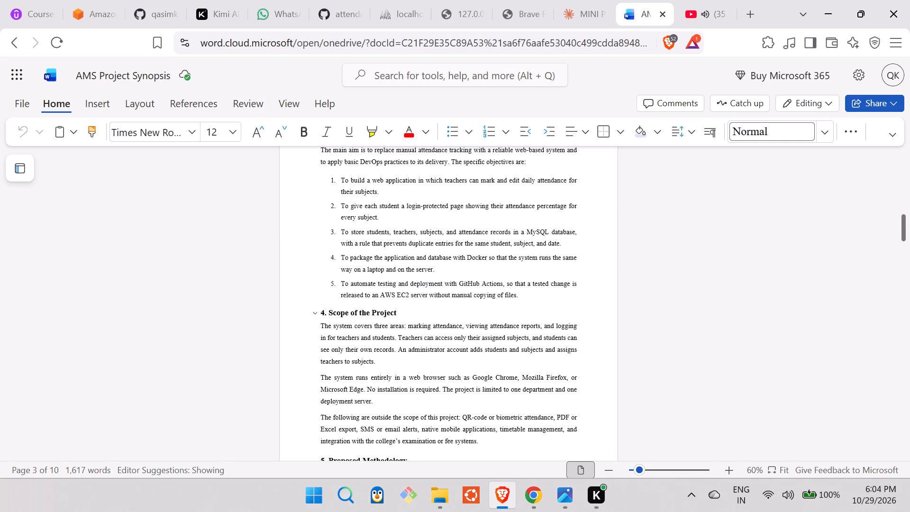
Open the print preview of the AMS Project Synopsis document.
click(18, 99)
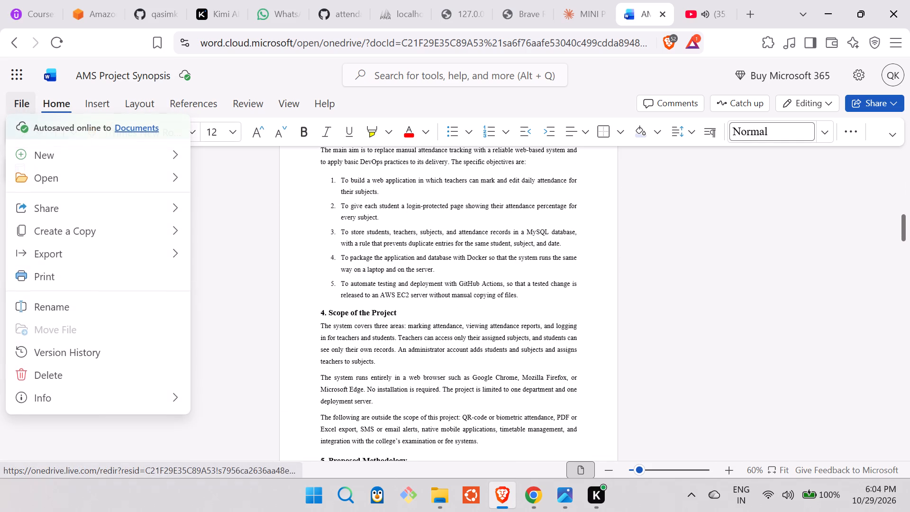
click(85, 278)
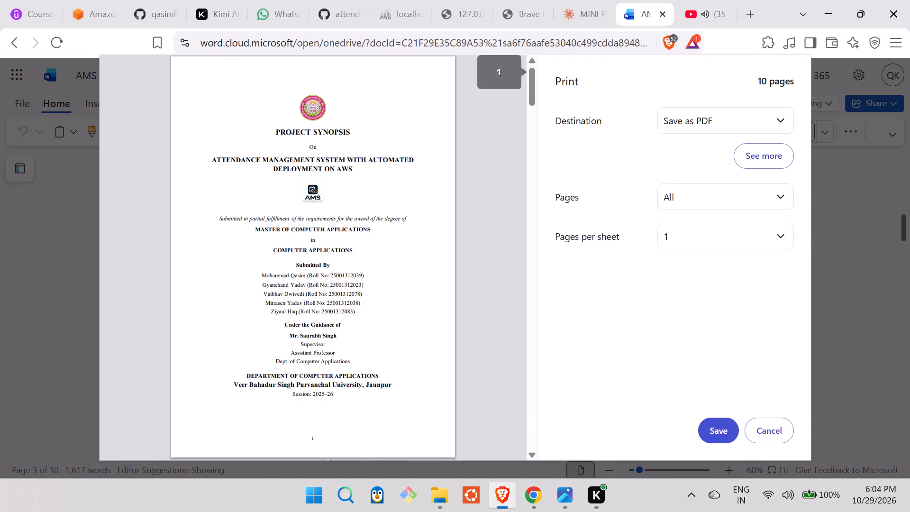
Check the title page and the Title of the Project page in the print preview, ending back at the title page.
click(535, 114)
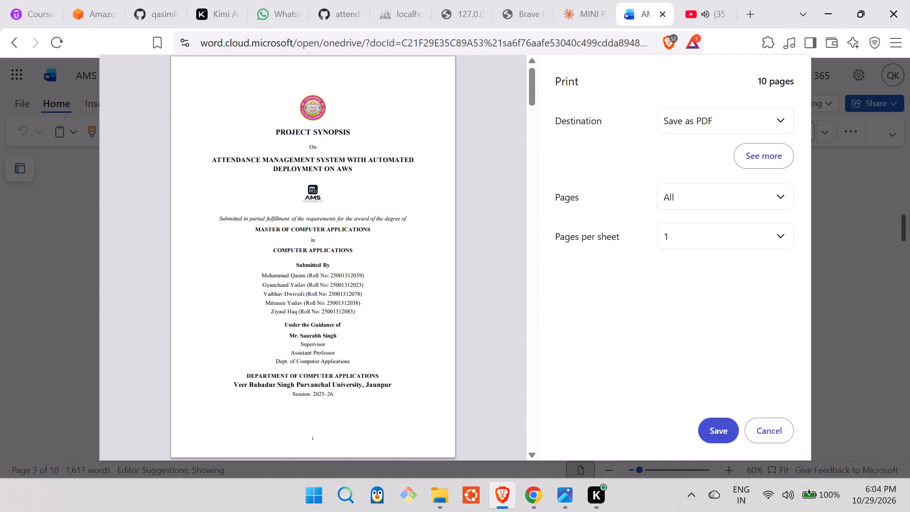
key(Down)
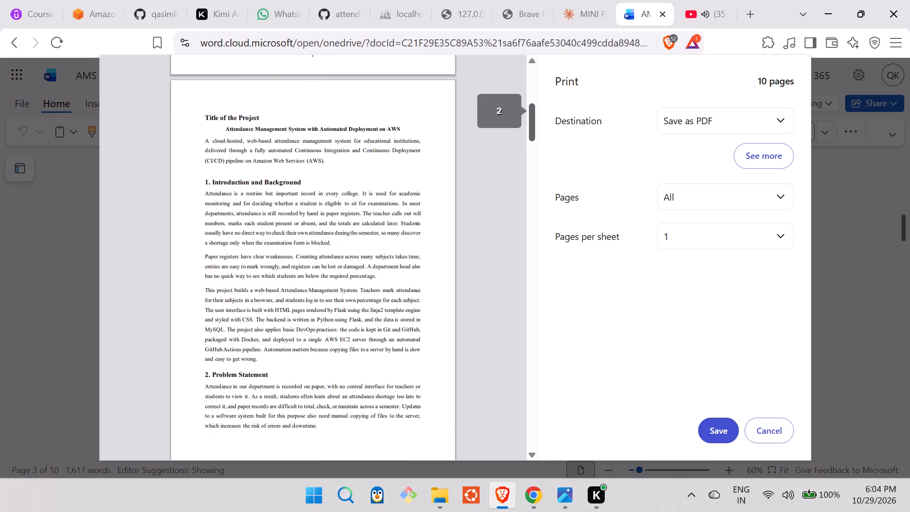
key(Down)
key(Down)
key(Up)
key(Up)
key(Up)
key(Up)
key(Up)
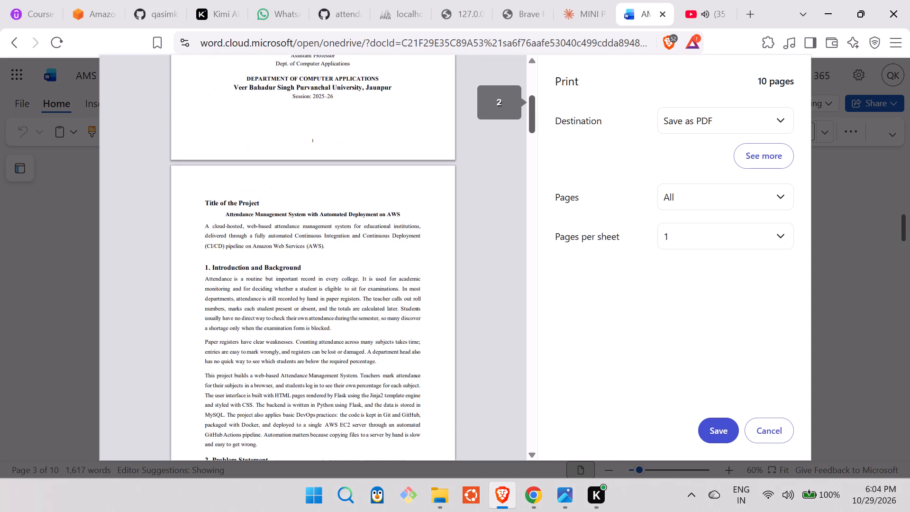
key(Up)
key(Up)
key(Up)
key(Up)
key(Up)
key(Up)
key(Up)
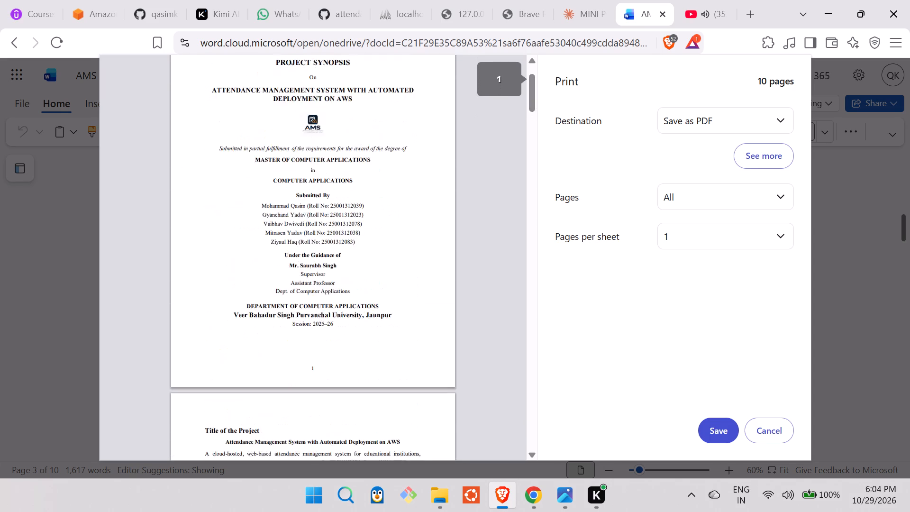
key(Up)
key(Up)
key(Up)
key(Up)
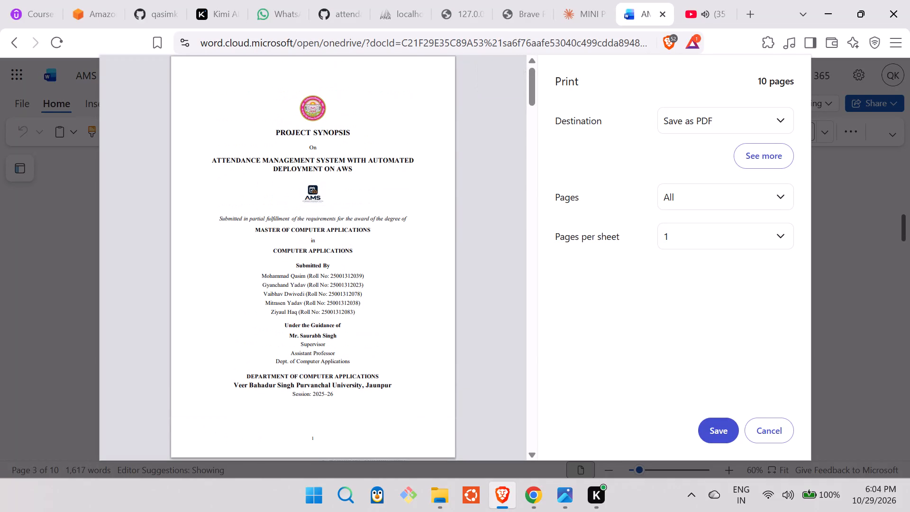
Review page 2 of the print preview, covering the project title, Introduction and Background, and Problem Statement sections.
key(Down)
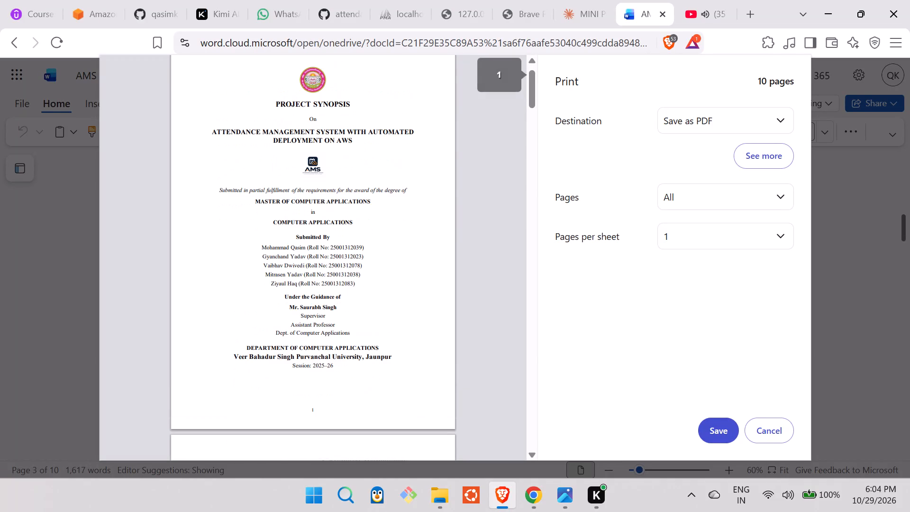
key(Down)
key(Down)
key(Down)
key(Down)
key(Down)
key(Down)
key(Down)
key(Down)
key(Down)
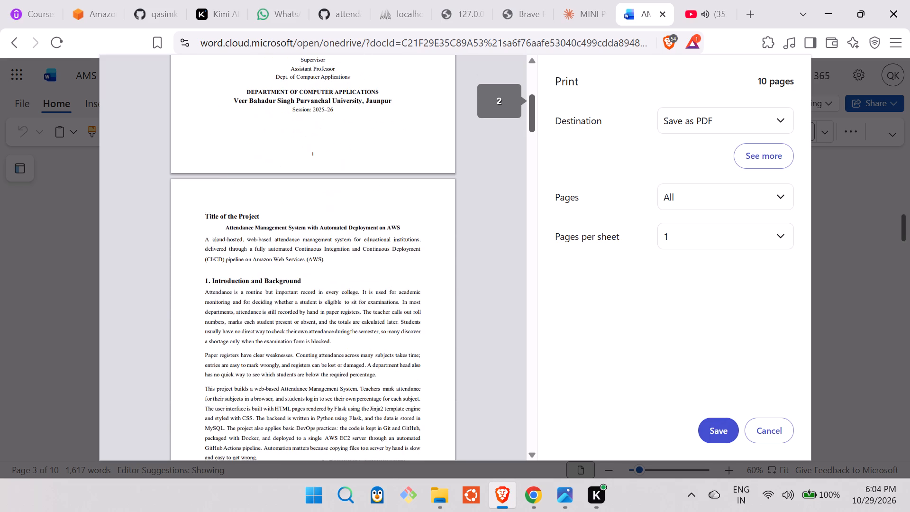
key(Down)
key(Down)
key(Down)
key(Down)
key(Down)
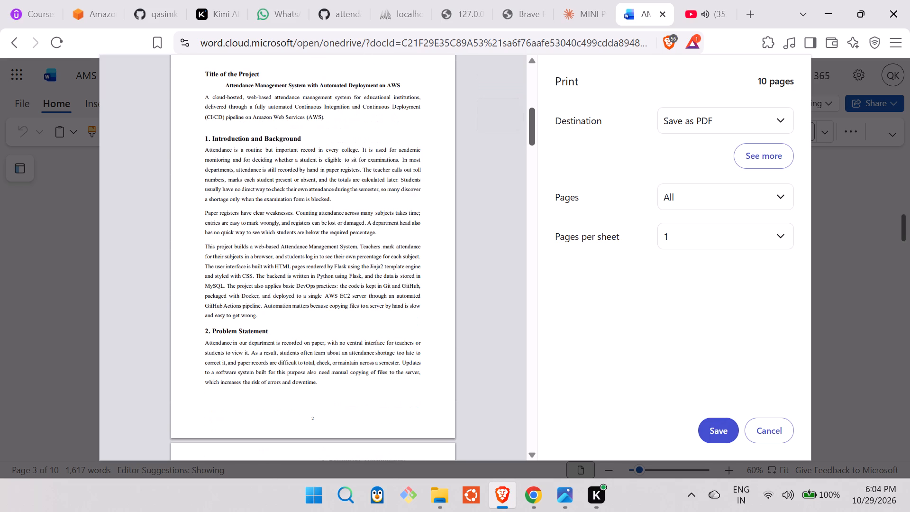
key(Down)
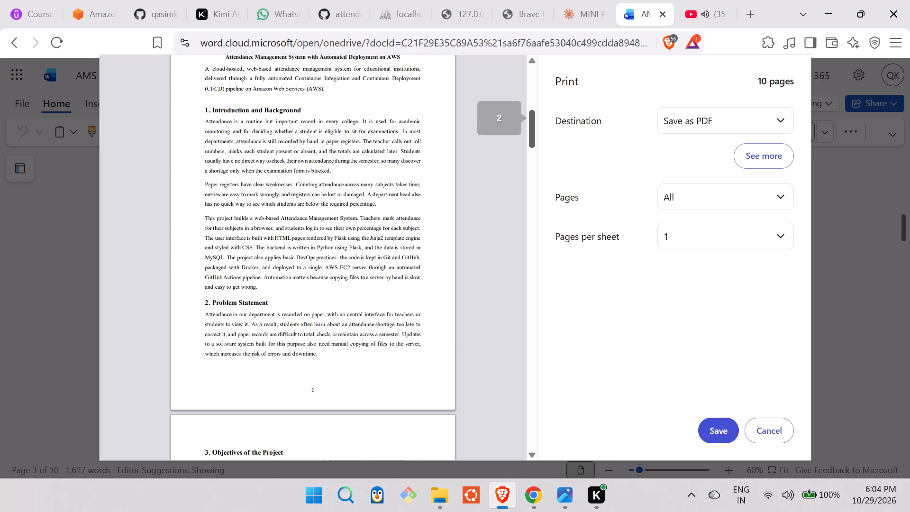
key(Up)
key(Up)
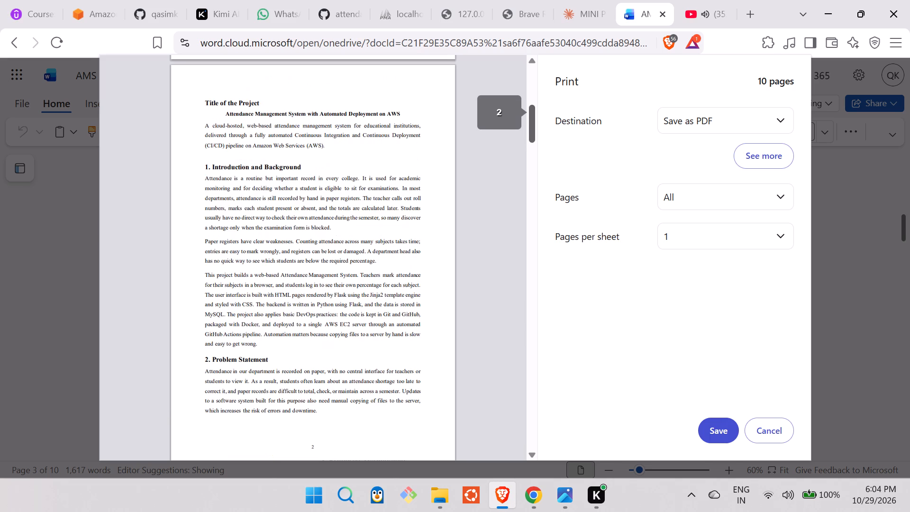
key(Down)
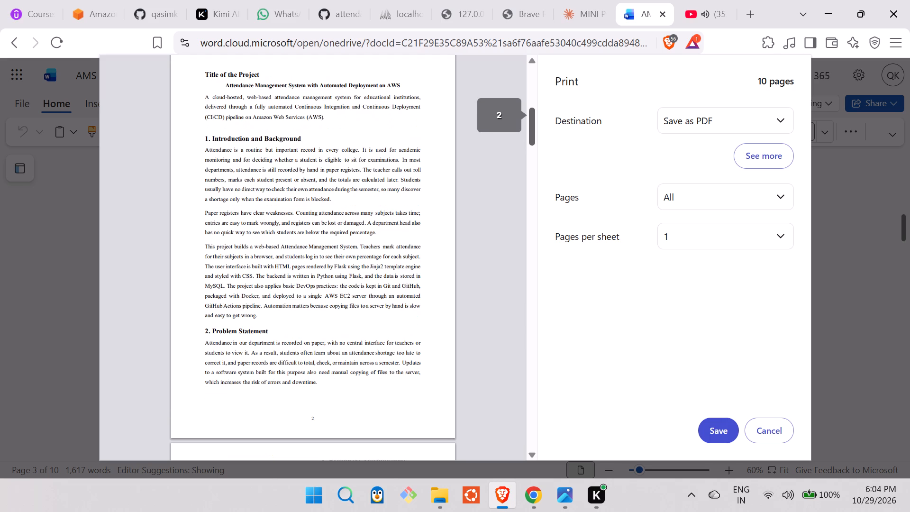
Review page 3 of the print preview, from Objectives of the Project through Scope of the Project to Stage 1 of Proposed Methodology.
key(Down)
key(Down)
key(Down)
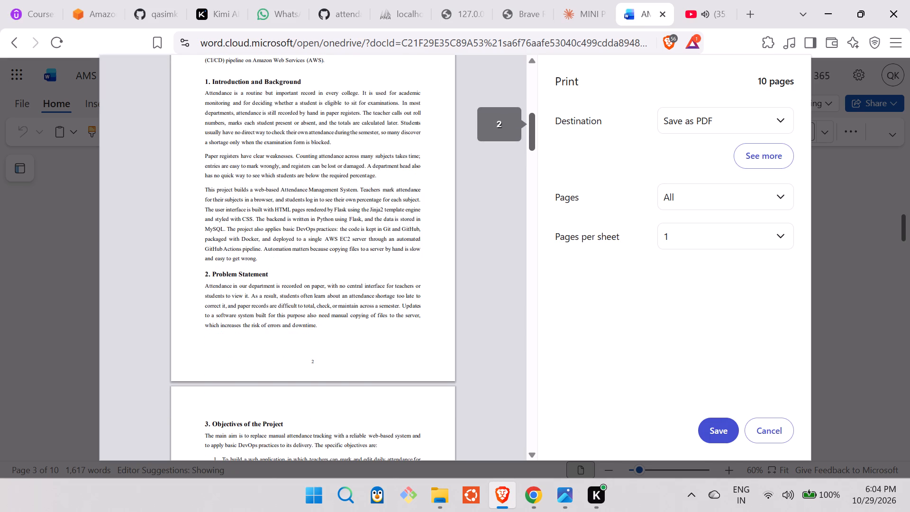
key(Down)
key(Down)
key(Down)
key(Down)
key(Down)
key(Down)
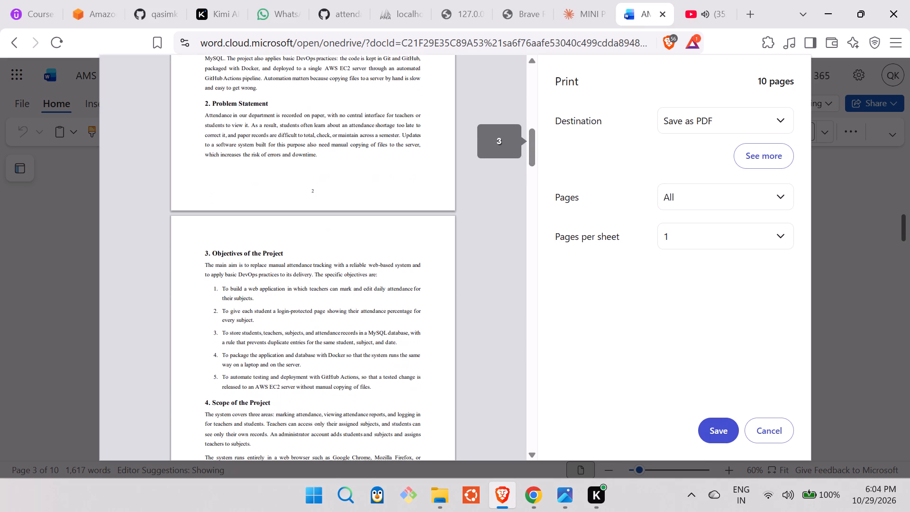
key(Down)
key(Down)
key(Down)
key(Down)
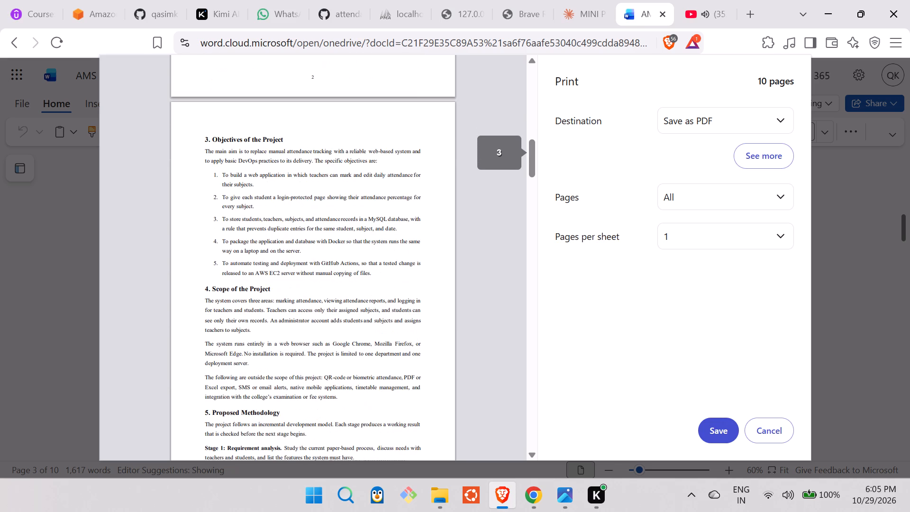
key(Down)
key(Down)
key(Down)
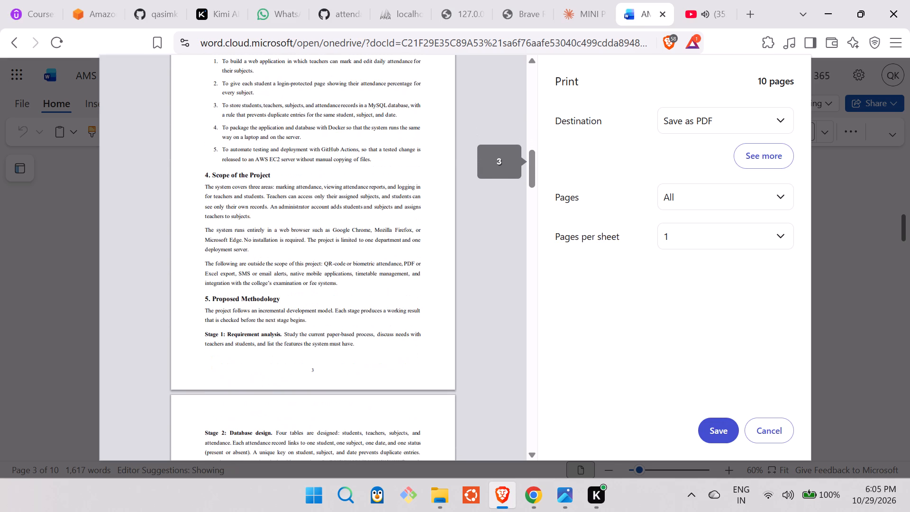
key(Up)
key(Up)
key(Up)
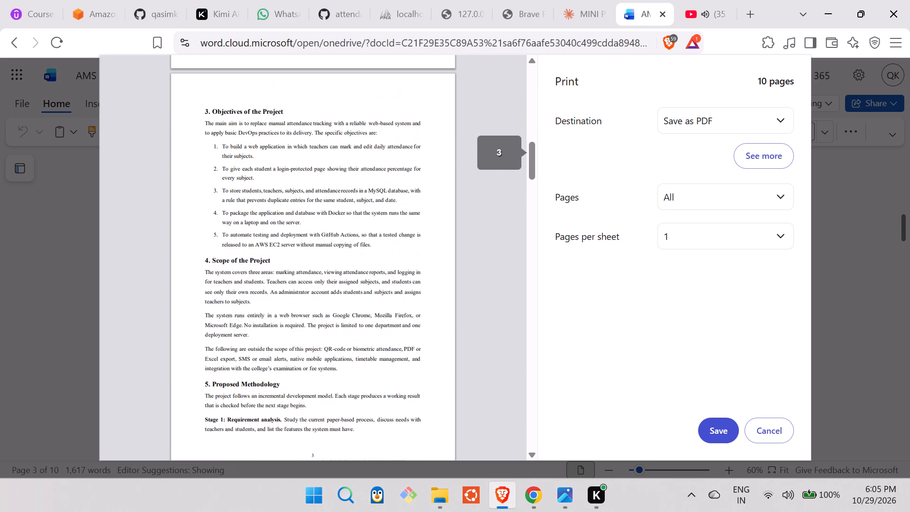
key(Down)
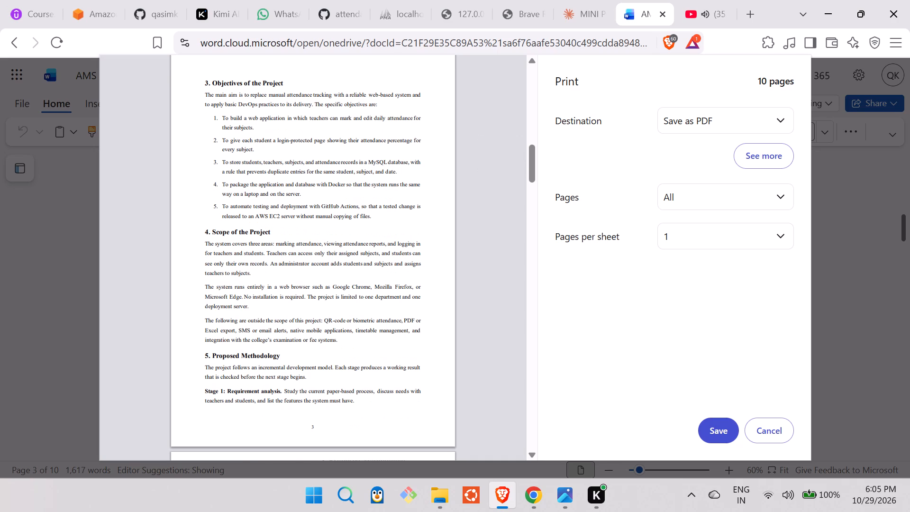
key(Down)
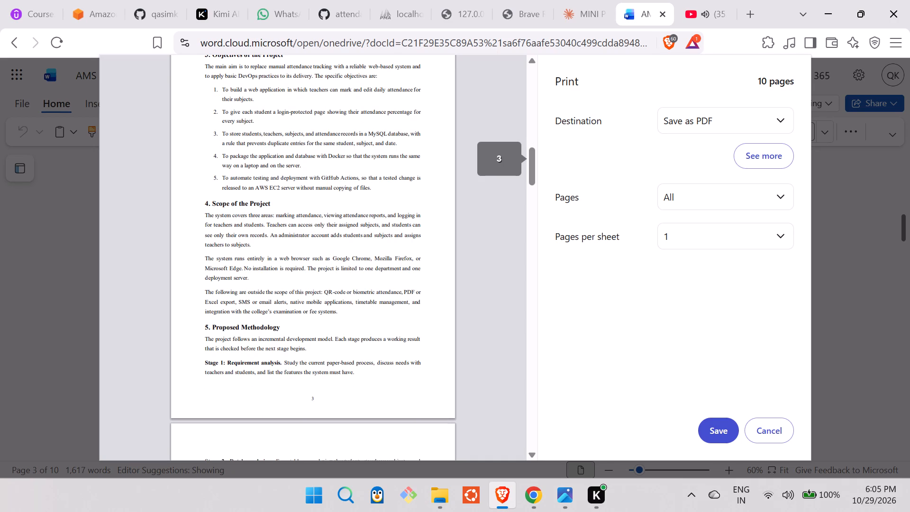
key(Up)
key(Up)
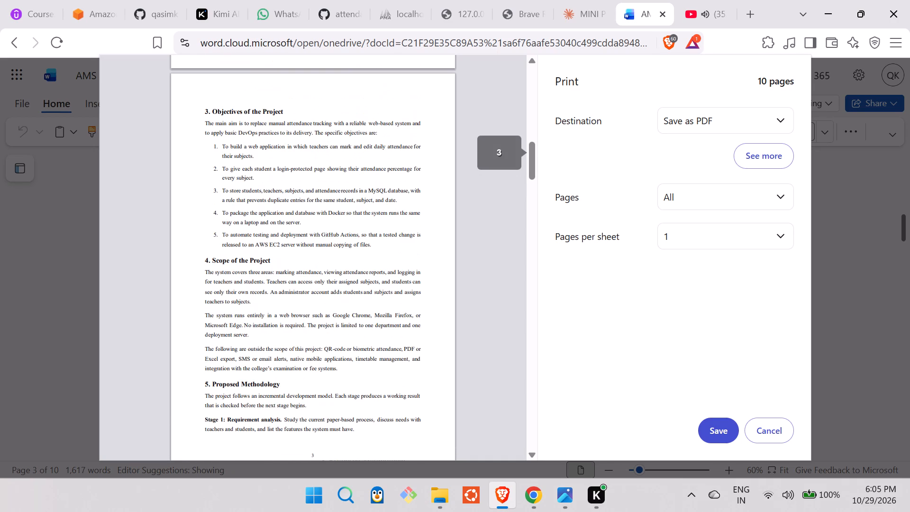
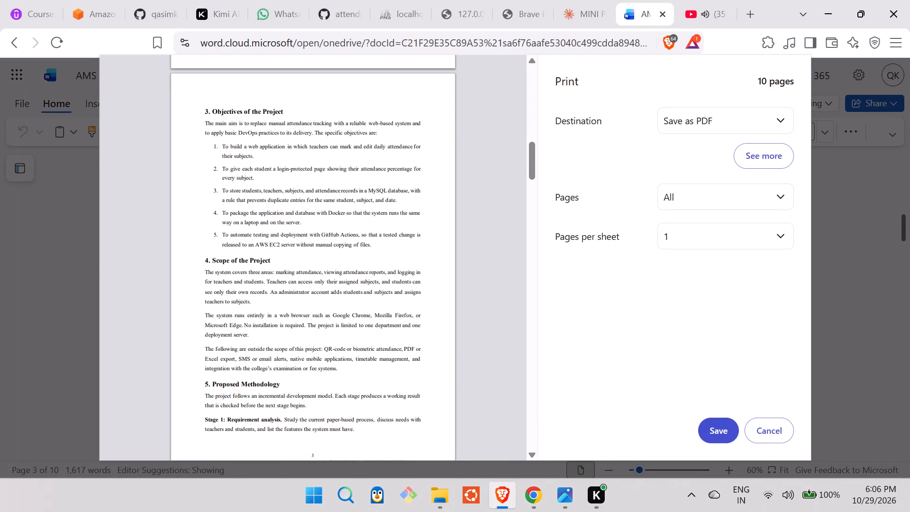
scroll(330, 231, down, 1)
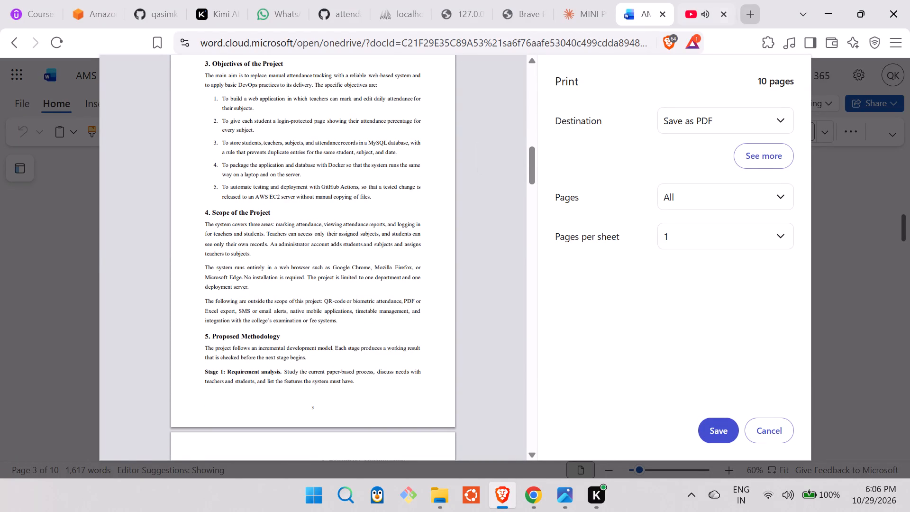
Switch to YouTube and play "Surah Yasin, Surah Ar-Rahman & Surah Al-Waqiah Full - Haitham Al Dakhin" from the search results.
click(701, 0)
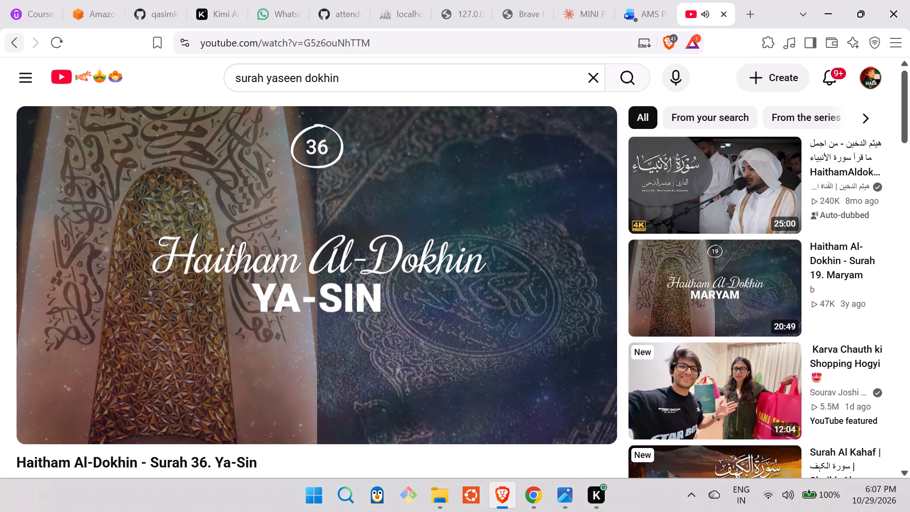
click(17, 45)
scroll(164, 220, up, 3)
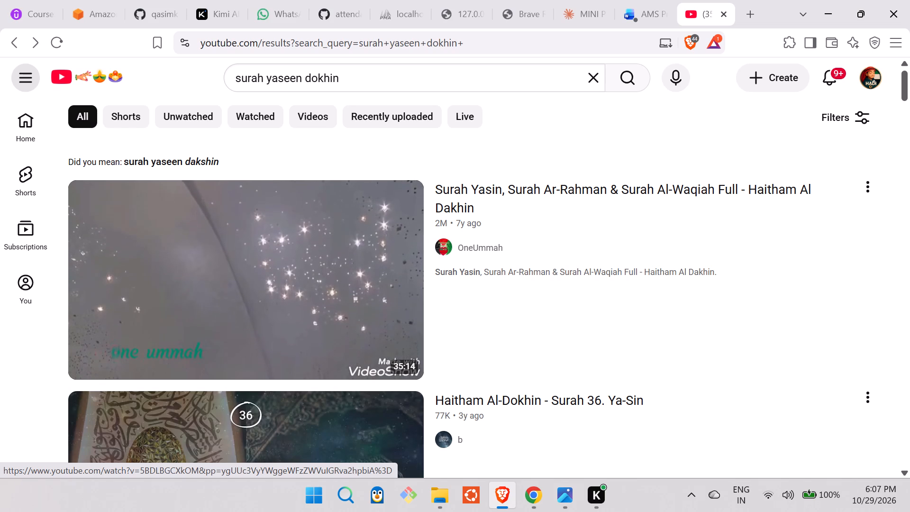
click(164, 220)
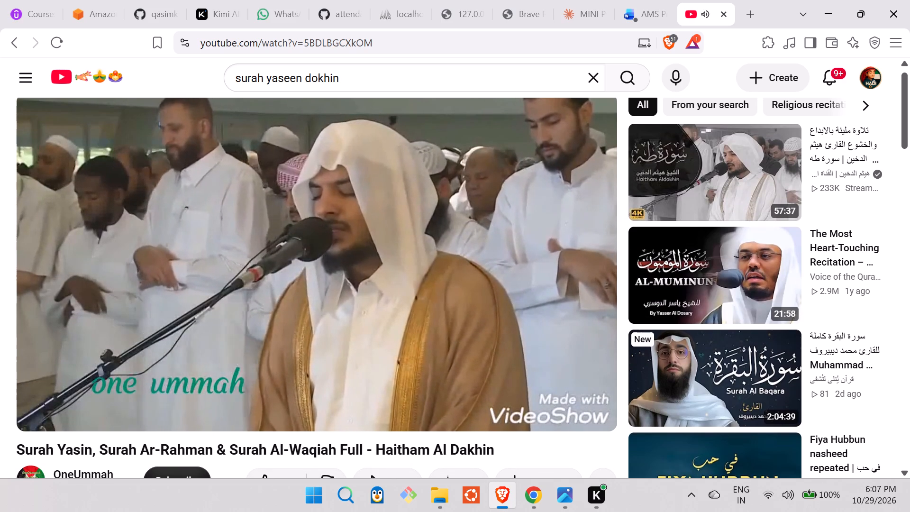
Return to the AMS Project Synopsis print preview, recheck the section breaks across pages 2 to 4, and close the preview without saving.
click(645, 0)
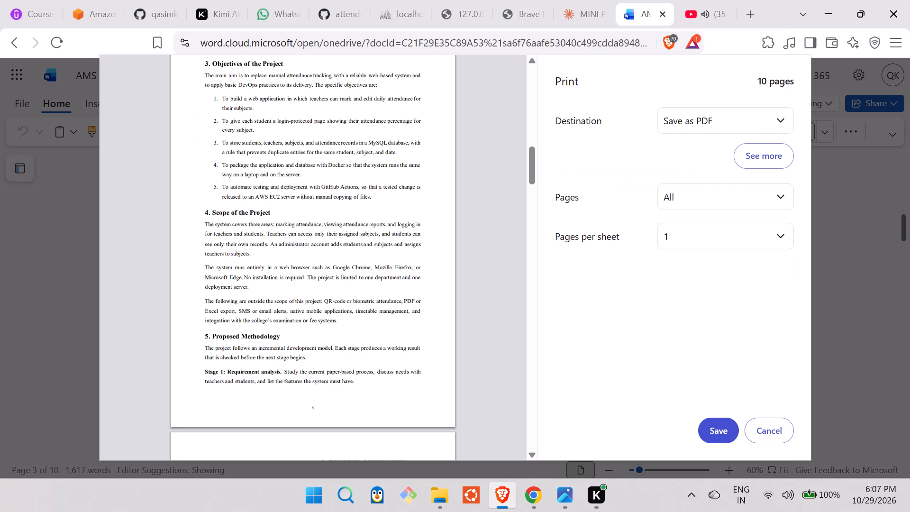
scroll(374, 226, down, 2)
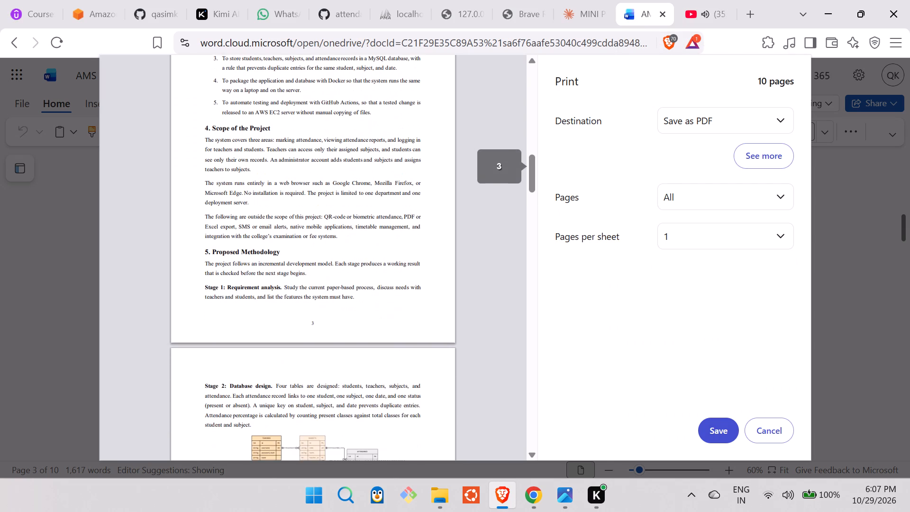
scroll(374, 226, down, 2)
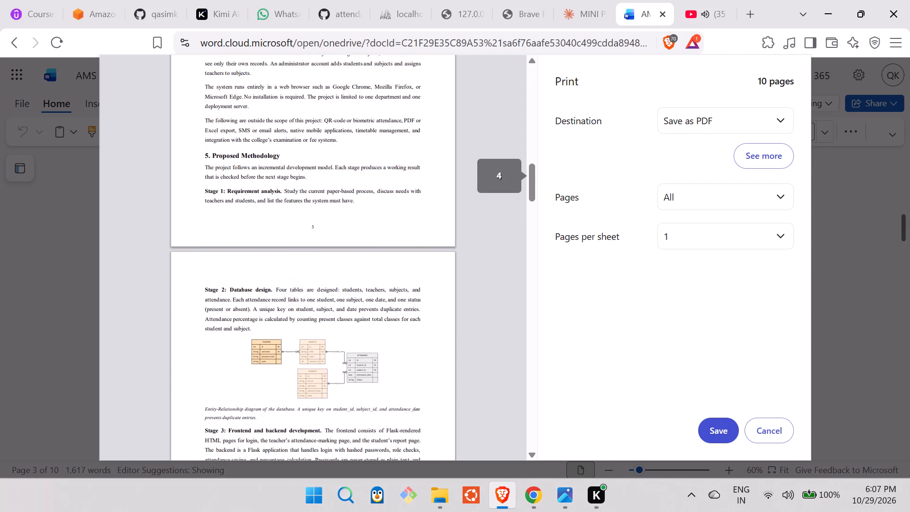
scroll(374, 226, up, 2)
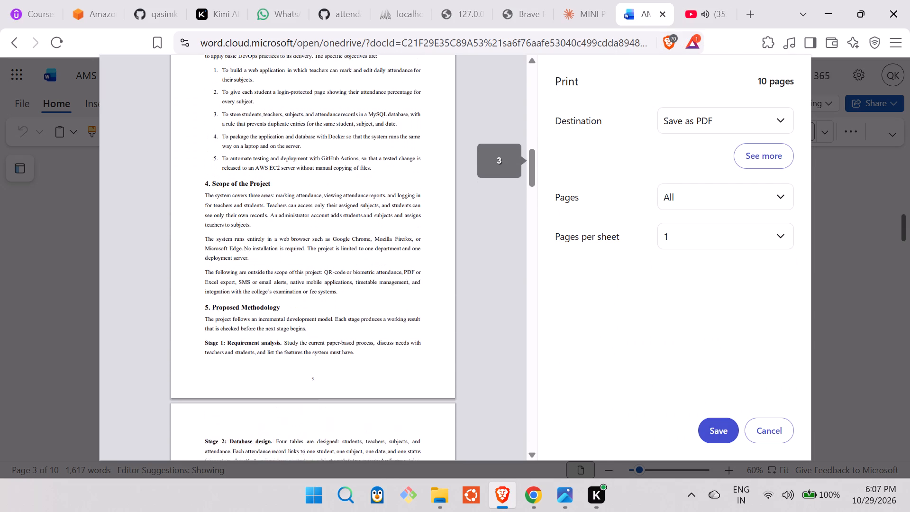
scroll(374, 226, up, 2)
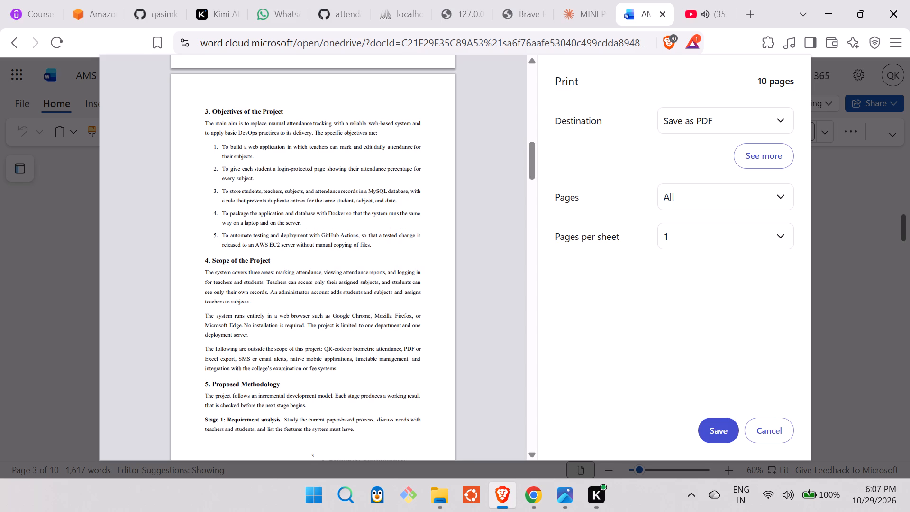
scroll(459, 297, up, 3)
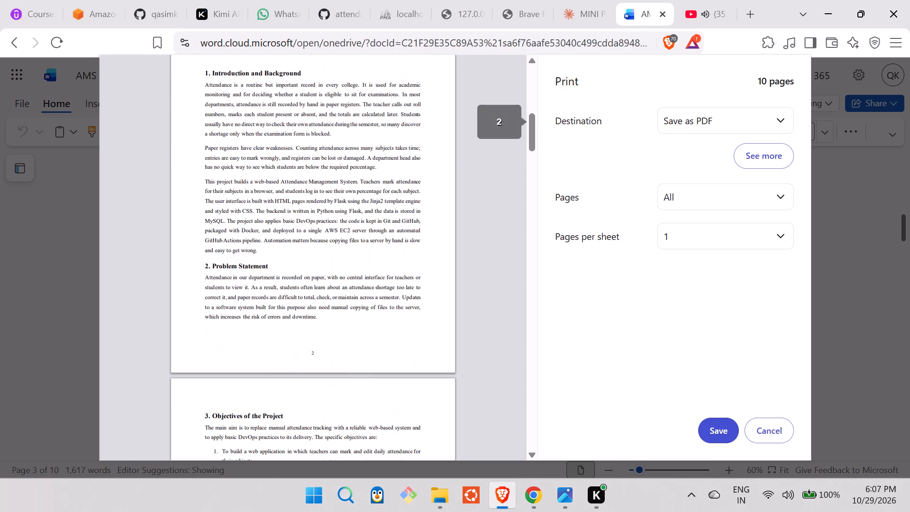
scroll(459, 297, up, 1)
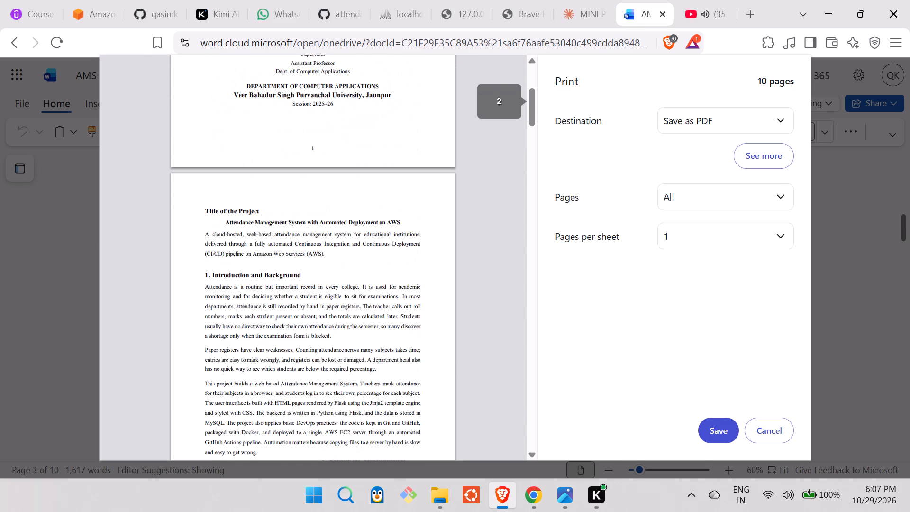
scroll(459, 297, down, 3)
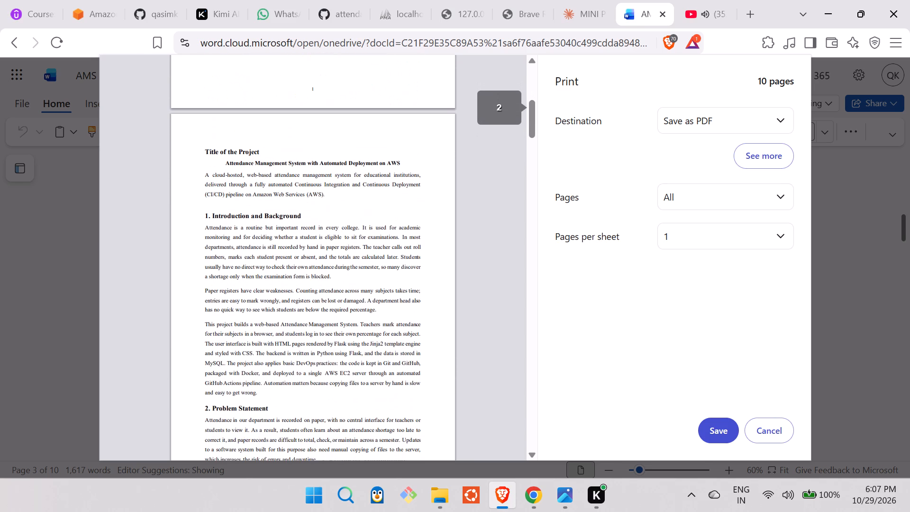
scroll(459, 297, down, 2)
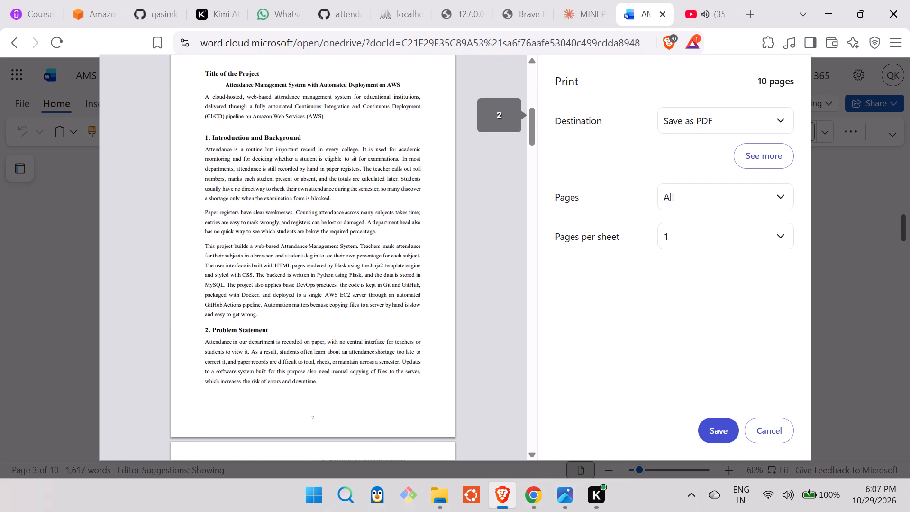
click(756, 422)
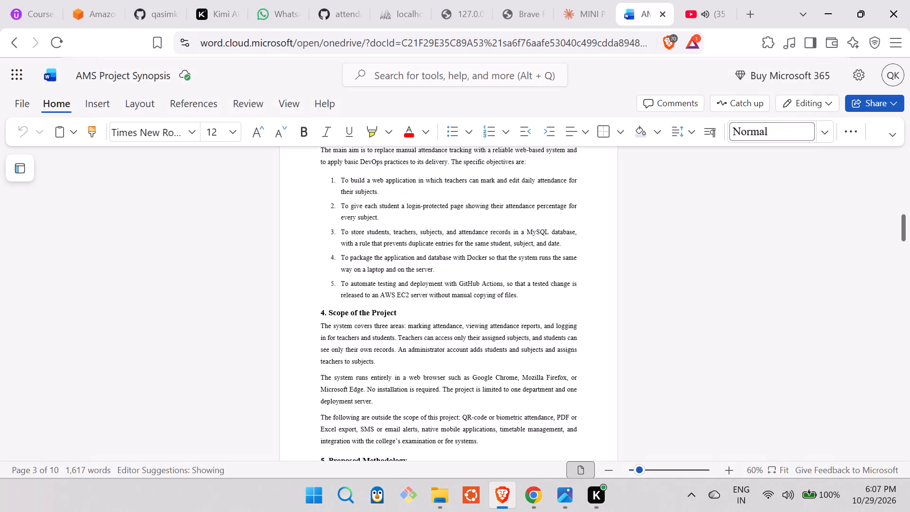
Insert five blank lines after the last Introduction and Background paragraph to push the 2. Problem Statement heading onto page 3.
scroll(590, 354, up, 2)
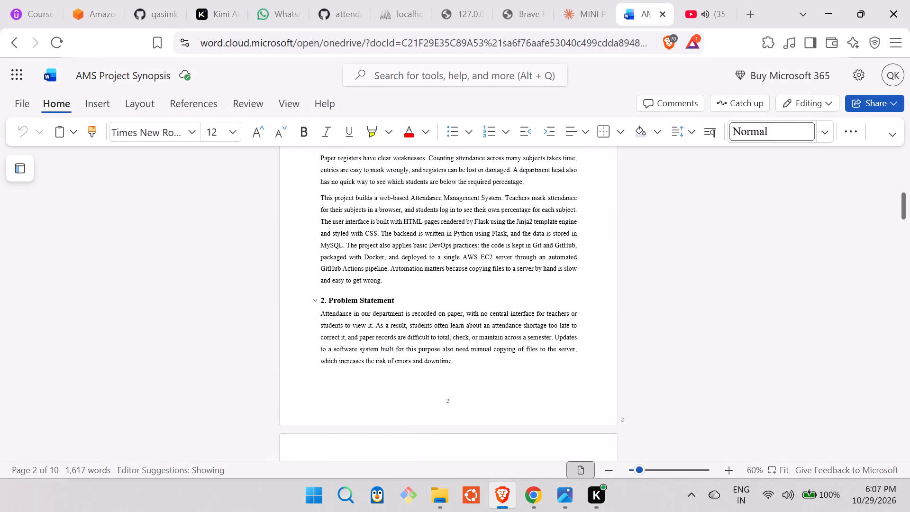
click(402, 280)
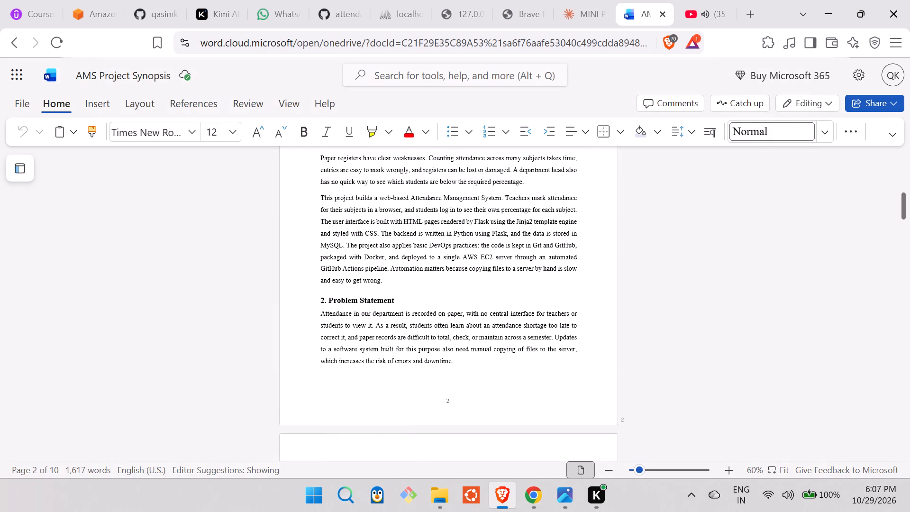
key(Return)
key(Return)
key(Return)
key(Return)
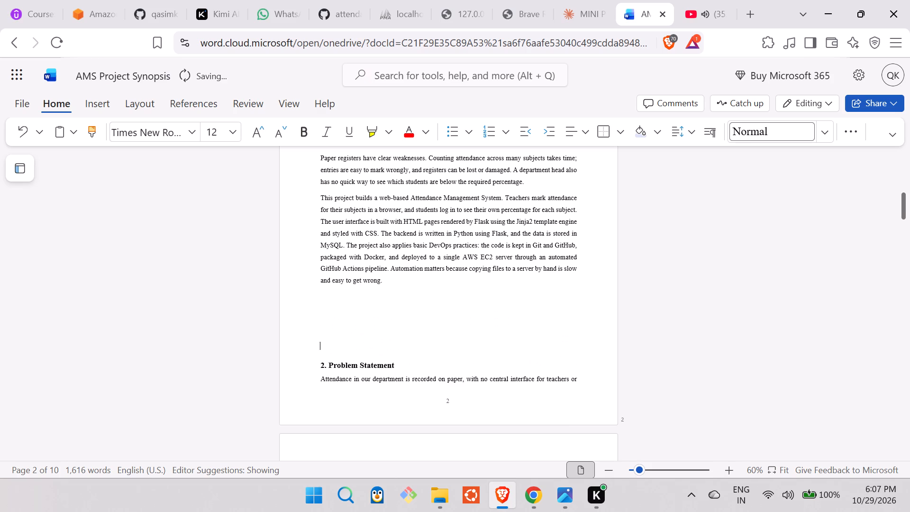
key(Return)
Delete the empty line above the 3. Objectives of the Project heading on page 3.
scroll(402, 280, down, 2)
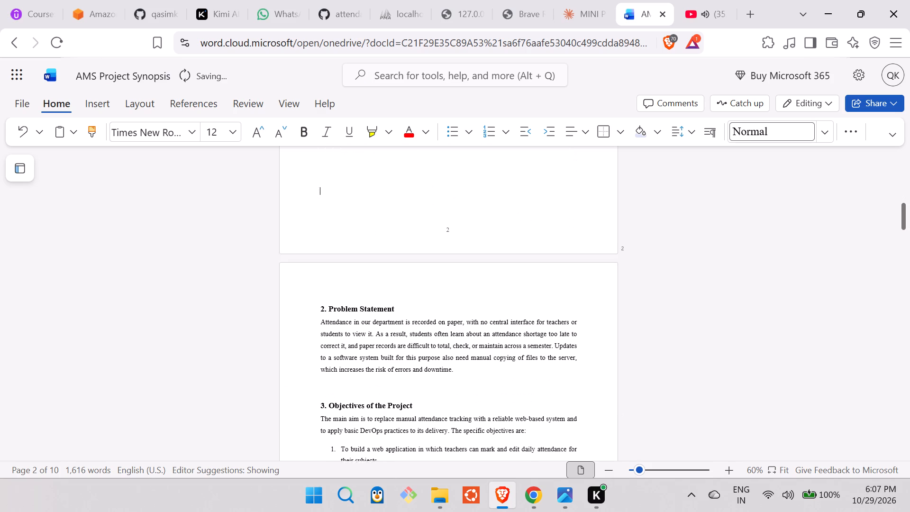
scroll(402, 280, down, 4)
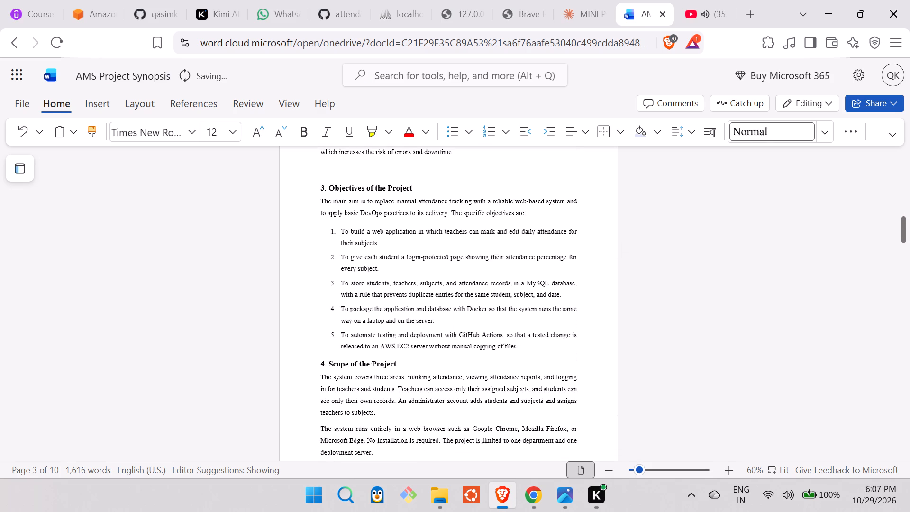
scroll(402, 280, down, 3)
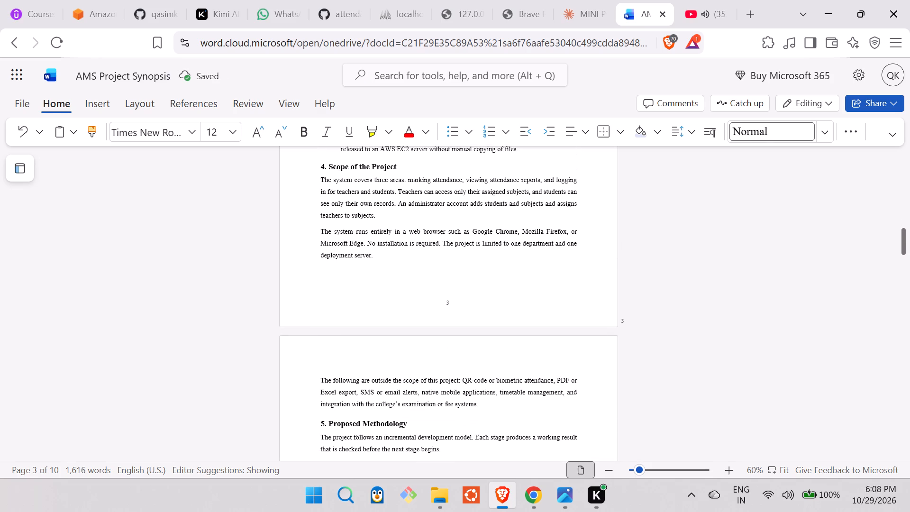
scroll(402, 280, up, 3)
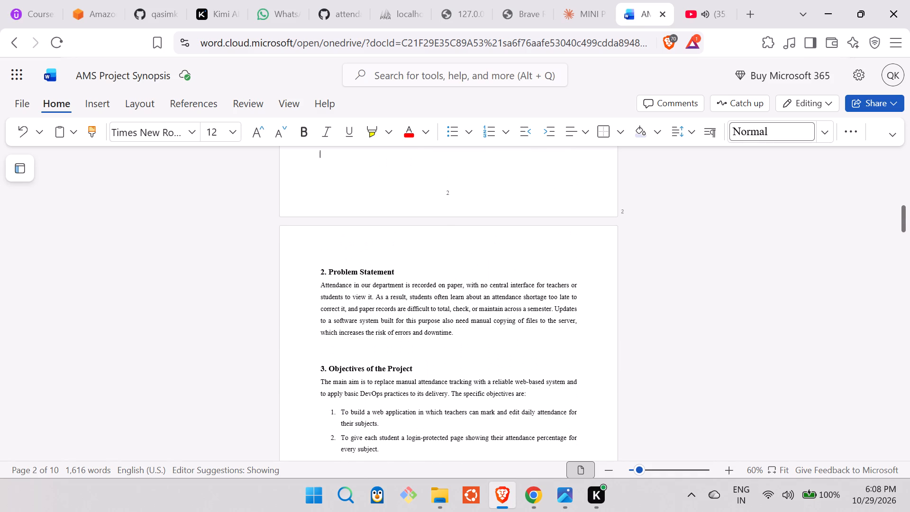
click(316, 369)
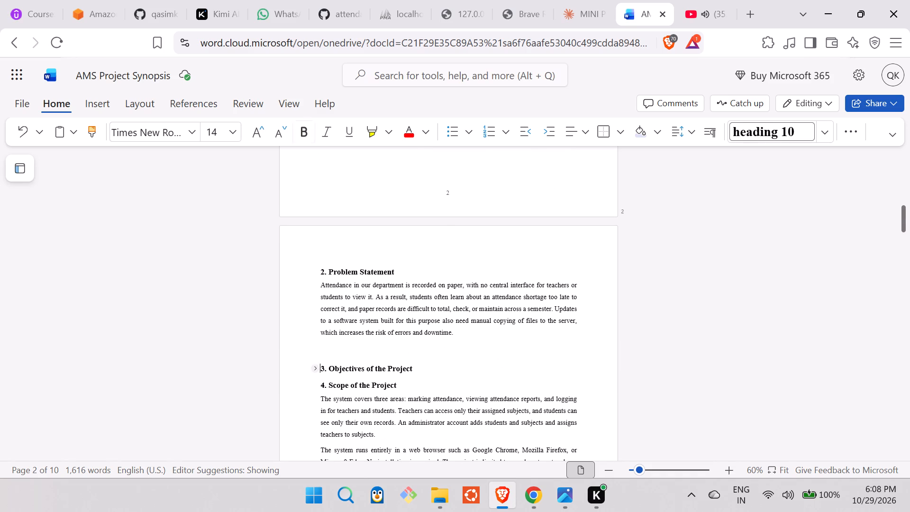
click(316, 369)
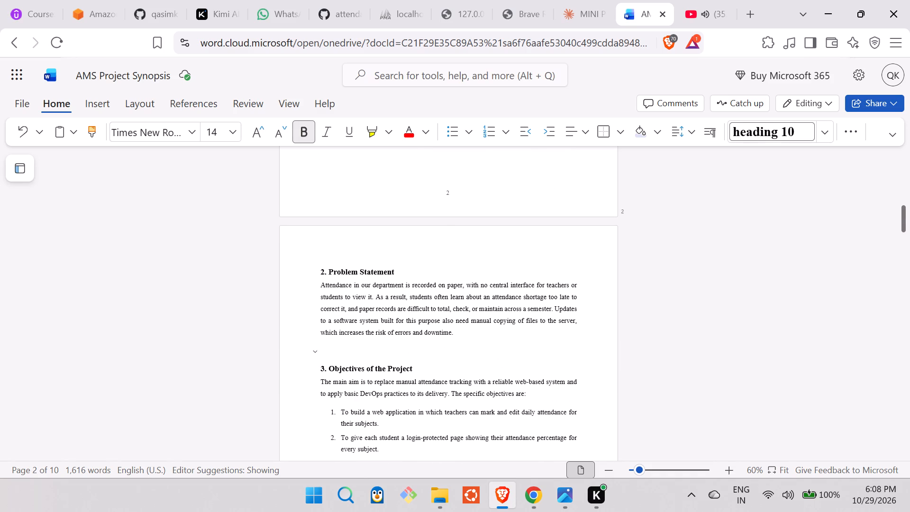
click(323, 357)
key(Down)
key(BackSpace)
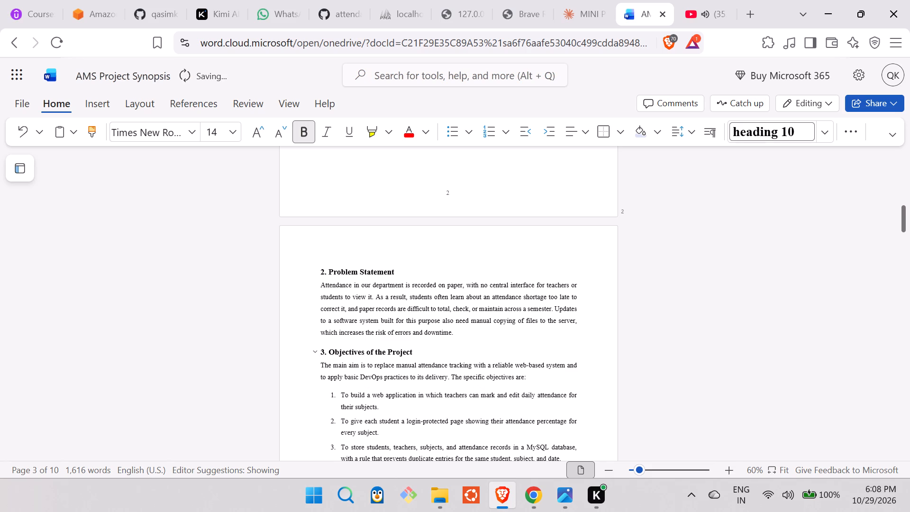
click(234, 332)
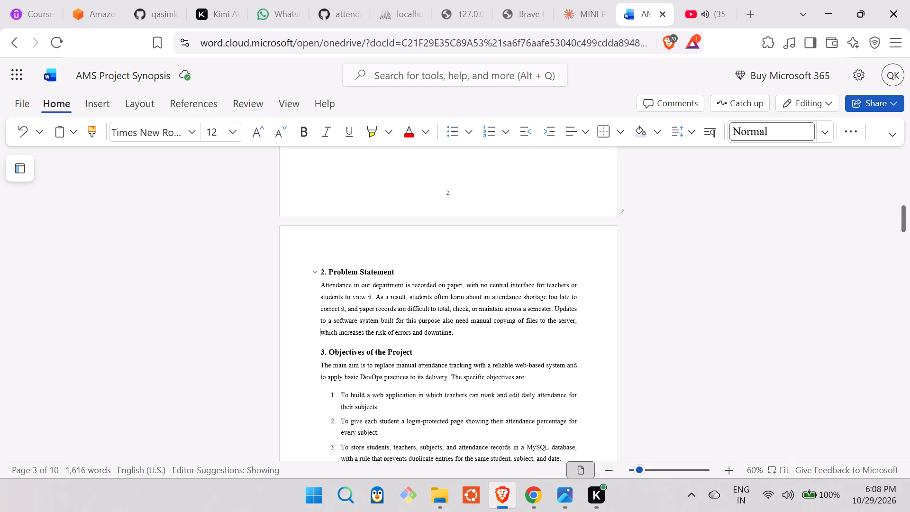
Delete four blank lines above the 2. Problem Statement heading to bring the section back onto page 2.
scroll(289, 250, up, 5)
scroll(289, 250, right, 2)
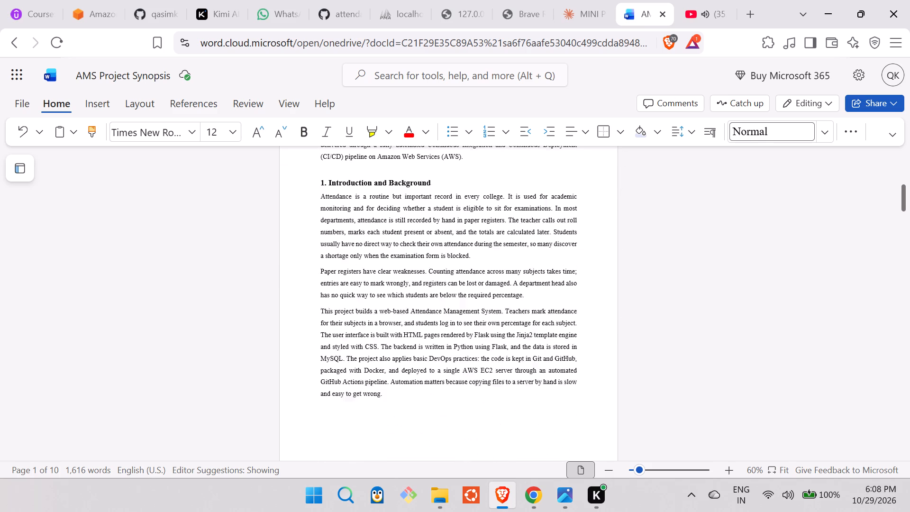
scroll(289, 250, right, 1)
scroll(289, 250, down, 3)
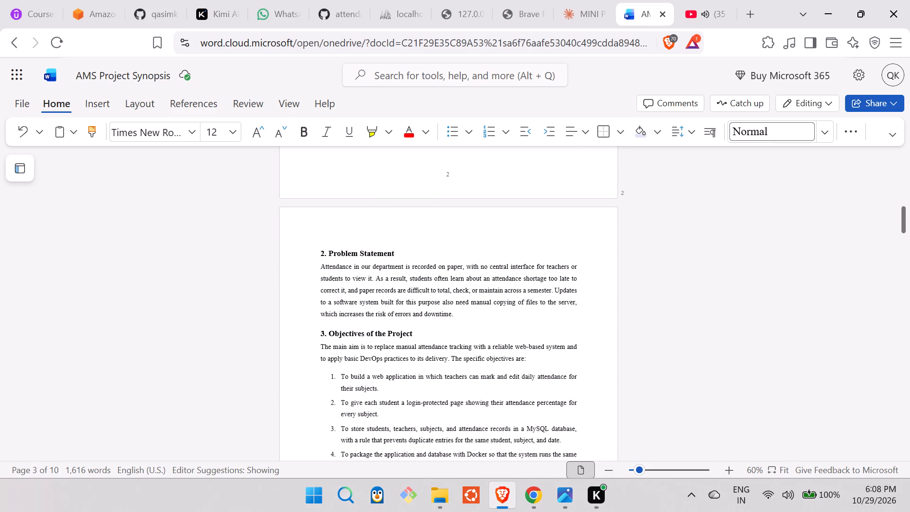
click(321, 252)
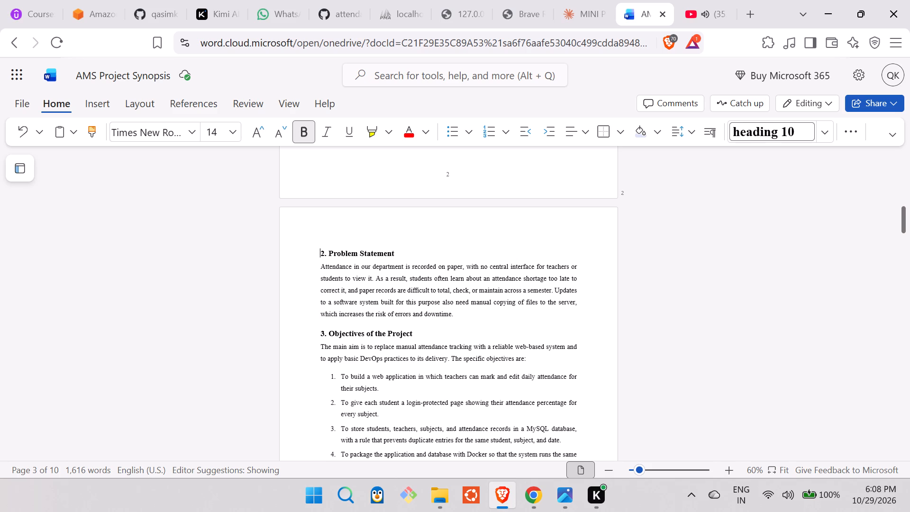
key(BackSpace)
key(BackSpace)
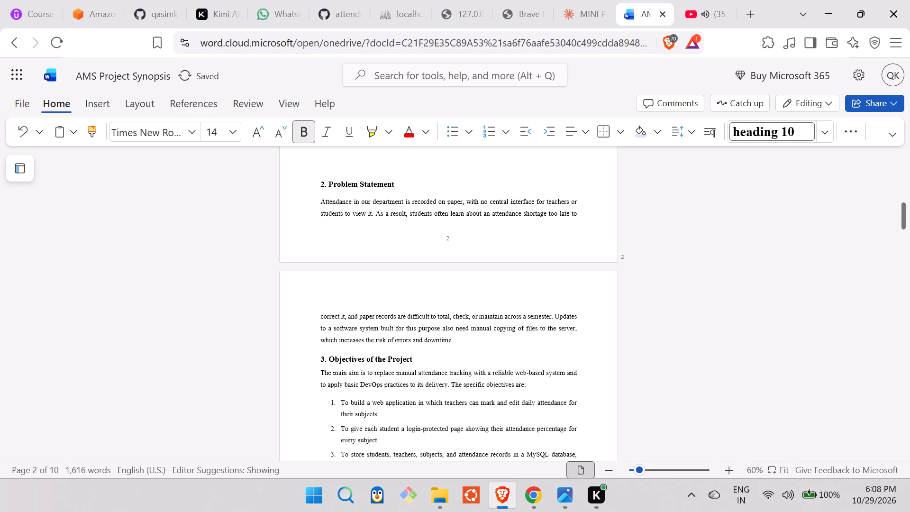
key(BackSpace)
key(BackSpace)
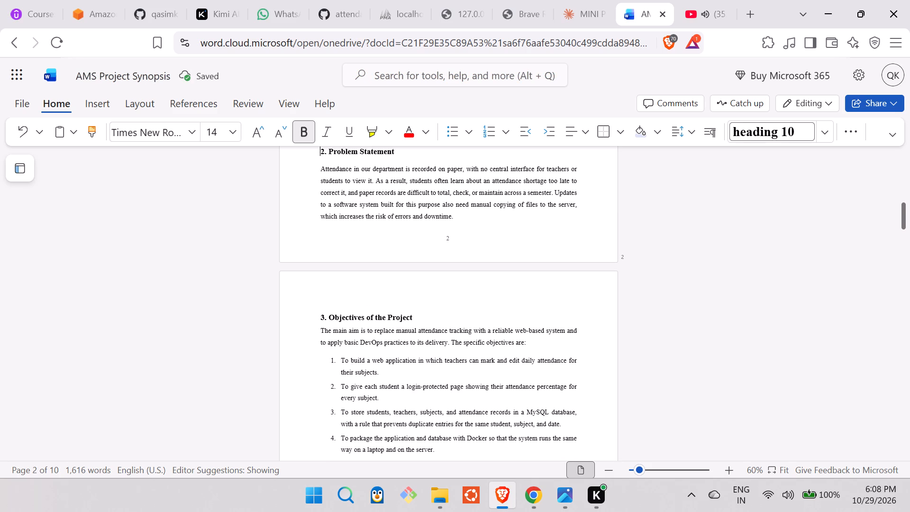
Check the layout of page 2 around the Problem Statement section and set the document zoom to 58%.
scroll(208, 292, up, 2)
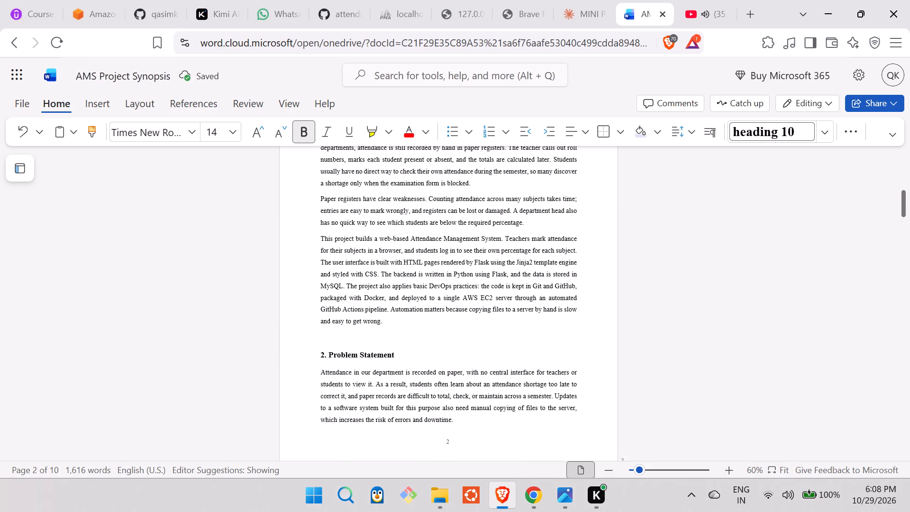
scroll(208, 292, up, 2)
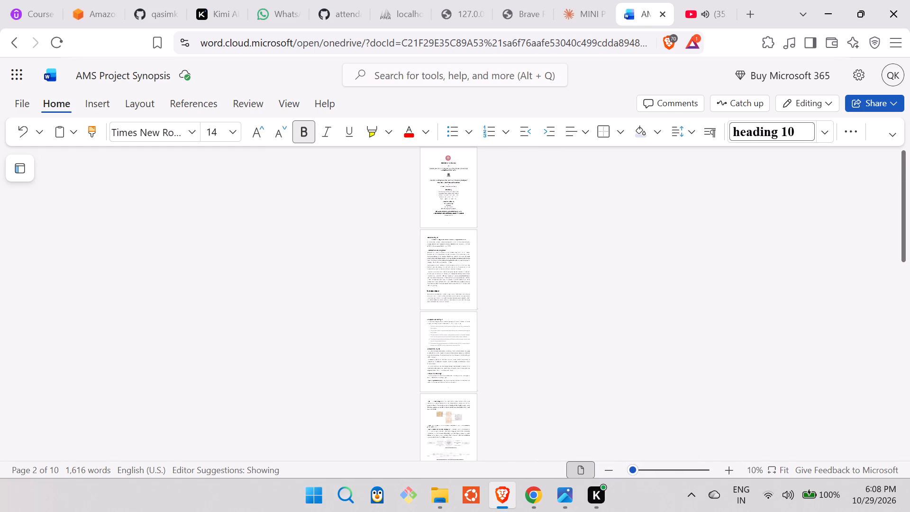
drag(634, 468, 645, 468)
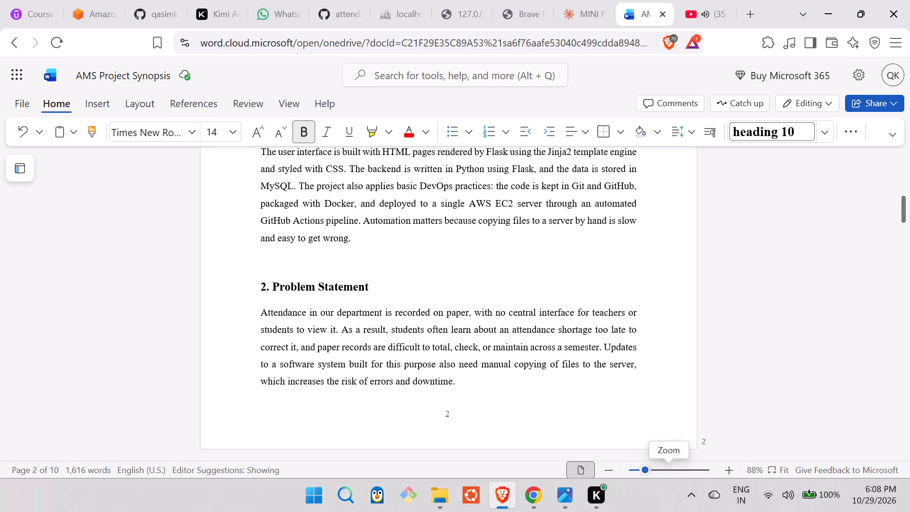
drag(644, 468, 639, 468)
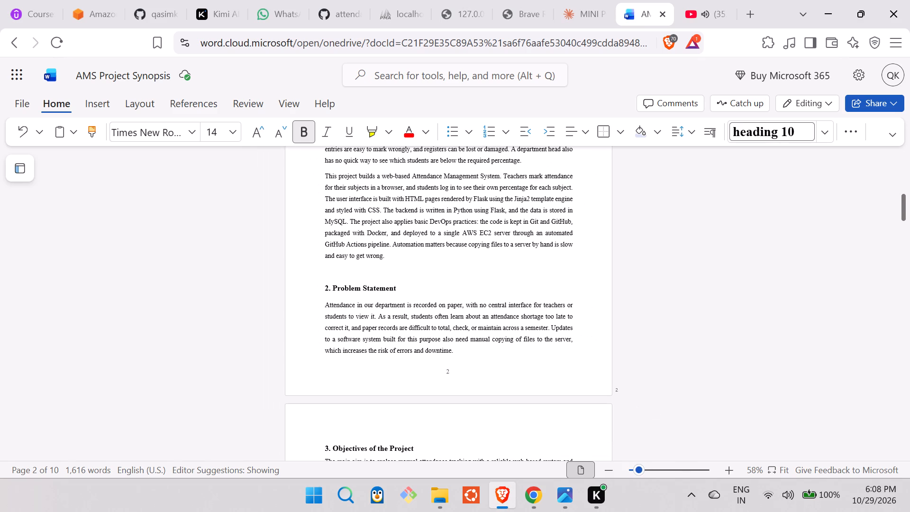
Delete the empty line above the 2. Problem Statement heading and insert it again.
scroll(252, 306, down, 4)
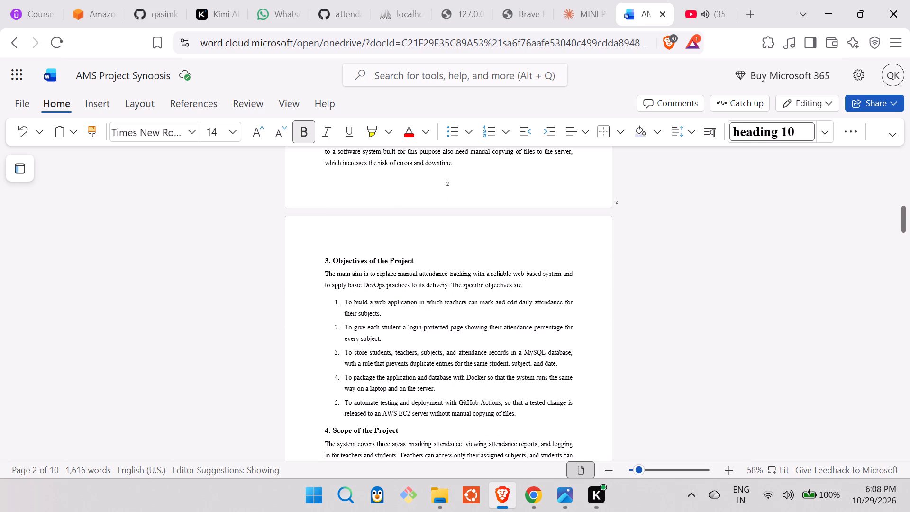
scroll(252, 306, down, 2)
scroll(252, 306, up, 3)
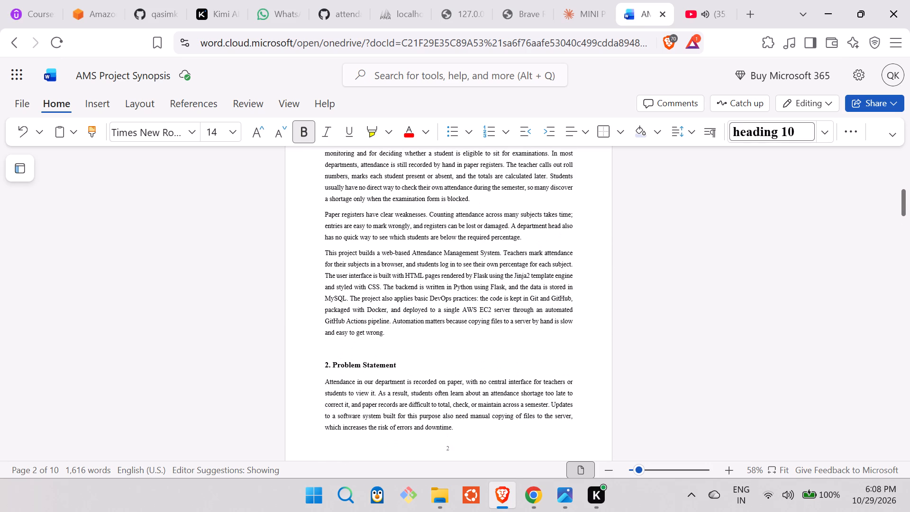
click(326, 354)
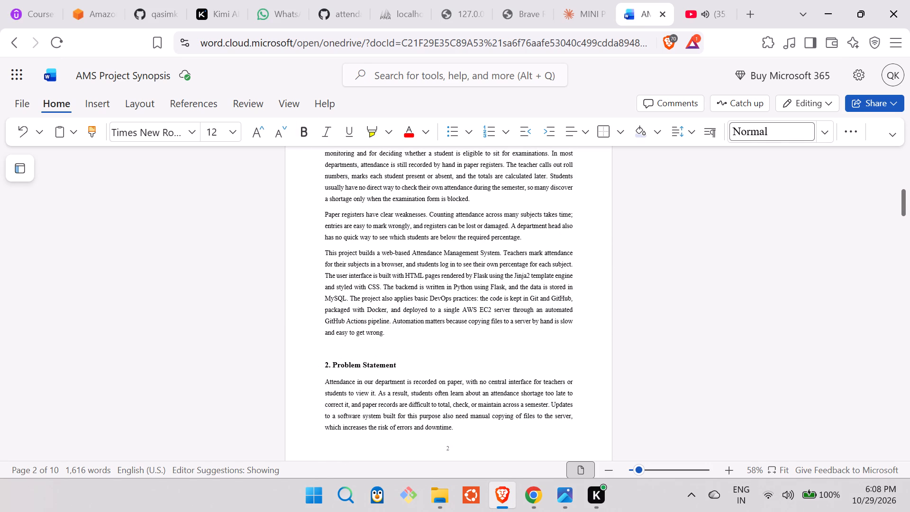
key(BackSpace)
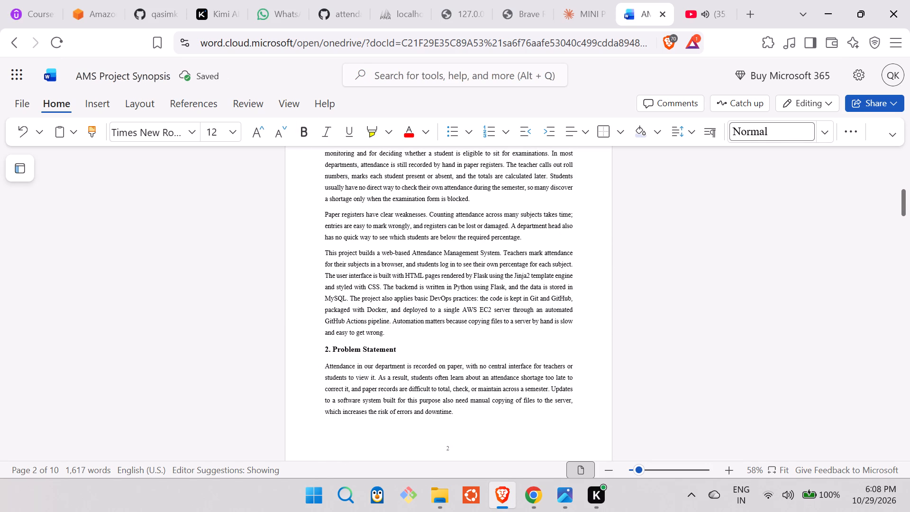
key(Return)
Check the page 2 layout from the Introduction and Background section through the Problem Statement, including the Problem Statement heading's formatting.
scroll(193, 392, right, 1)
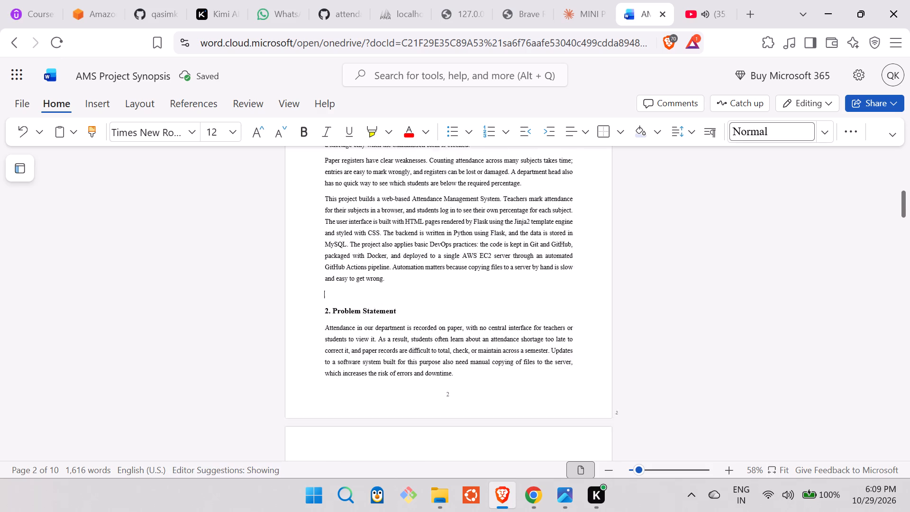
scroll(193, 392, right, 2)
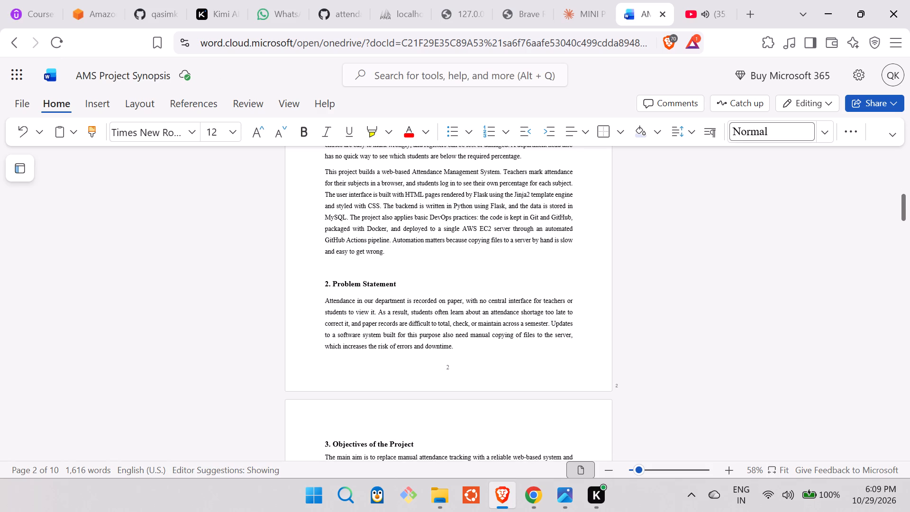
scroll(193, 392, right, 1)
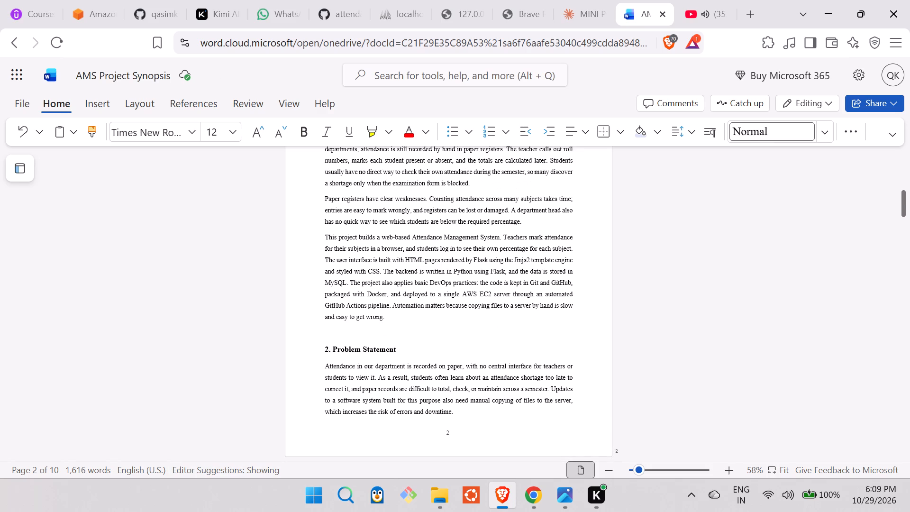
scroll(193, 392, up, 1)
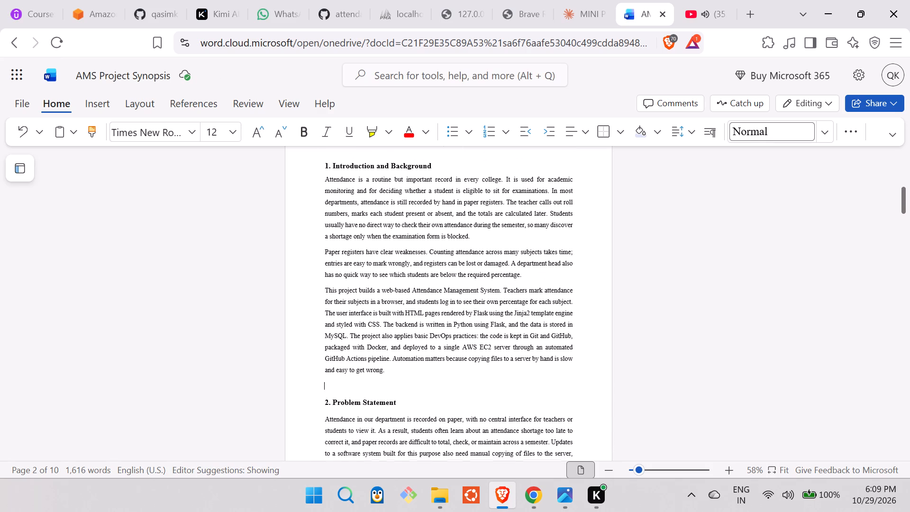
scroll(193, 392, up, 1)
scroll(193, 392, down, 1)
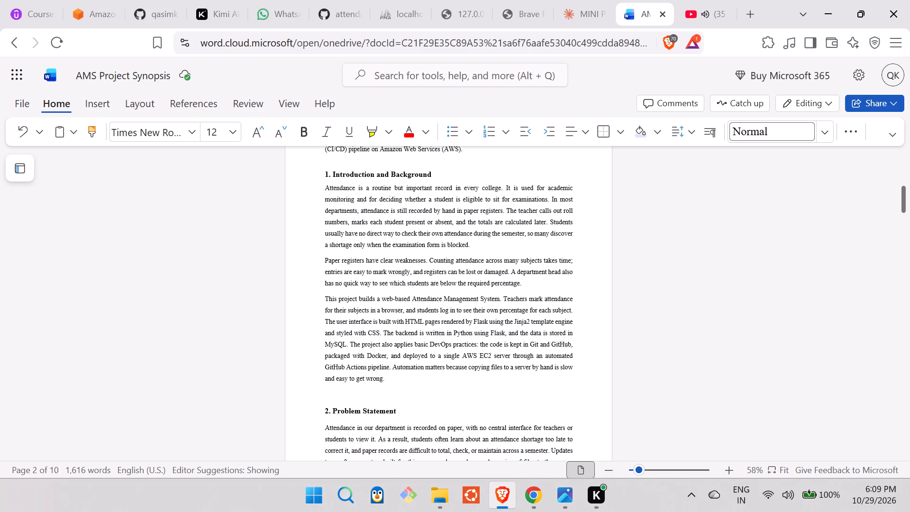
click(358, 413)
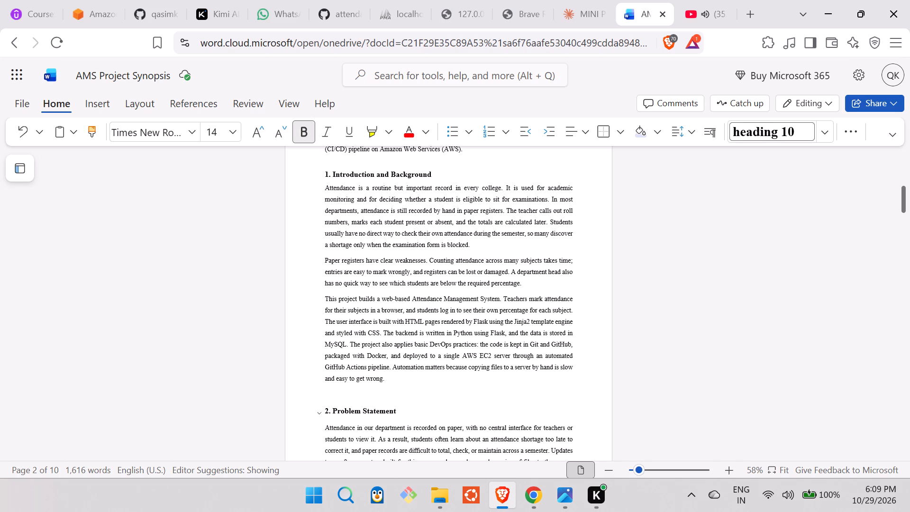
Set the font size of the 1. Introduction and Background heading to 16.
scroll(391, 264, up, 1)
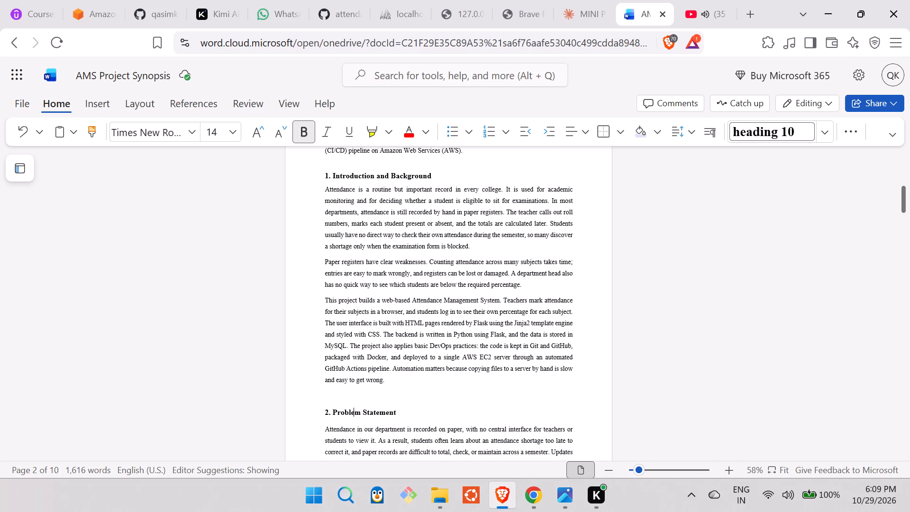
scroll(391, 264, up, 1)
drag(436, 212, 374, 221)
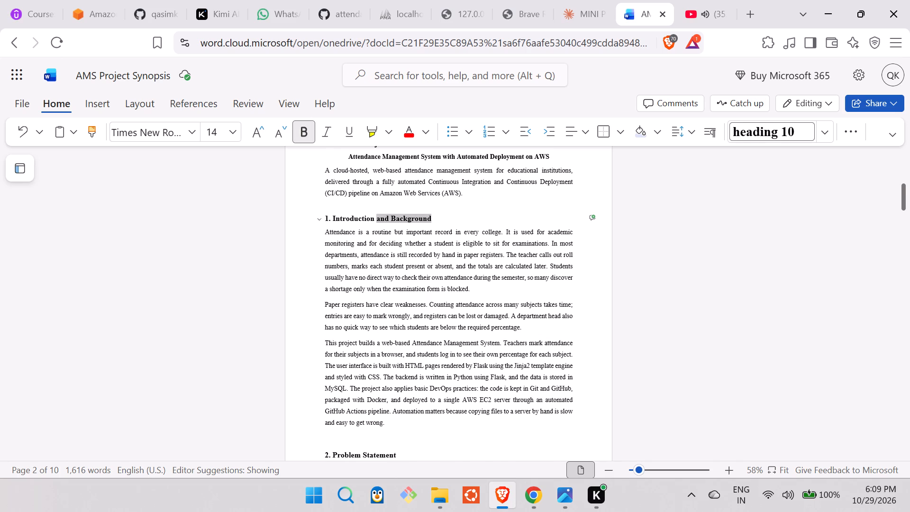
drag(374, 221, 327, 221)
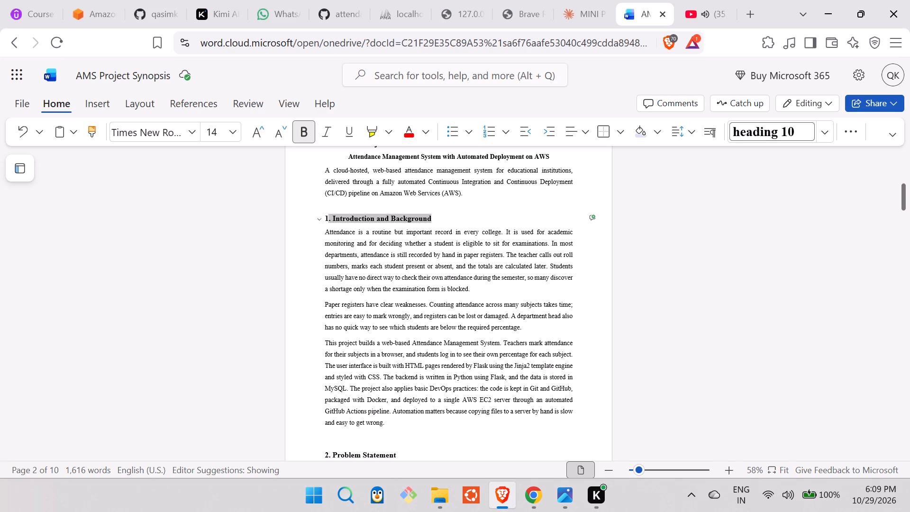
drag(327, 221, 326, 221)
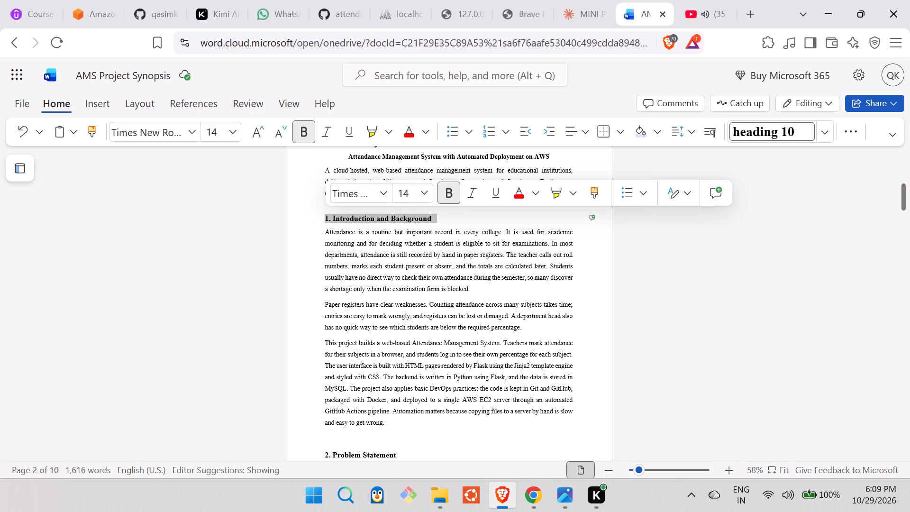
click(425, 198)
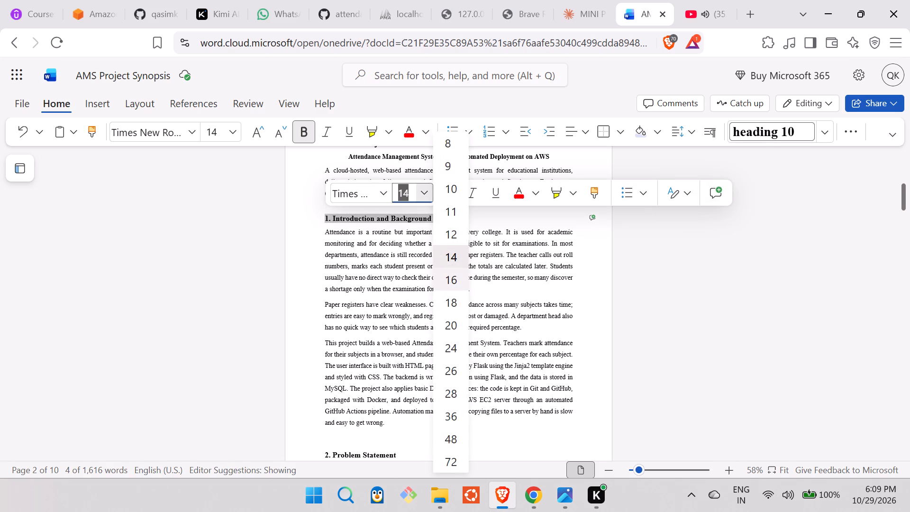
click(457, 285)
click(289, 258)
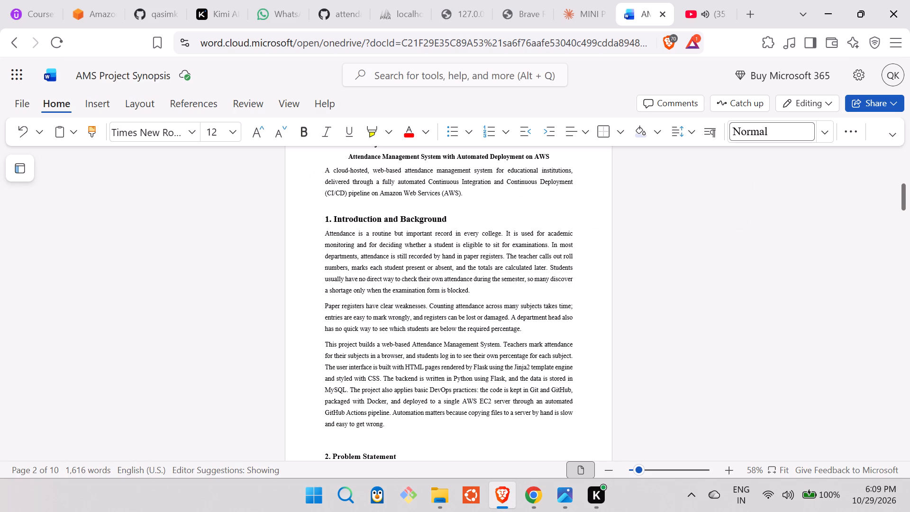
Set the font size of the Title of the Project heading at the top of page 2 to 16.
scroll(289, 258, up, 1)
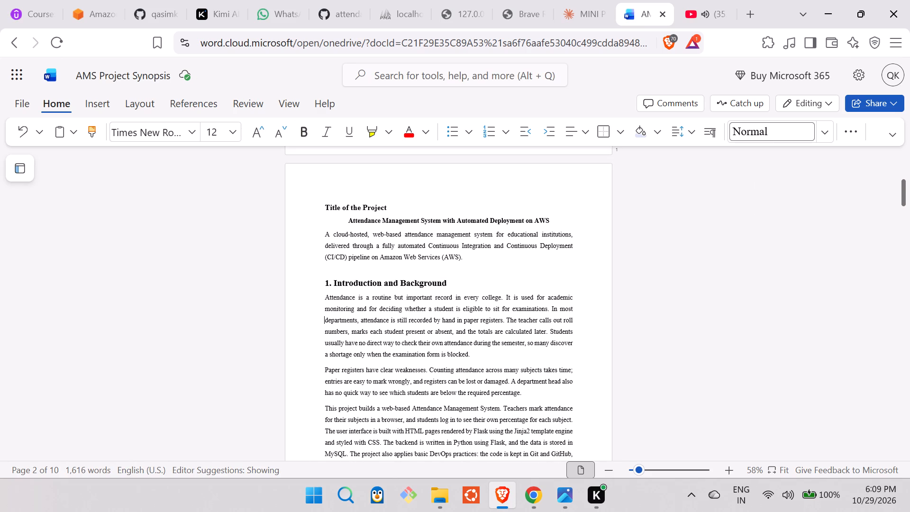
click(386, 207)
drag(391, 207, 375, 210)
drag(375, 210, 315, 213)
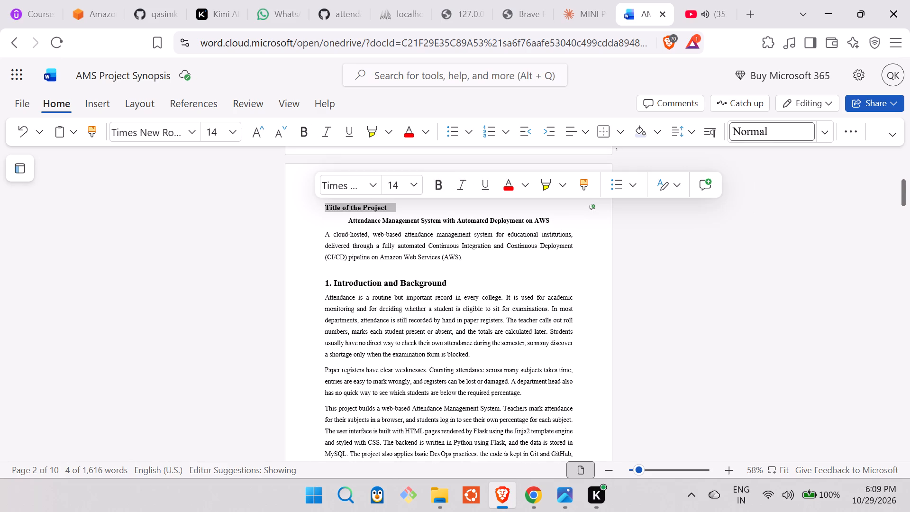
click(413, 186)
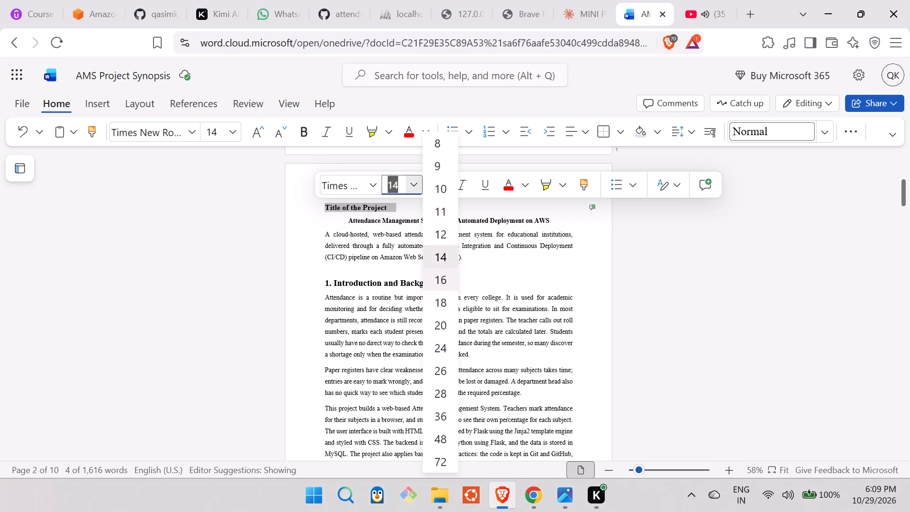
click(440, 285)
click(298, 239)
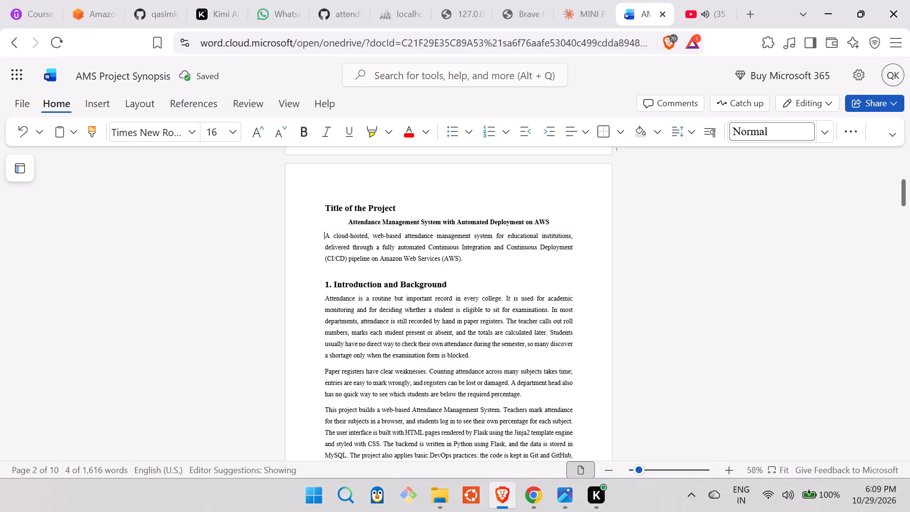
click(339, 246)
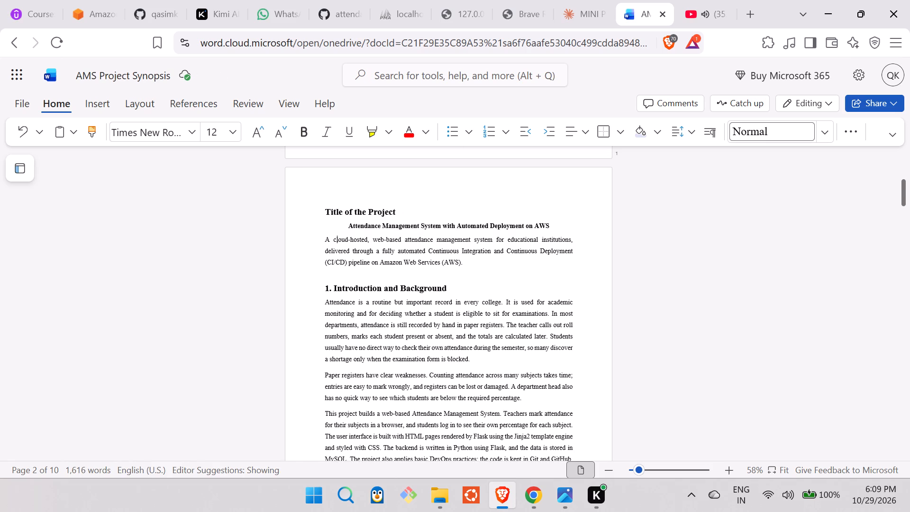
Set the font size of the 2. Problem Statement heading to 16.
scroll(299, 223, right, 1)
scroll(299, 223, down, 1)
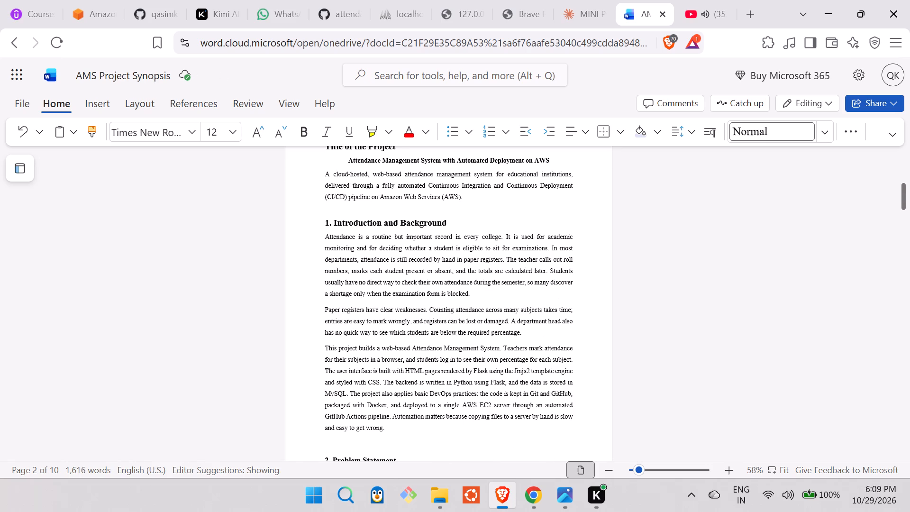
click(348, 217)
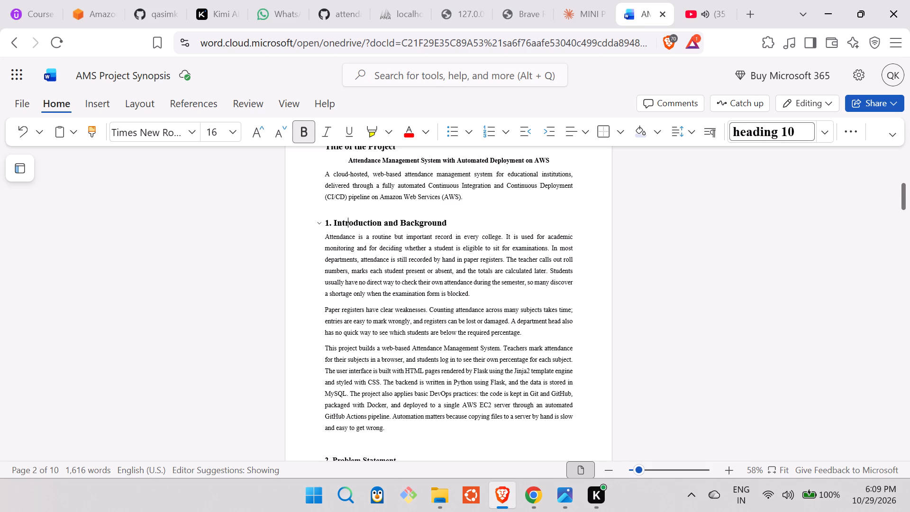
click(346, 237)
scroll(346, 237, down, 2)
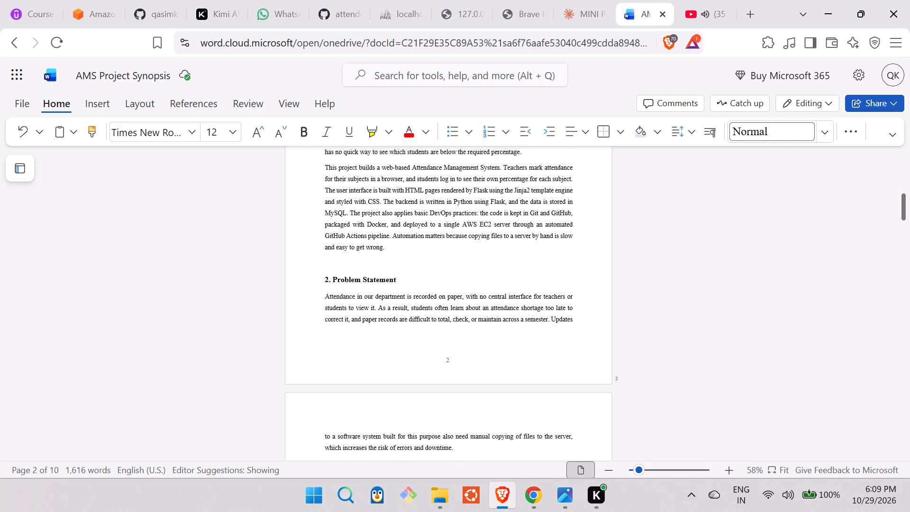
scroll(346, 237, down, 1)
drag(404, 255, 336, 261)
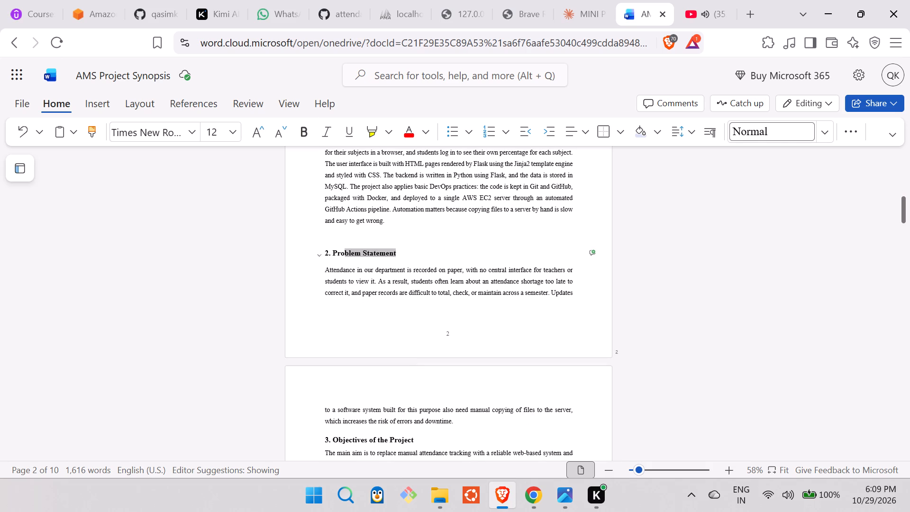
drag(336, 261, 310, 262)
click(408, 233)
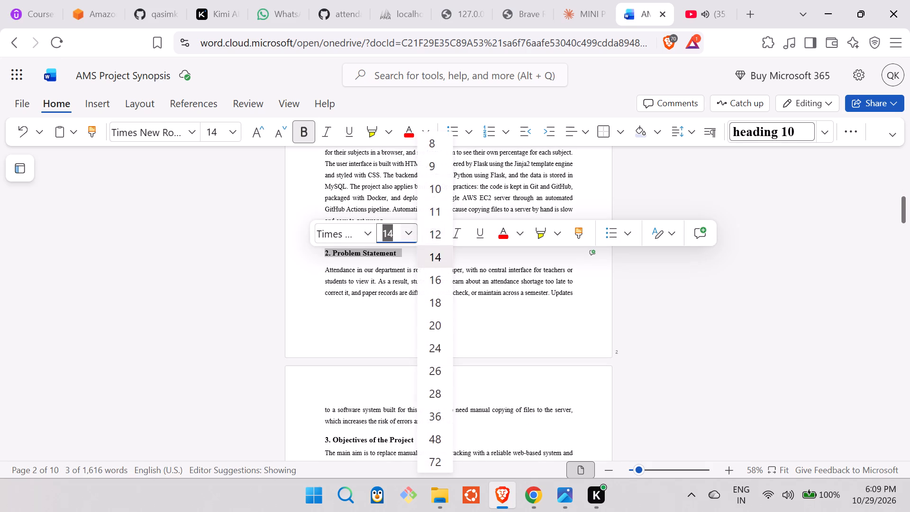
click(431, 282)
click(331, 323)
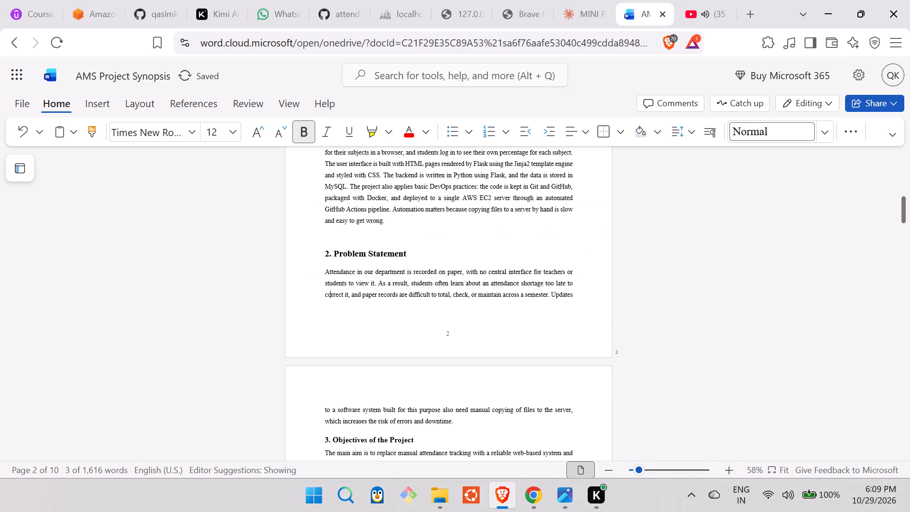
Replace the space after "Updates" in the Problem Statement paragraph with a paragraph break, so "to a software system" starts a new line.
scroll(331, 323, up, 3)
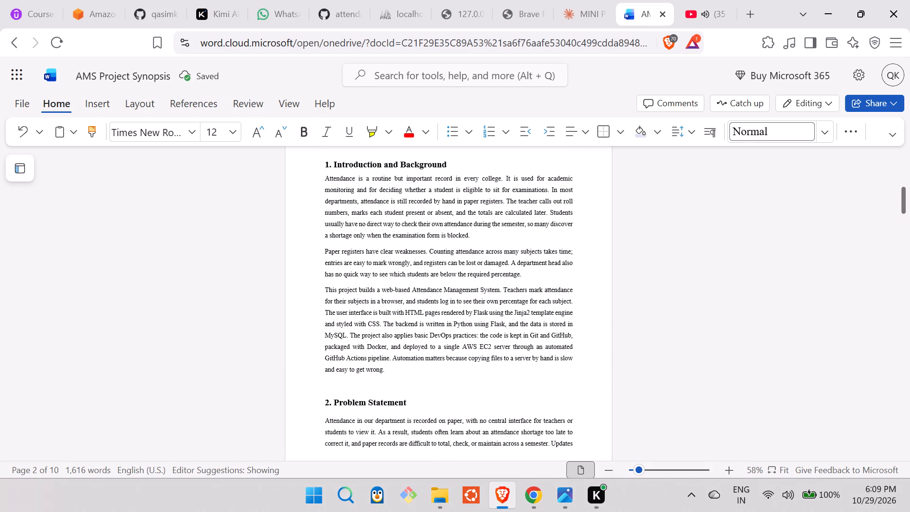
scroll(331, 323, up, 1)
scroll(331, 323, down, 2)
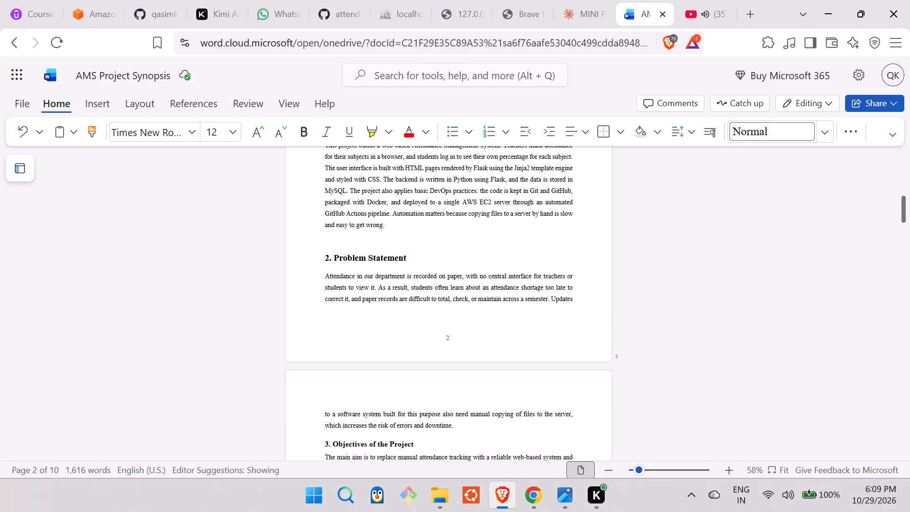
scroll(331, 323, down, 3)
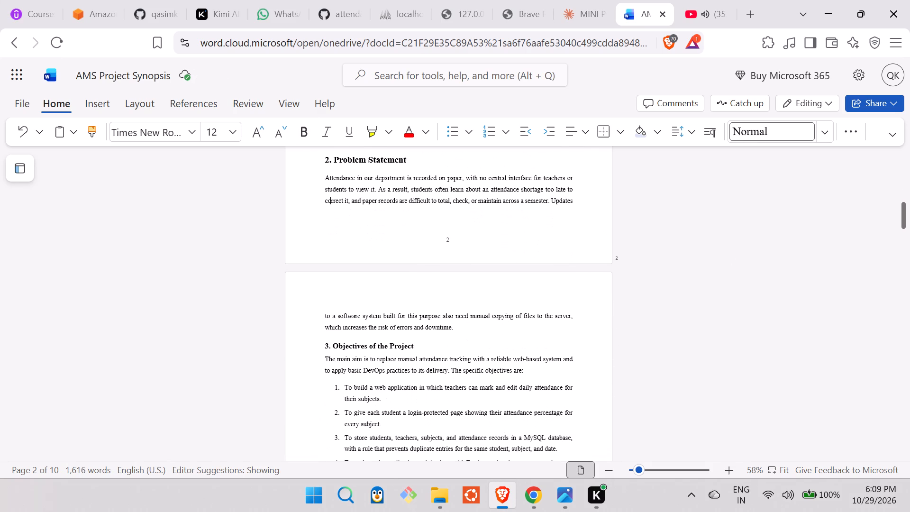
scroll(331, 323, down, 1)
click(315, 317)
key(BackSpace)
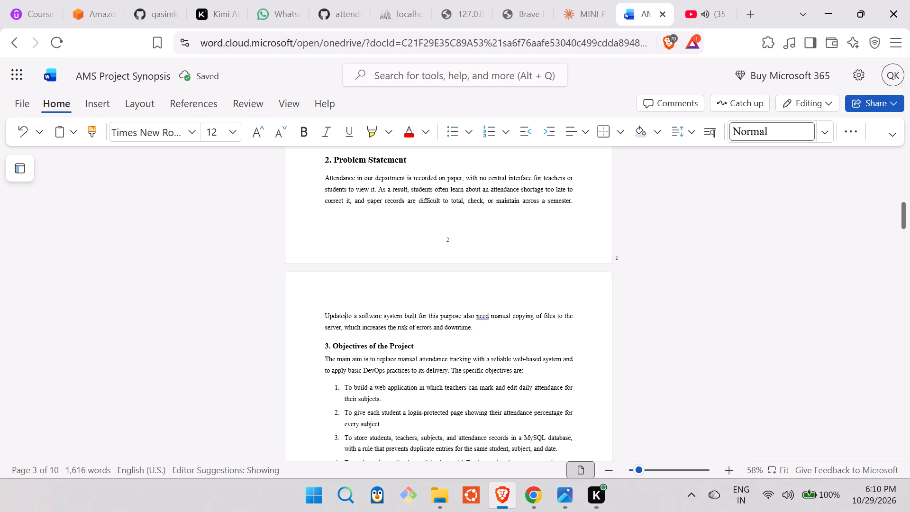
key(Return)
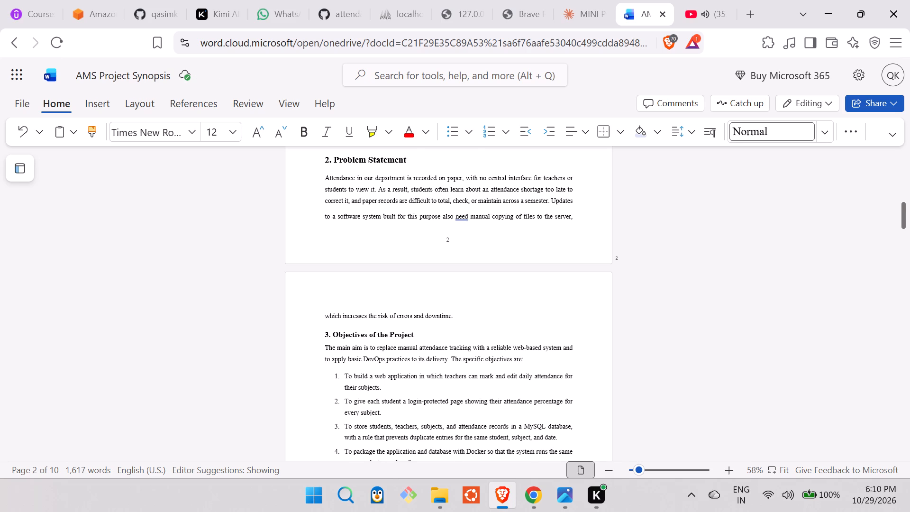
Collapse the 2. Problem Statement section at its heading.
scroll(333, 282, up, 2)
click(321, 268)
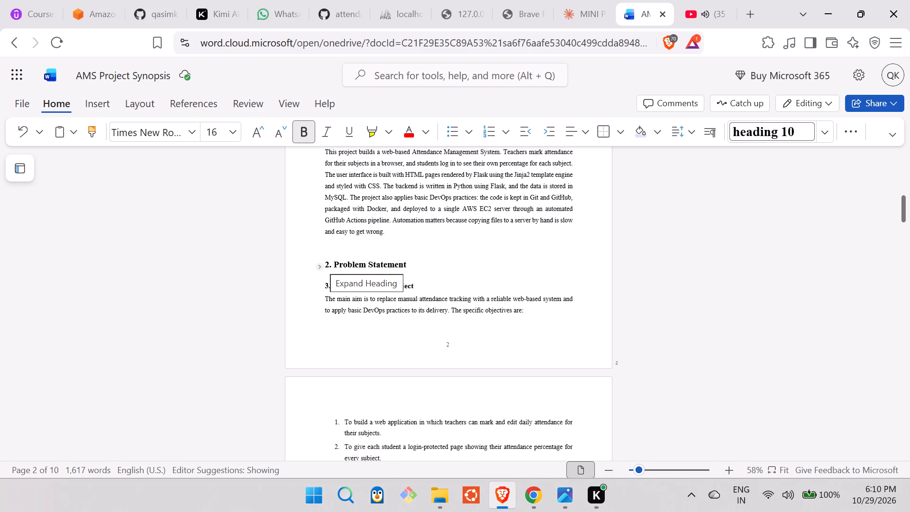
Expand the 2. Problem Statement section and remove the blank line above its heading.
click(323, 264)
key(BackSpace)
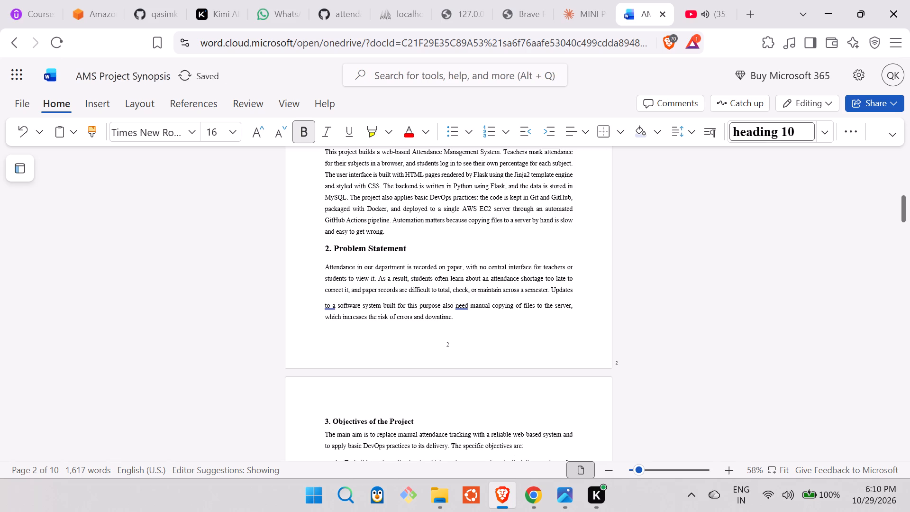
key(Down)
key(Up)
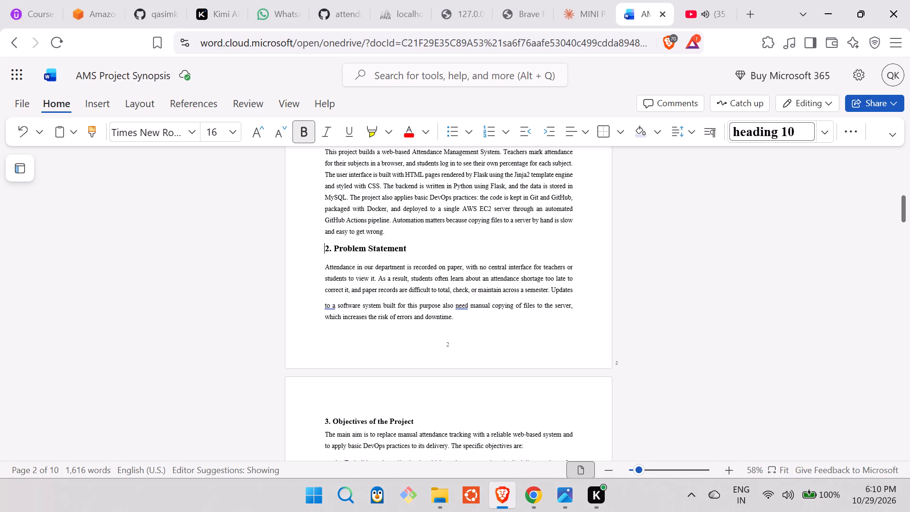
click(207, 370)
Apply the grammar suggestion that replaces "to a" with "A" before "software system" in the Problem Statement text.
click(334, 306)
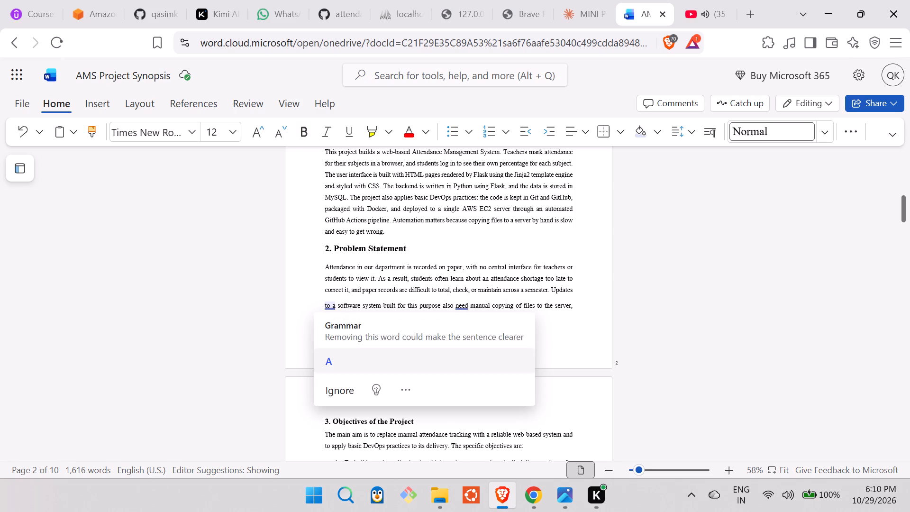
click(346, 364)
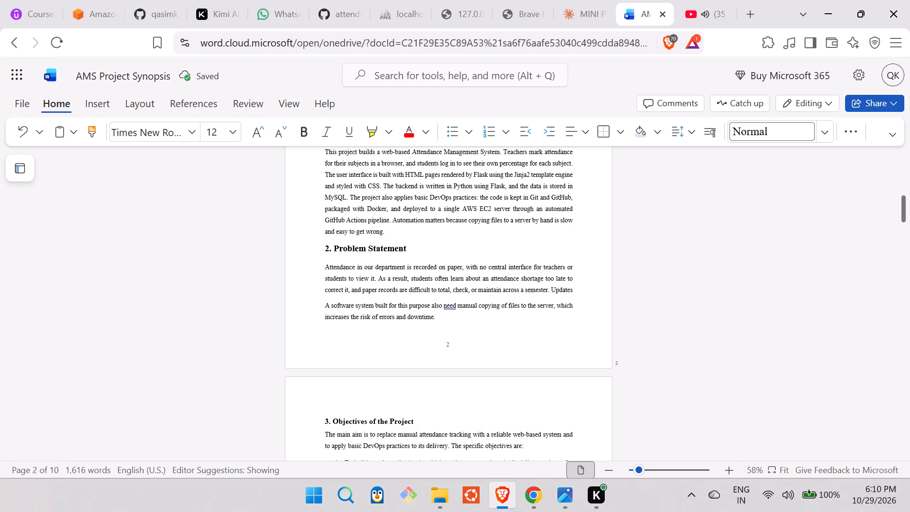
Rejoin the split line to "Updates" with a space and change "A" to lowercase, so it reads "Updates a software system".
click(321, 306)
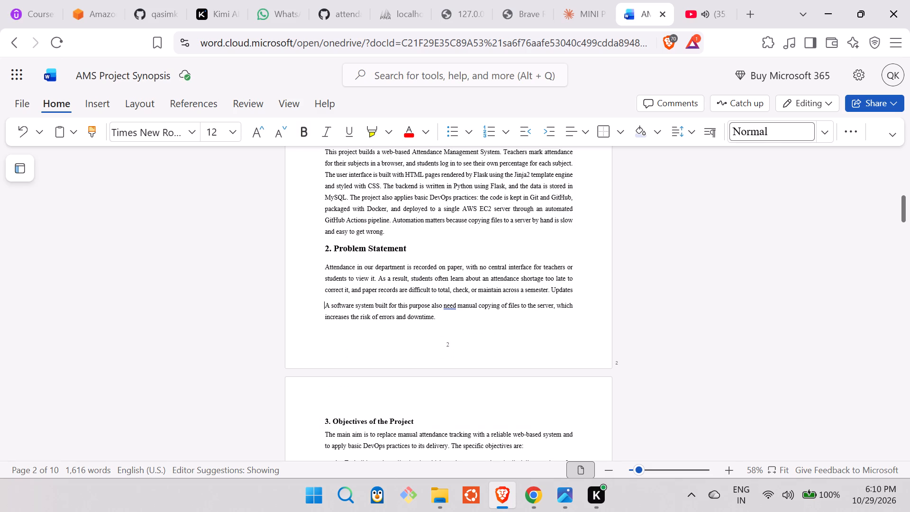
key(BackSpace)
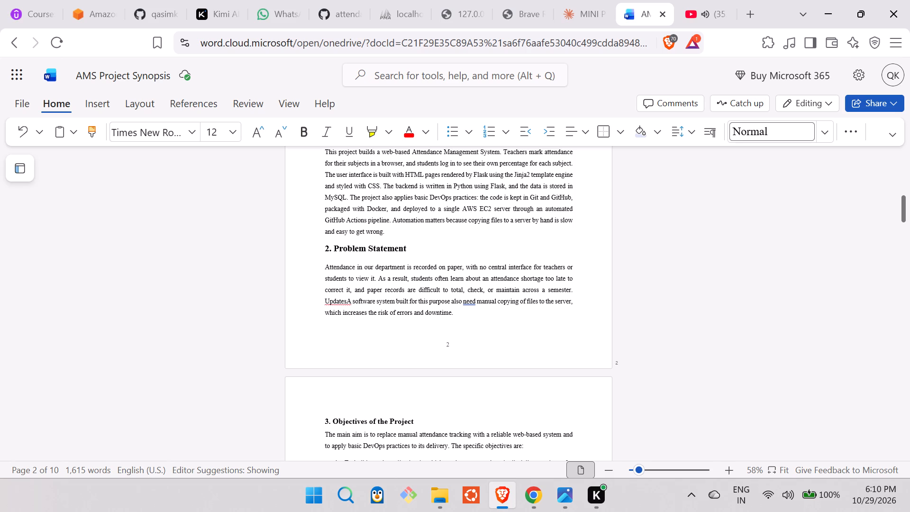
key(space)
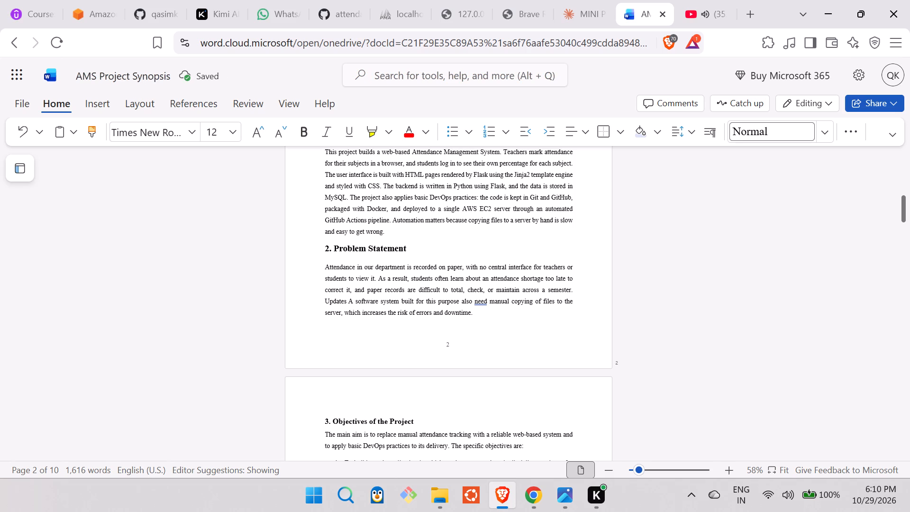
key(Right)
key(BackSpace)
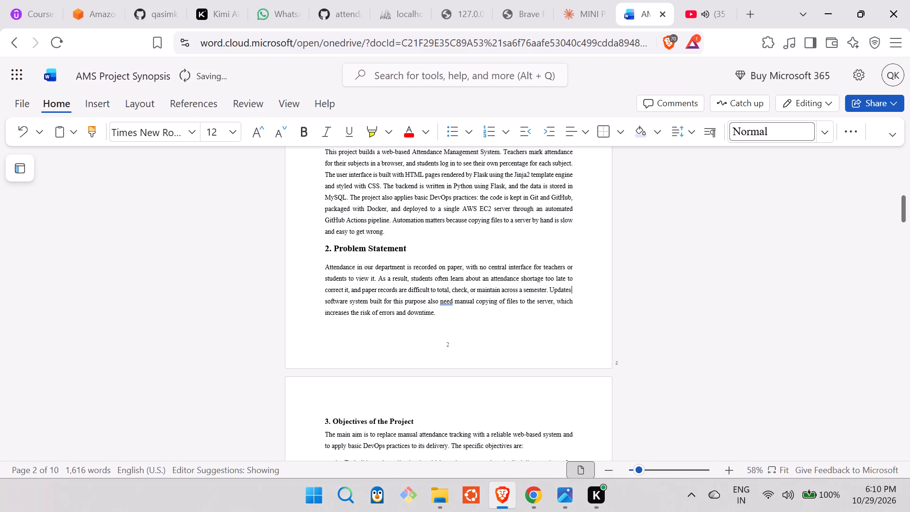
key(a)
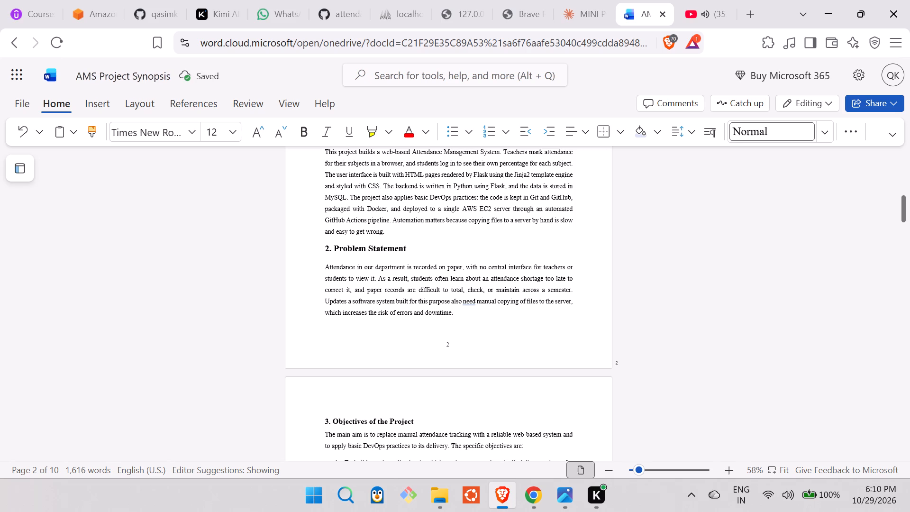
Apply the grammar suggestion that changes "need" to "needs" in the Problem Statement paragraph.
click(466, 301)
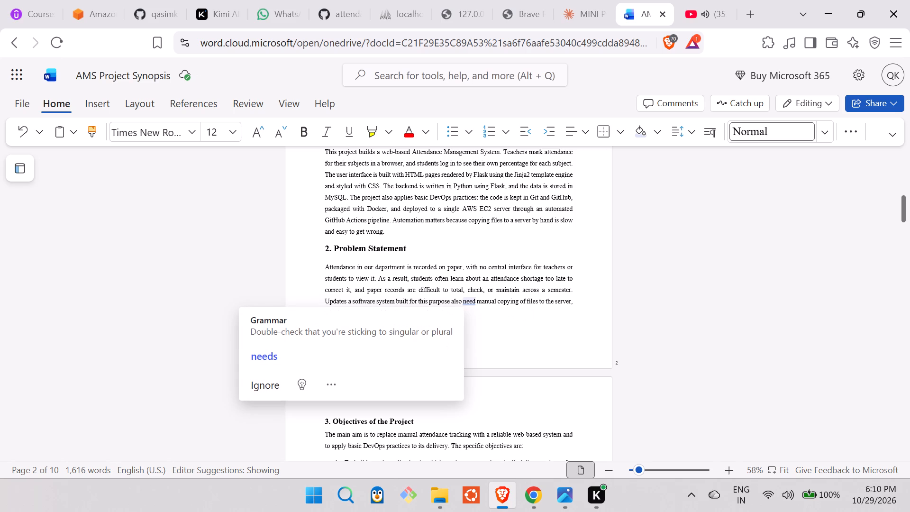
click(401, 355)
click(652, 317)
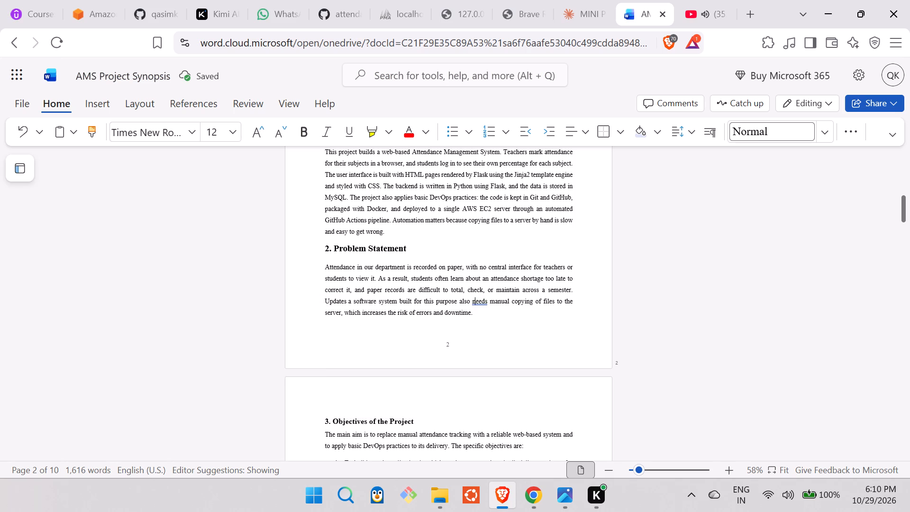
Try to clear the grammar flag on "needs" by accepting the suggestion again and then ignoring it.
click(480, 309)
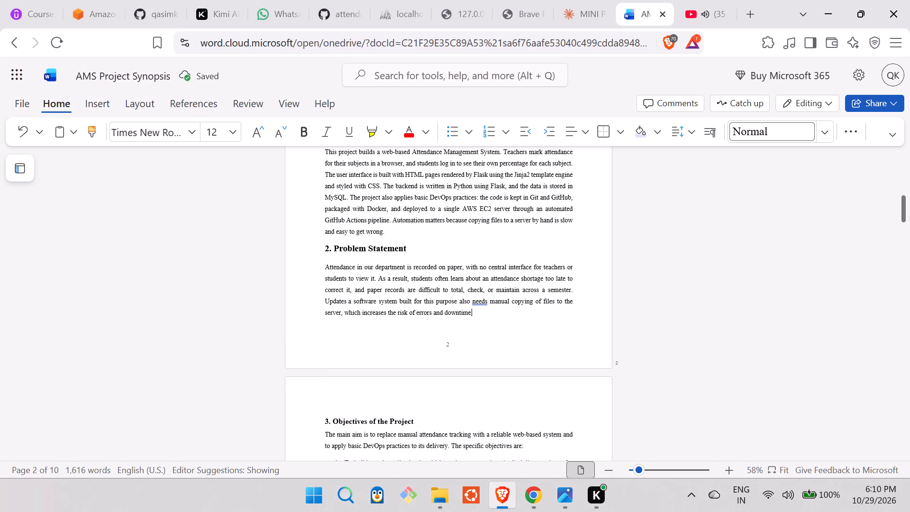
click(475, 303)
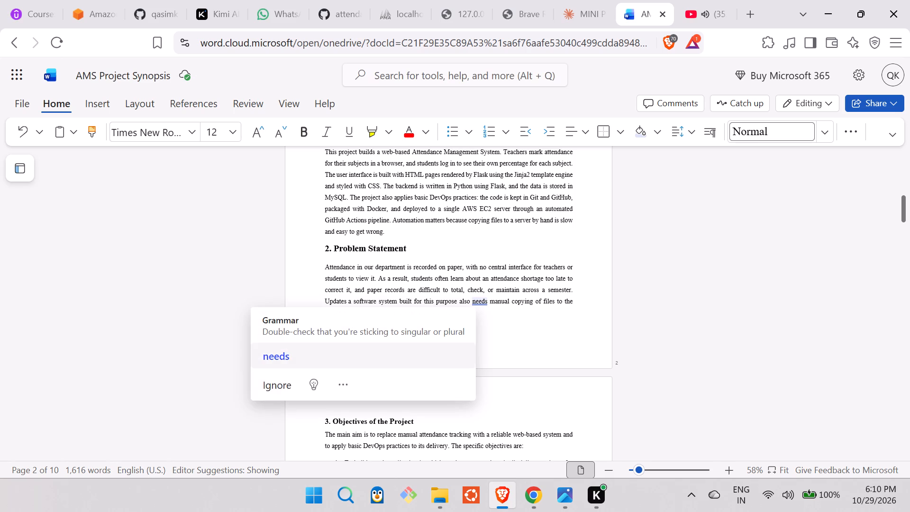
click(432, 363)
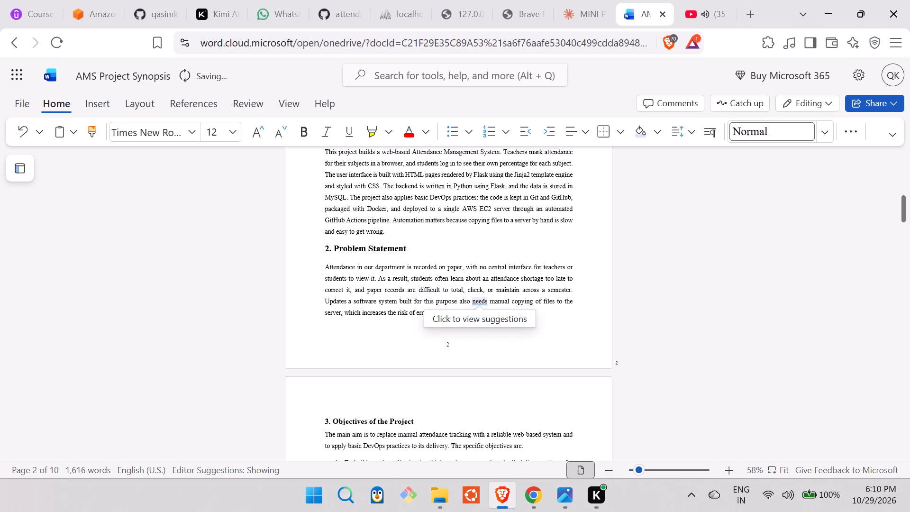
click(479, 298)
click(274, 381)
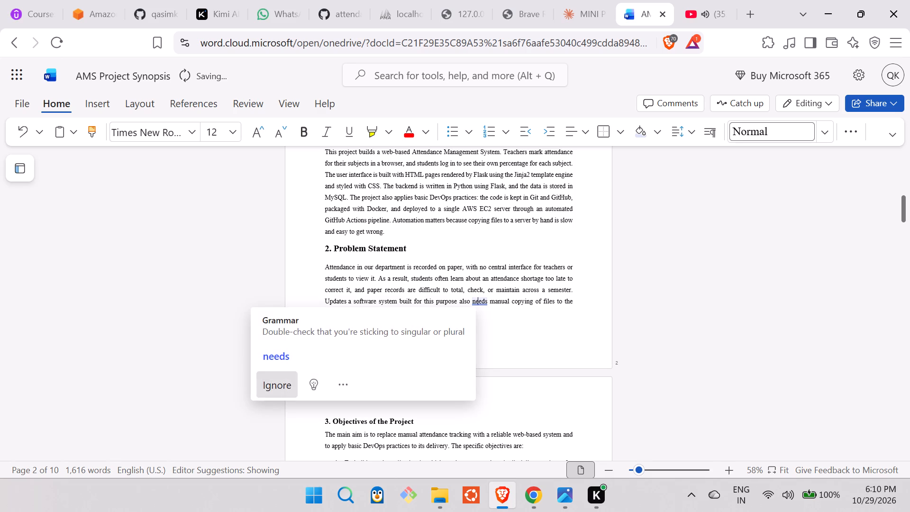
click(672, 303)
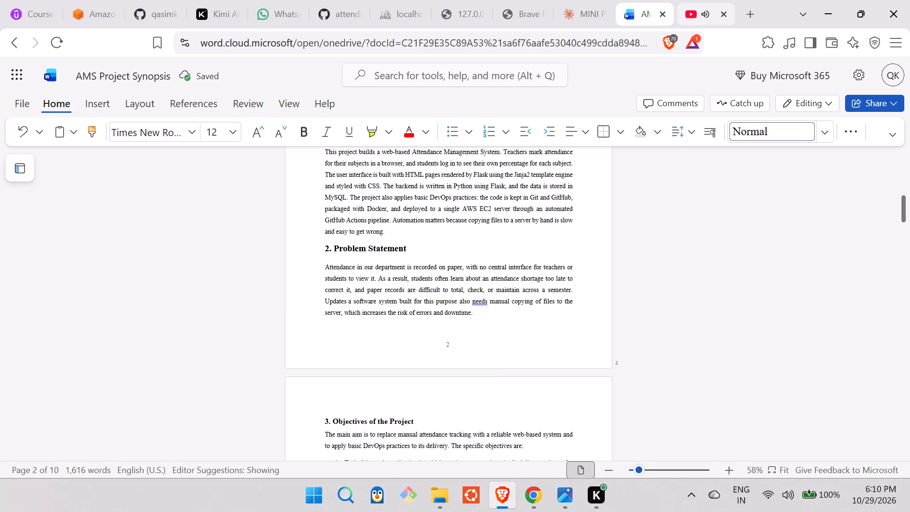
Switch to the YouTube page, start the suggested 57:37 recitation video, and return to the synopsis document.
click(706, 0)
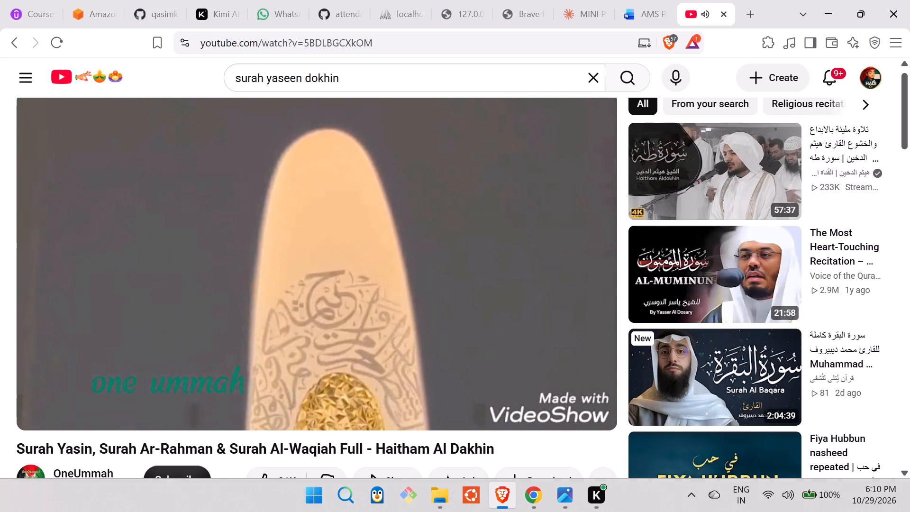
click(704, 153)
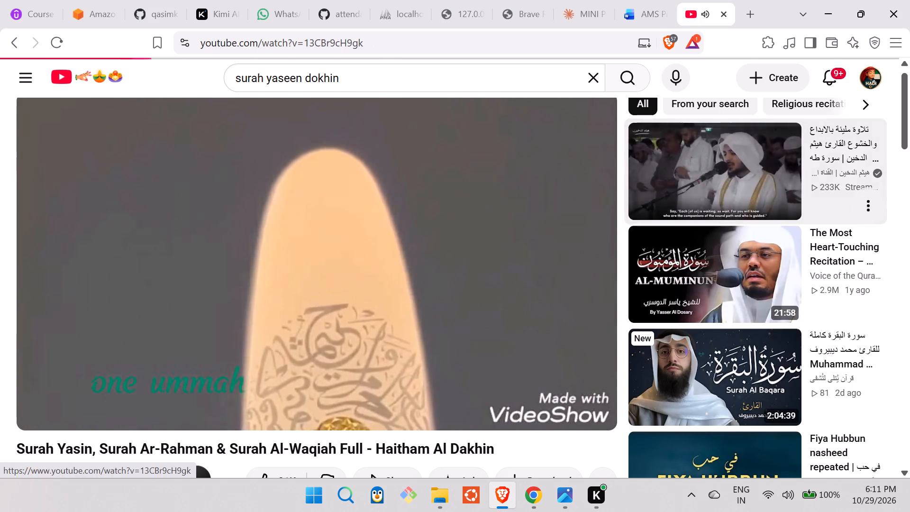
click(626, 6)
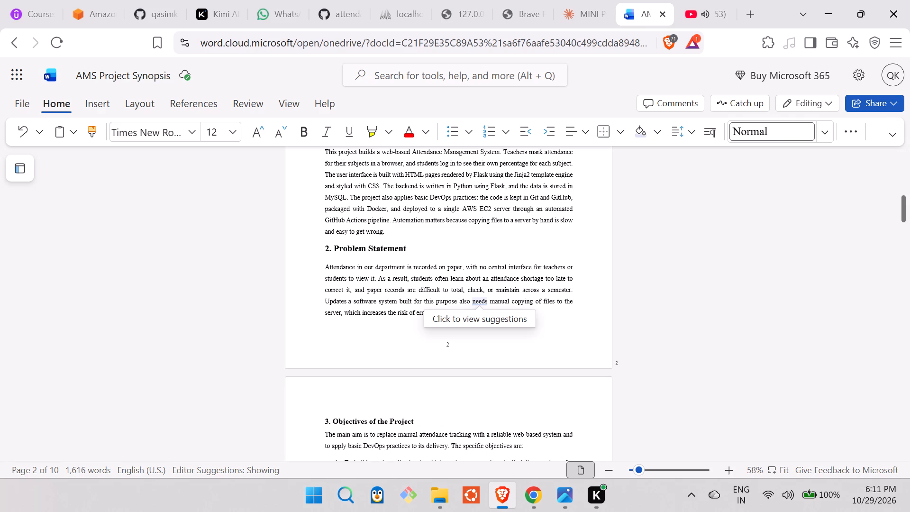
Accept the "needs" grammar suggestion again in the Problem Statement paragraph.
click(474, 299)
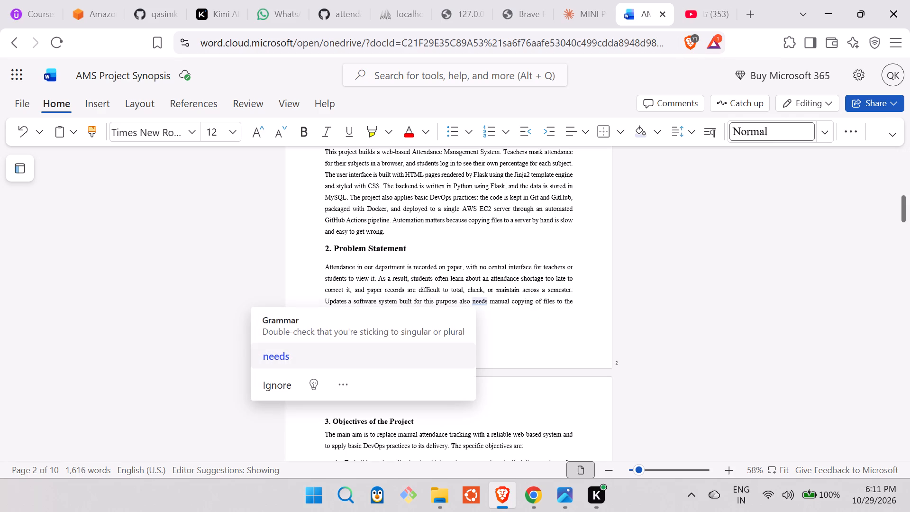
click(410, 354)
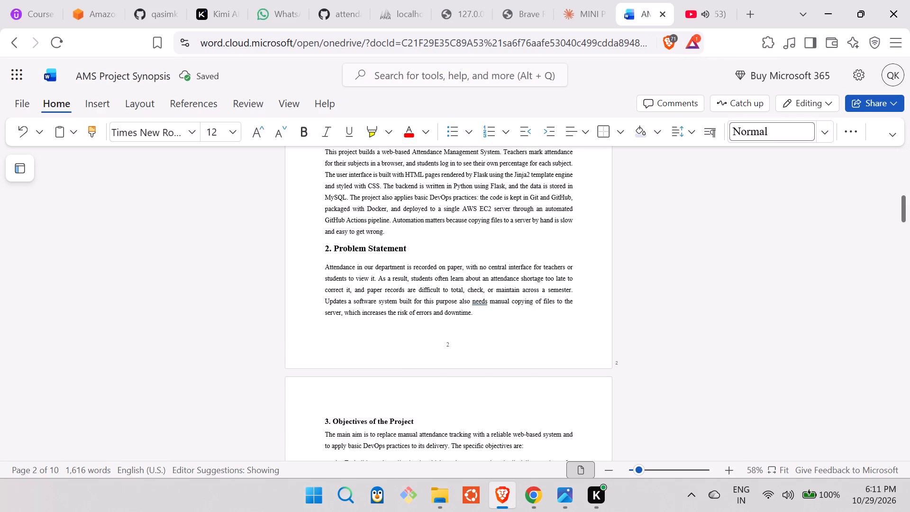
Set the font size of the 3. Objectives of the Project heading to 16.
scroll(474, 317, down, 2)
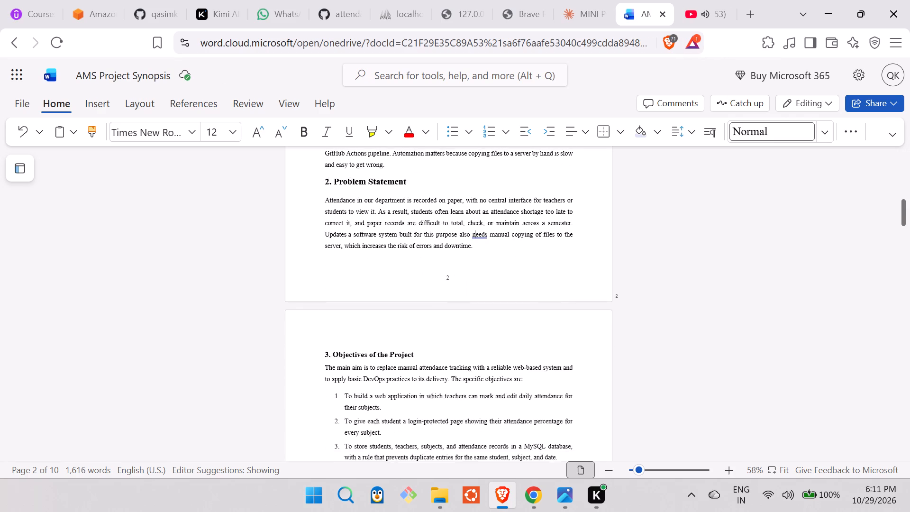
scroll(474, 317, down, 1)
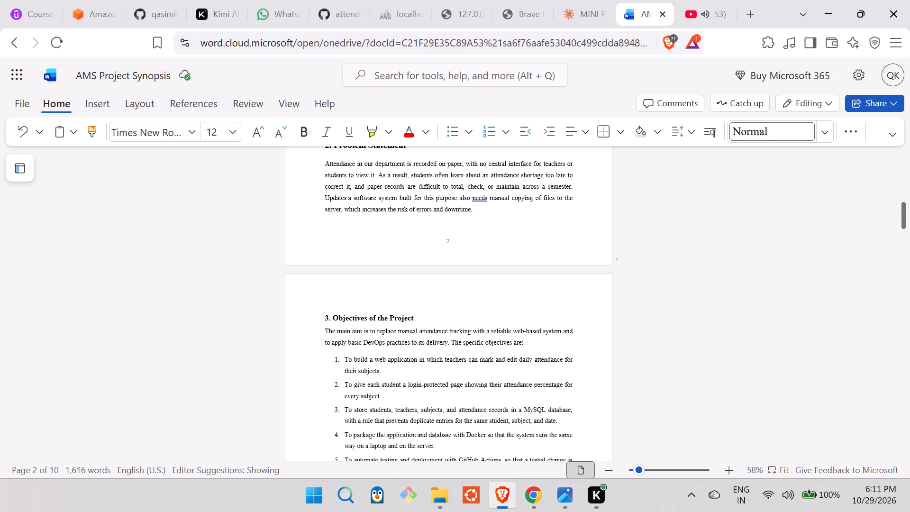
drag(430, 317, 409, 319)
drag(409, 319, 298, 320)
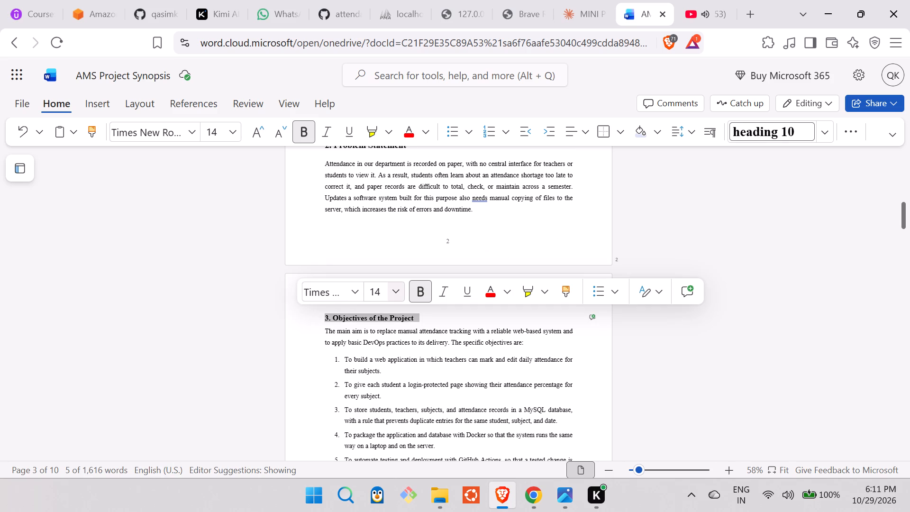
double_click(397, 286)
click(397, 286)
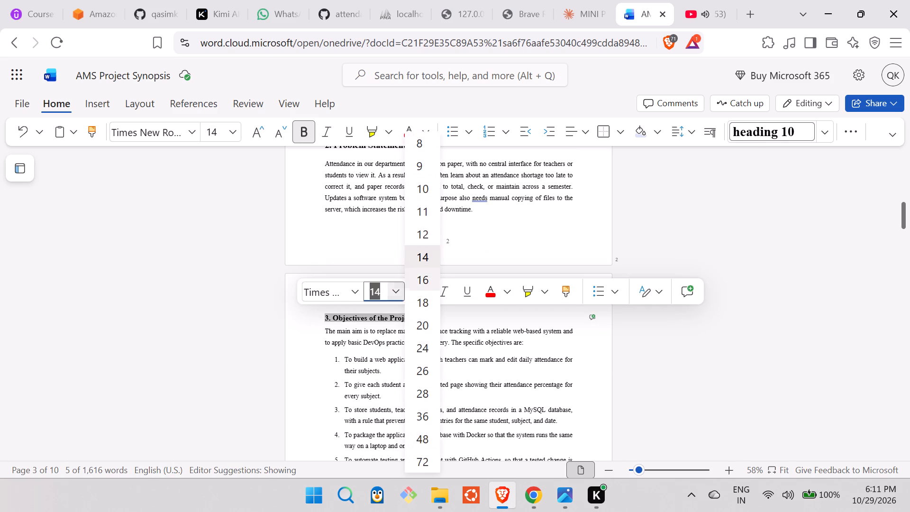
click(413, 276)
click(285, 317)
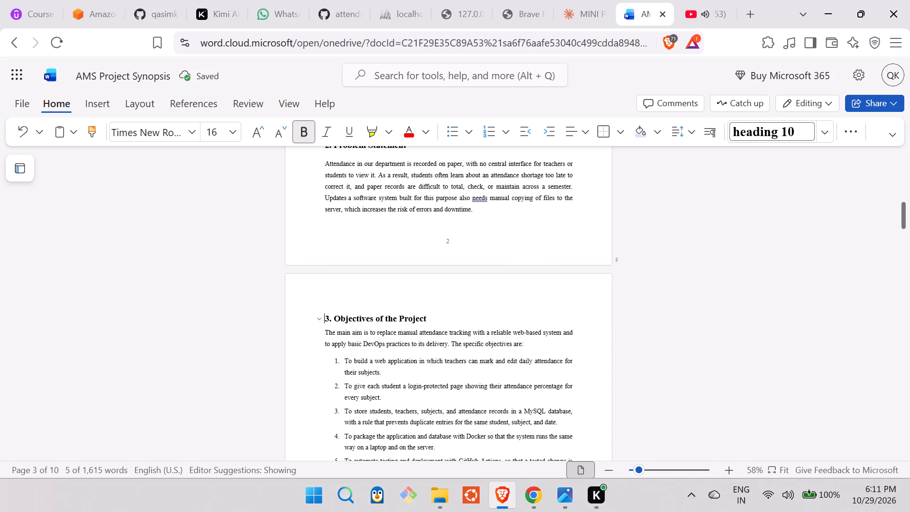
click(260, 313)
Set the font size of the 4. Scope of the Project heading to 16.
scroll(260, 313, up, 1)
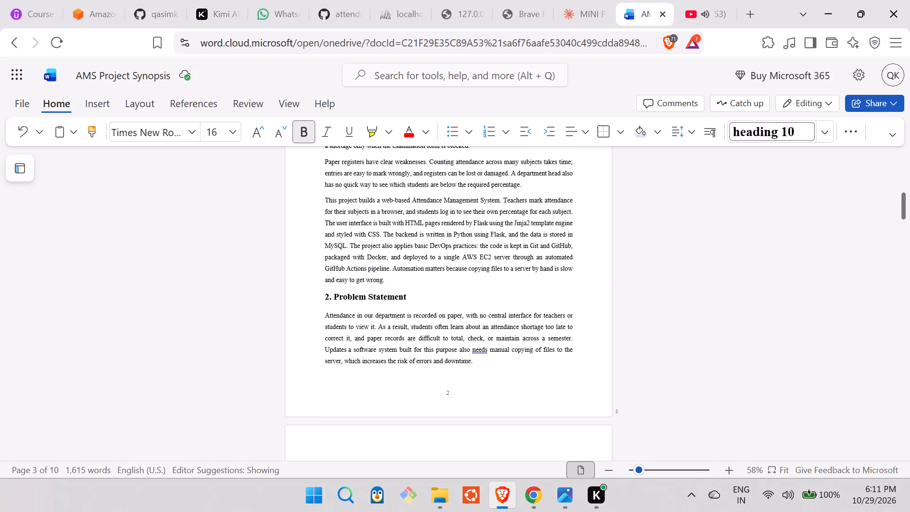
scroll(260, 313, down, 2)
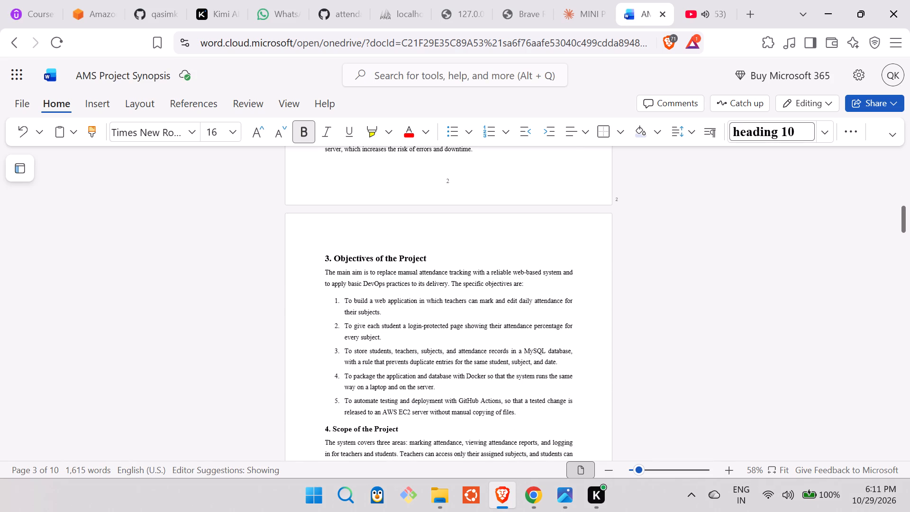
scroll(260, 313, down, 3)
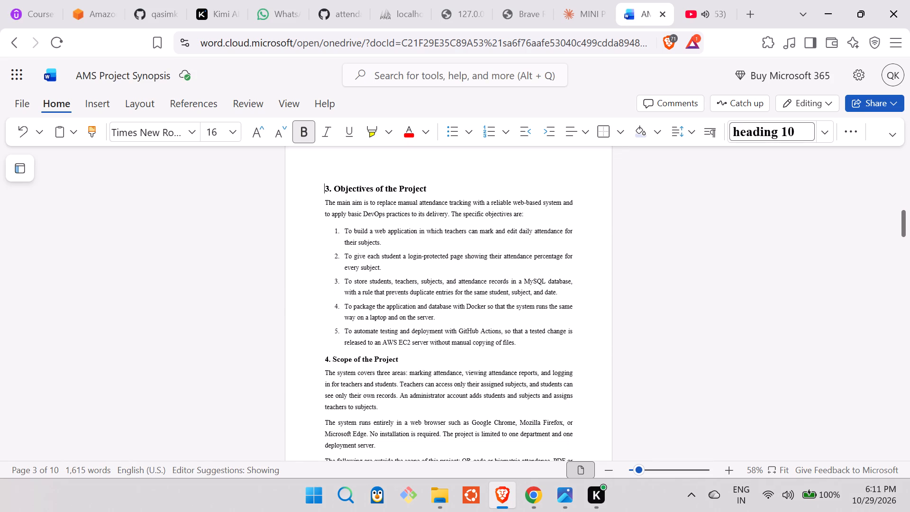
scroll(260, 313, down, 3)
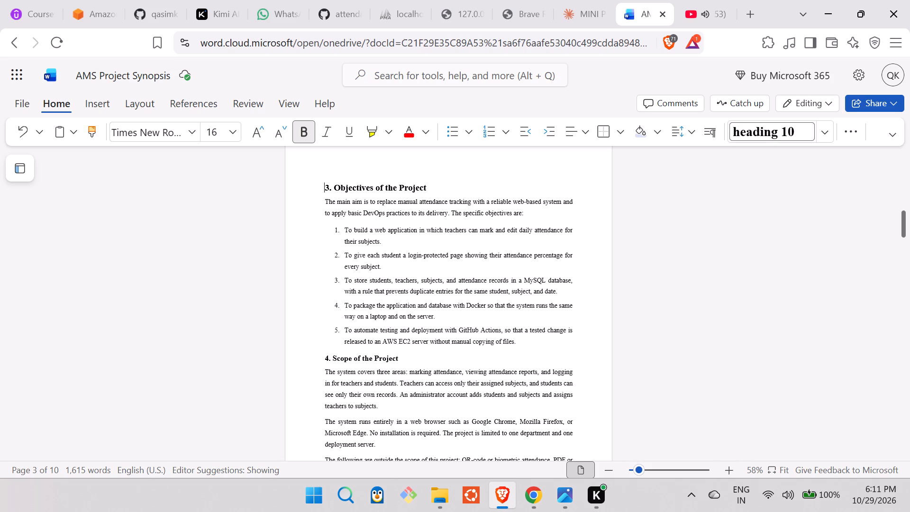
scroll(260, 313, down, 1)
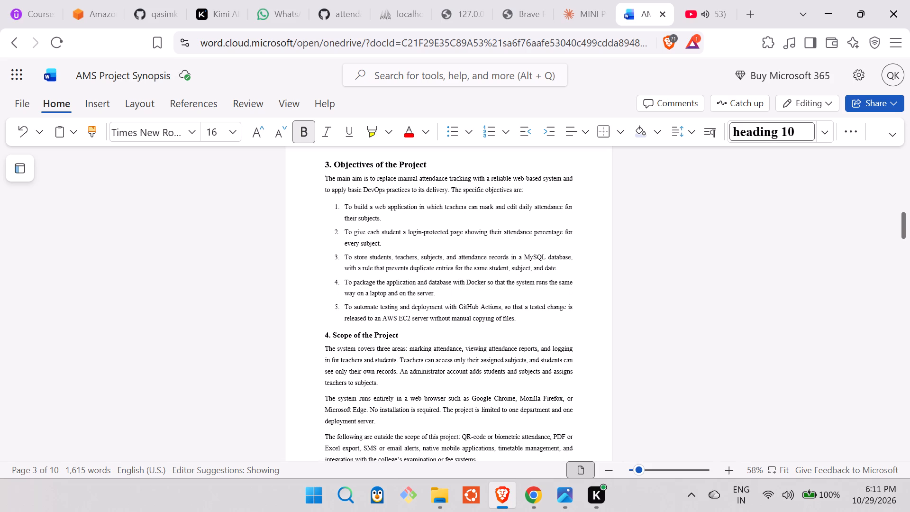
drag(406, 333, 318, 343)
drag(318, 343, 318, 337)
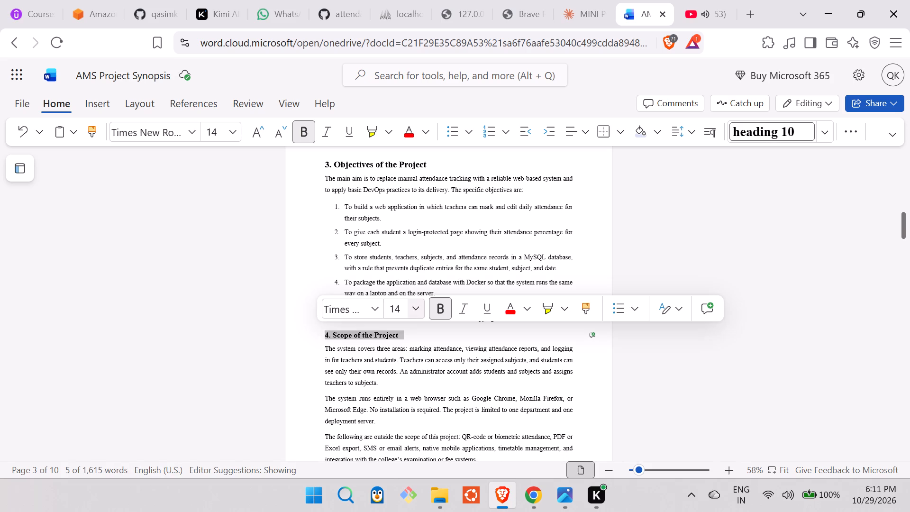
click(416, 314)
click(437, 280)
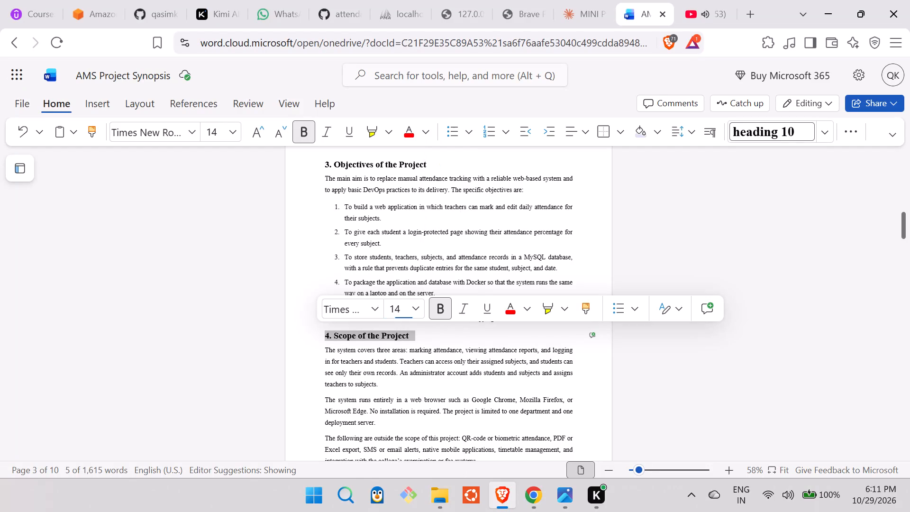
click(304, 320)
Set the font size of the 5. Proposed Methodology heading to 16.
scroll(304, 320, down, 1)
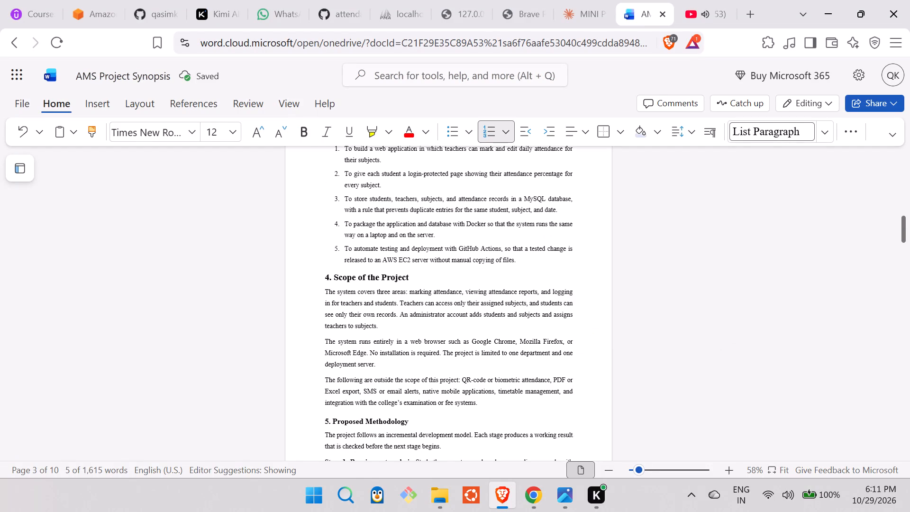
scroll(304, 320, down, 1)
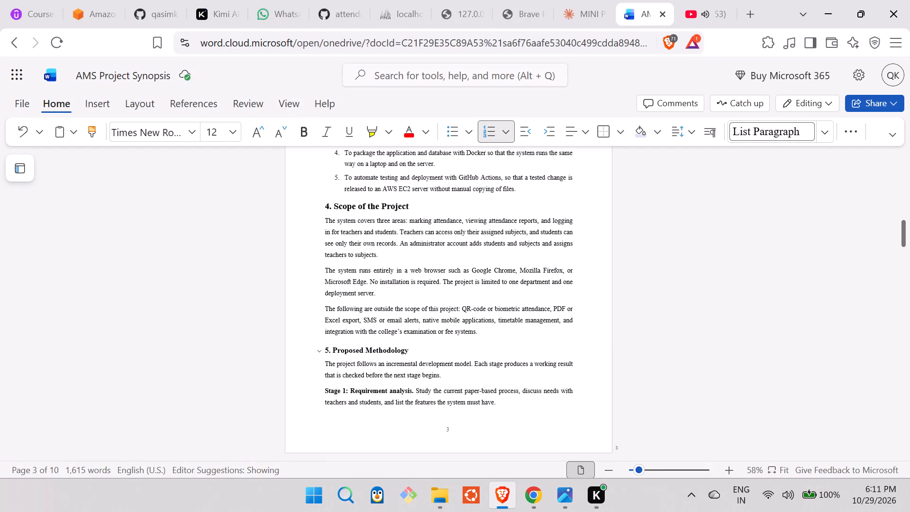
drag(410, 352, 324, 352)
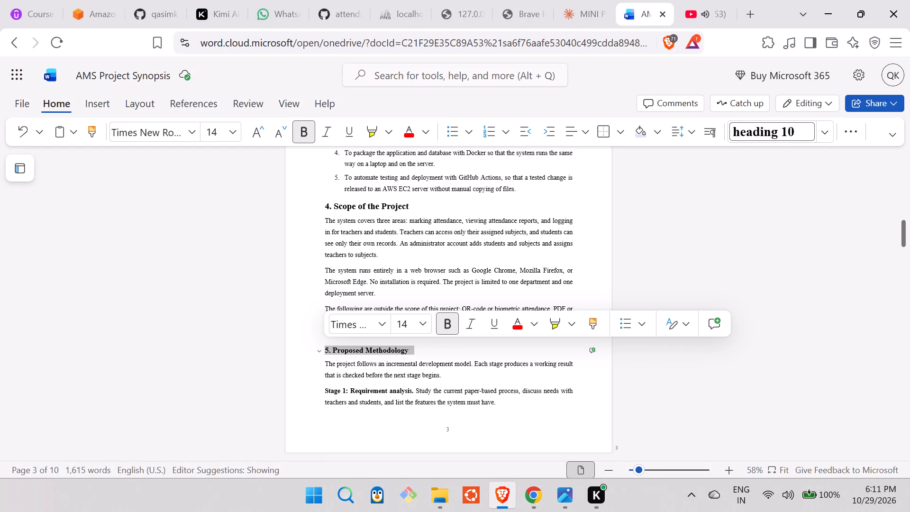
click(424, 325)
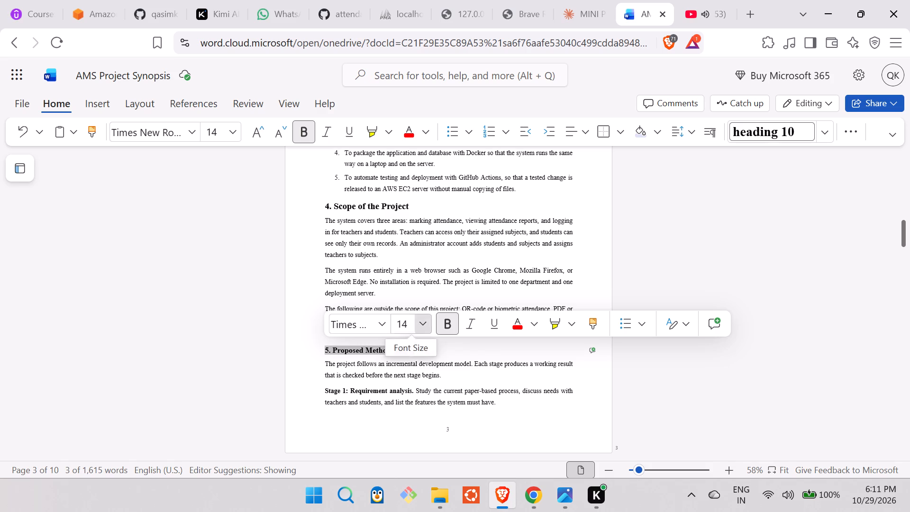
click(450, 282)
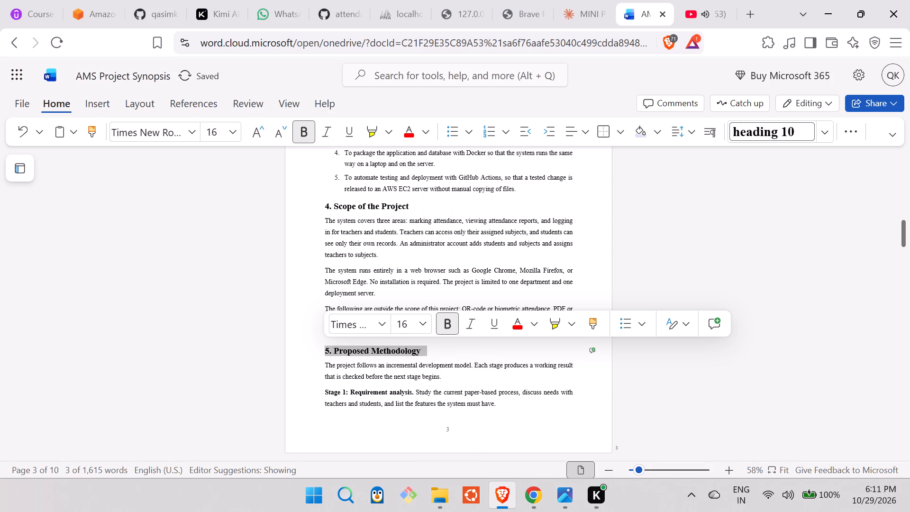
click(314, 372)
Insert four blank lines after the last Scope of the Project paragraph to push the 5. Proposed Methodology heading onto the next page.
scroll(314, 370, up, 1)
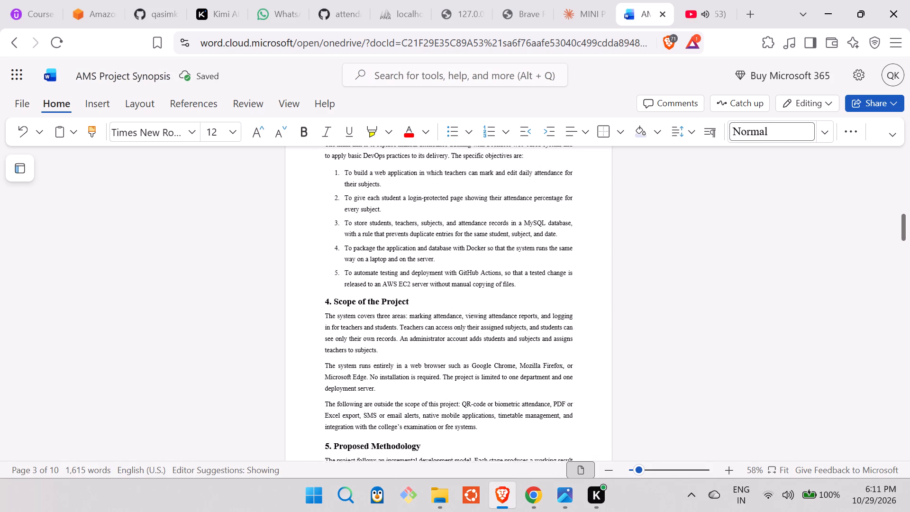
scroll(314, 370, up, 1)
scroll(314, 370, down, 1)
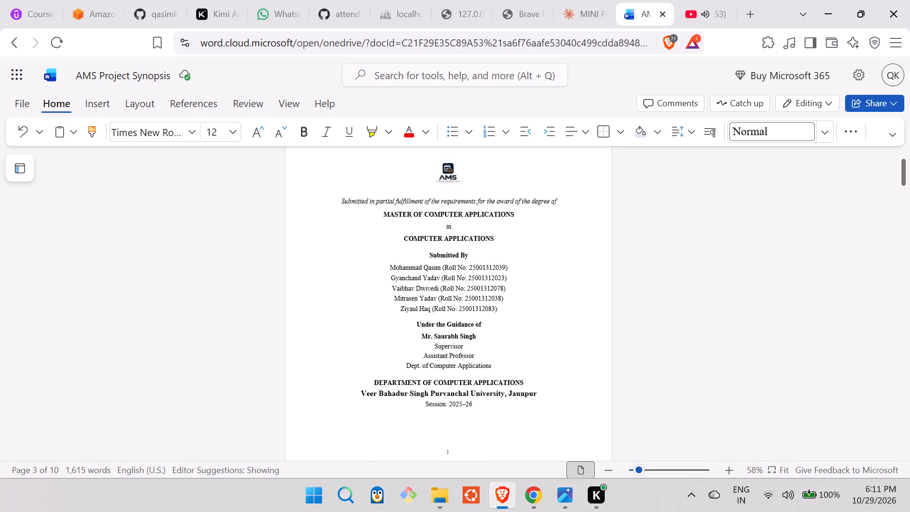
scroll(314, 370, down, 5)
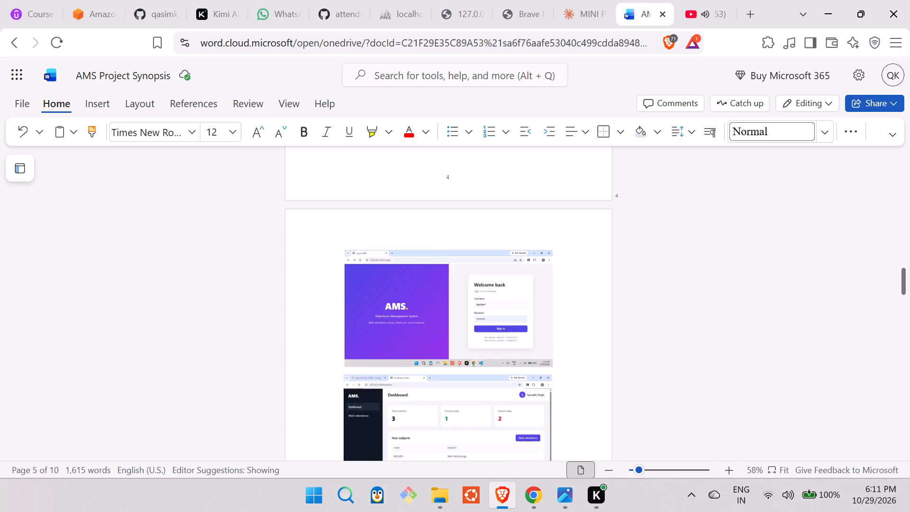
click(484, 360)
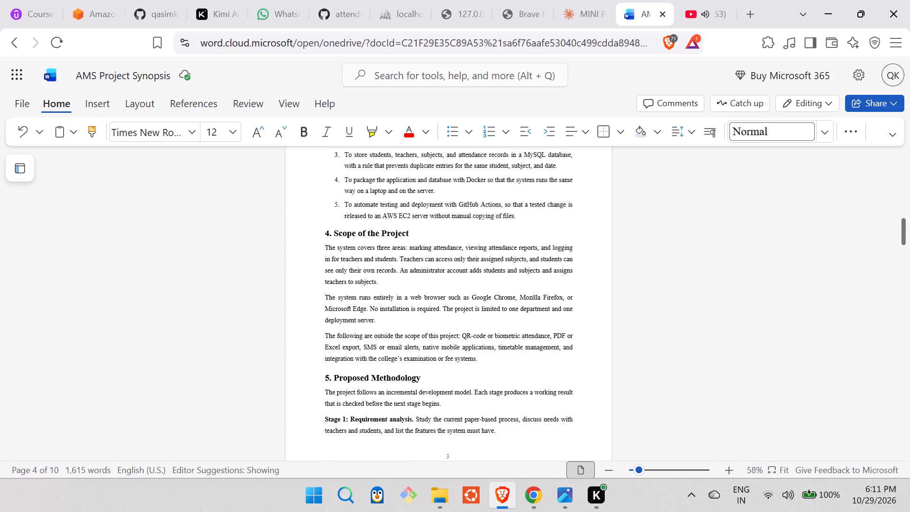
key(Return)
key(Return)
key(Return)
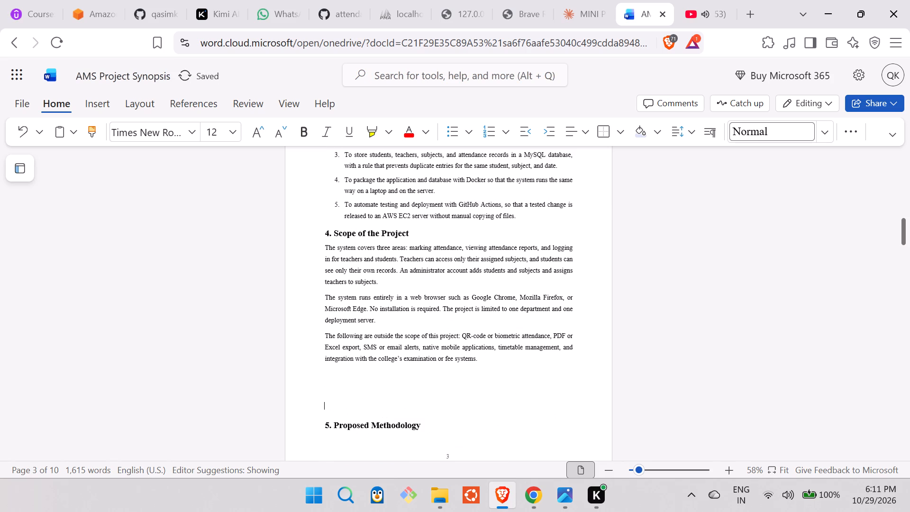
key(Return)
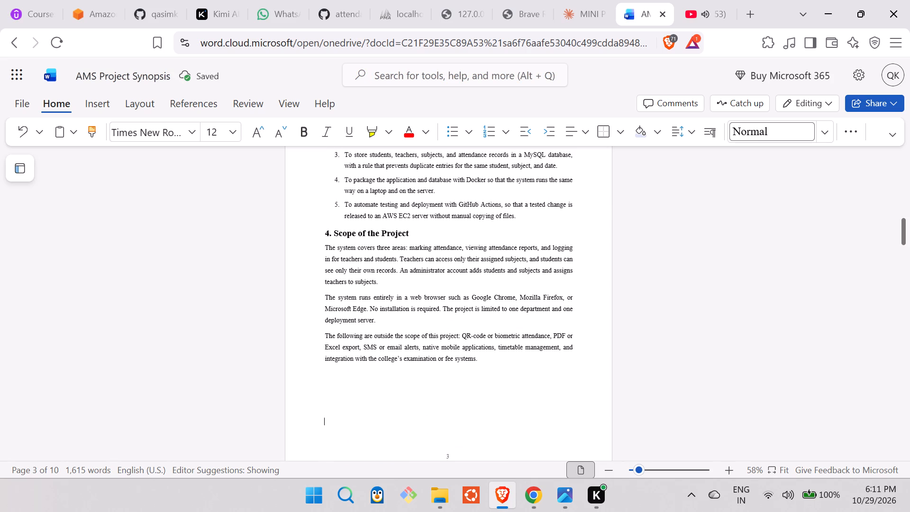
Add spacing between the fifth objective and the 4. Scope of the Project heading, keeping one unnumbered blank line.
scroll(244, 350, right, 1)
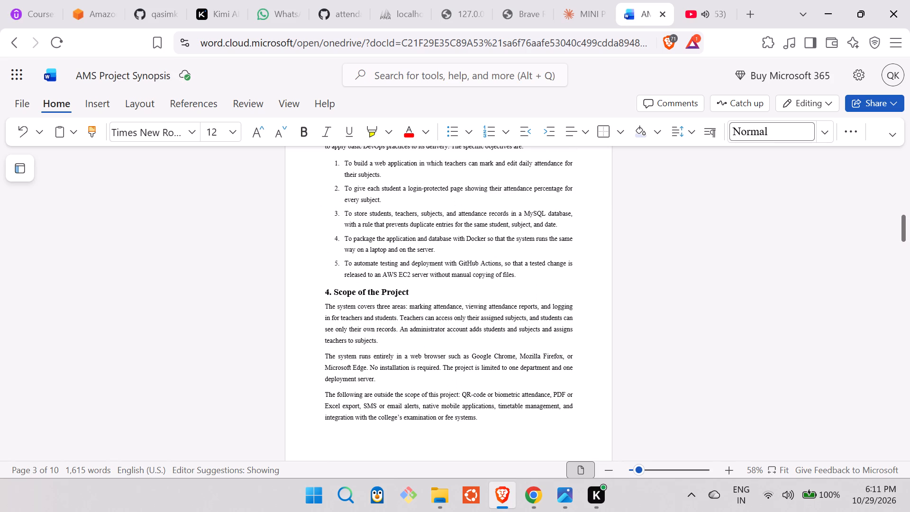
click(523, 273)
key(Return)
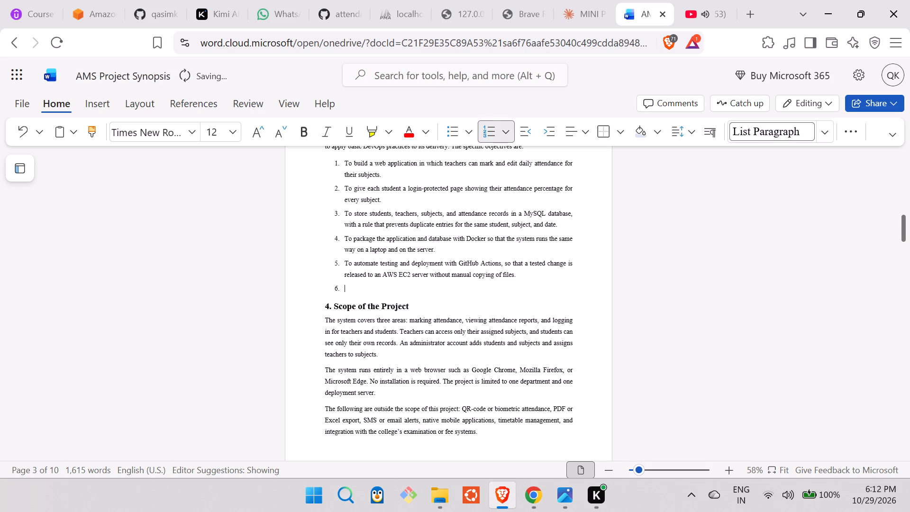
key(Return)
key(Return)
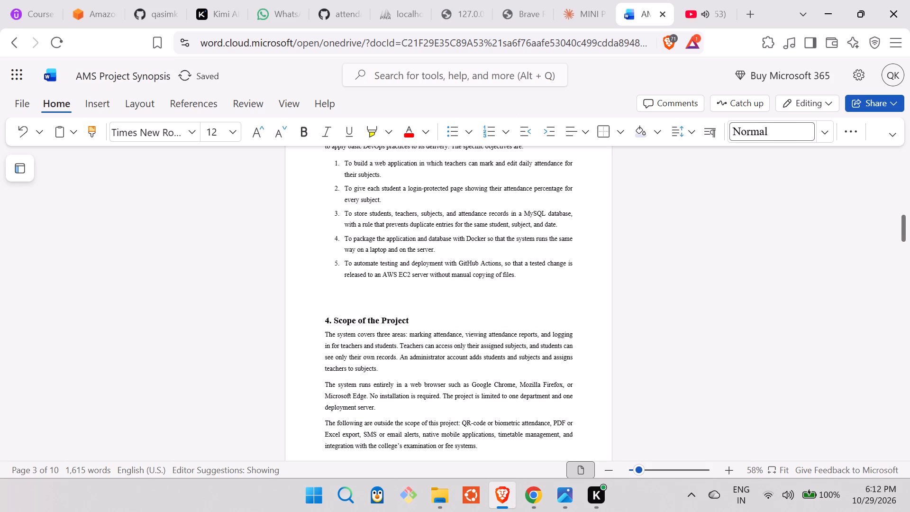
click(269, 309)
scroll(269, 309, up, 2)
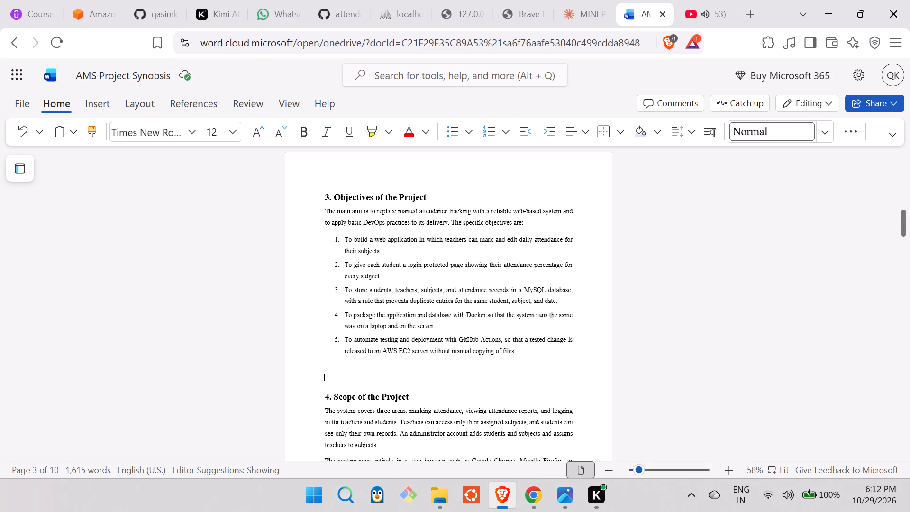
scroll(269, 309, up, 1)
key(BackSpace)
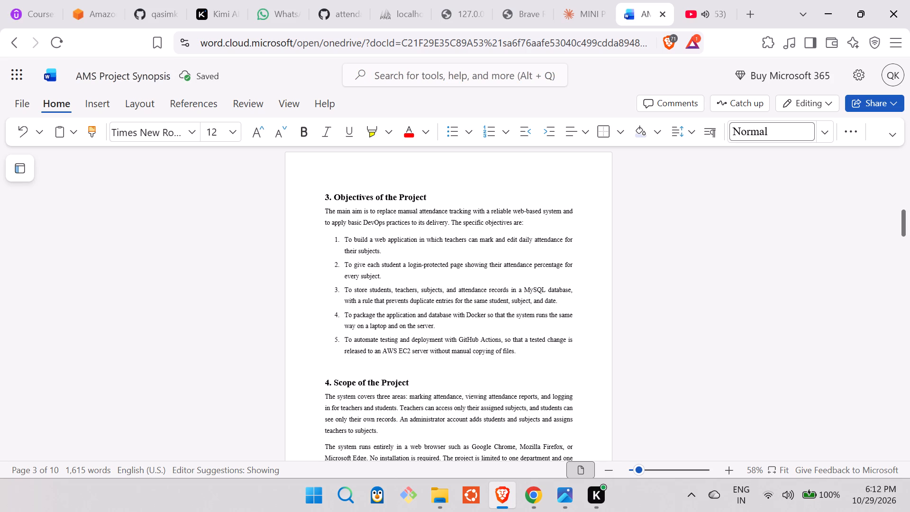
click(237, 329)
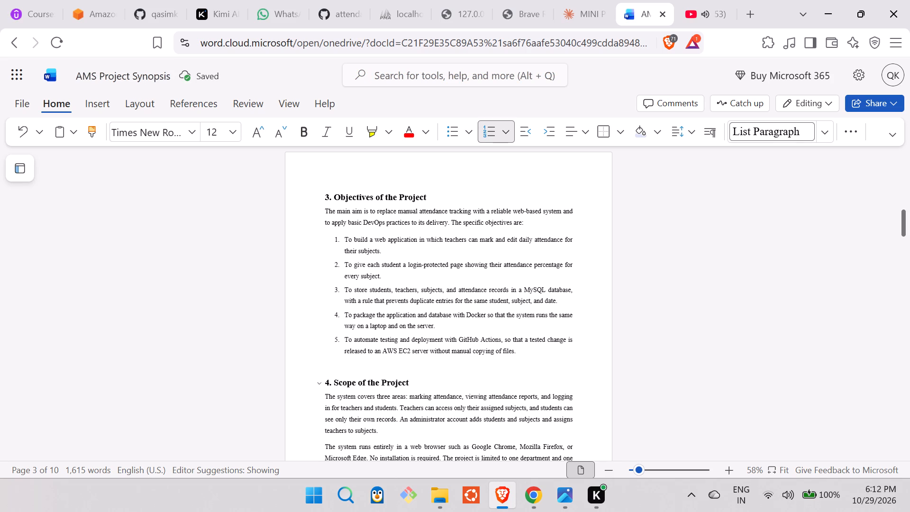
Review the heading sizes, section spacing and page breaks from the Proposed Methodology section back to the cover page.
scroll(285, 385, down, 1)
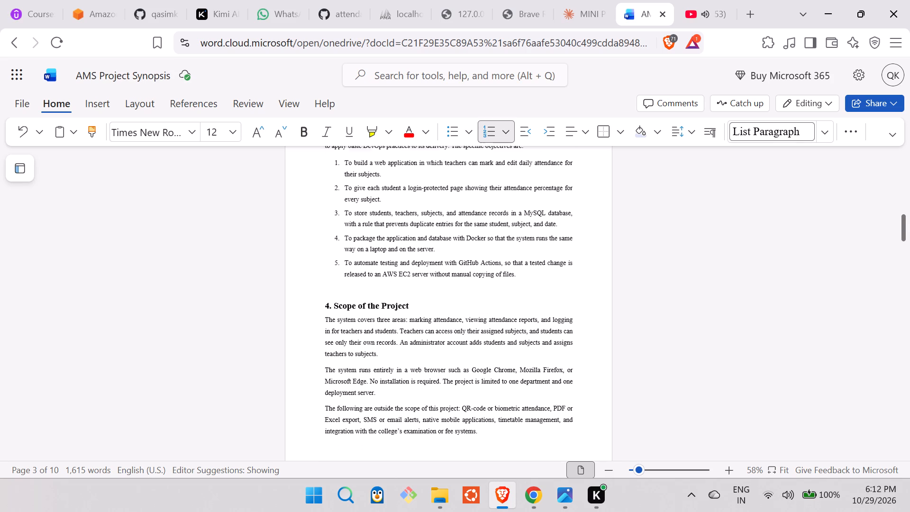
scroll(285, 385, down, 3)
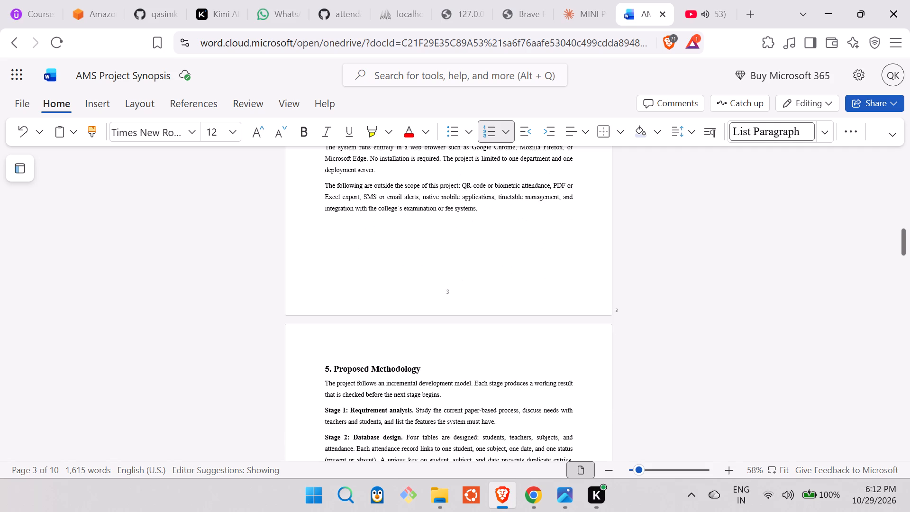
scroll(285, 385, right, 1)
scroll(285, 385, down, 1)
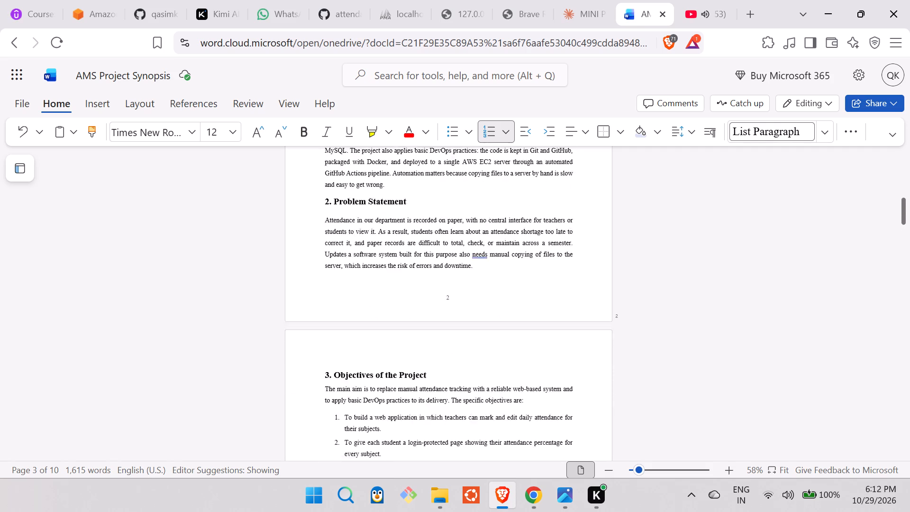
scroll(285, 385, down, 2)
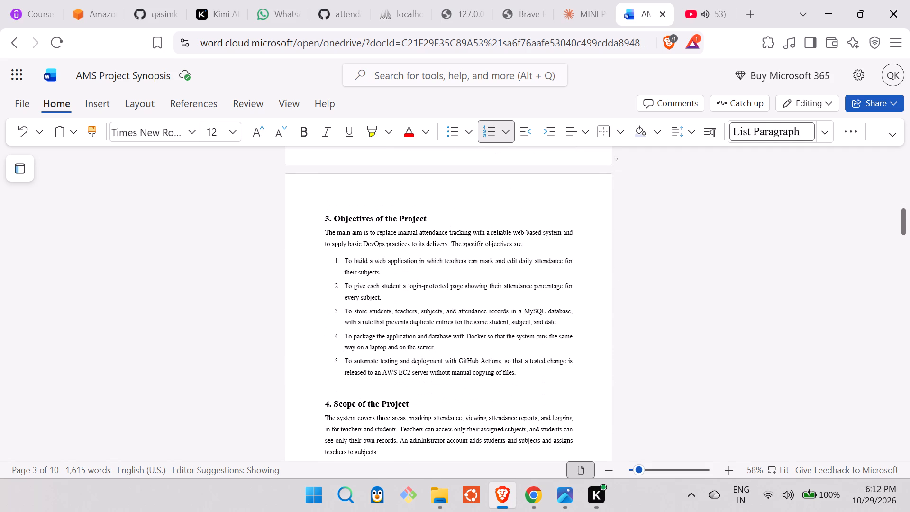
scroll(285, 385, up, 1)
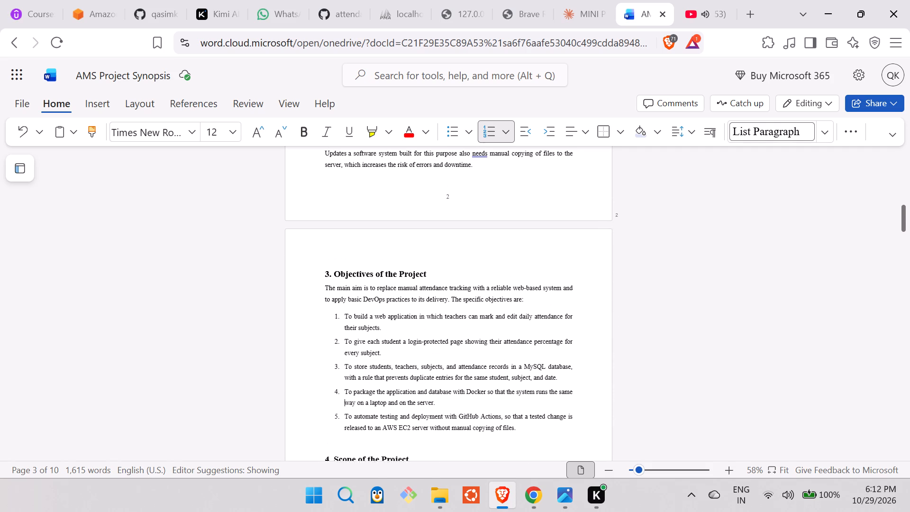
scroll(285, 385, up, 4)
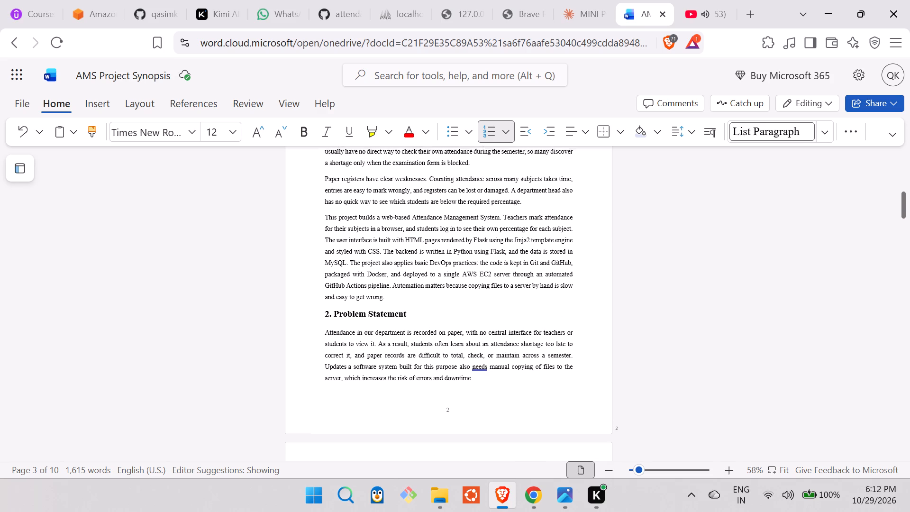
scroll(285, 385, up, 3)
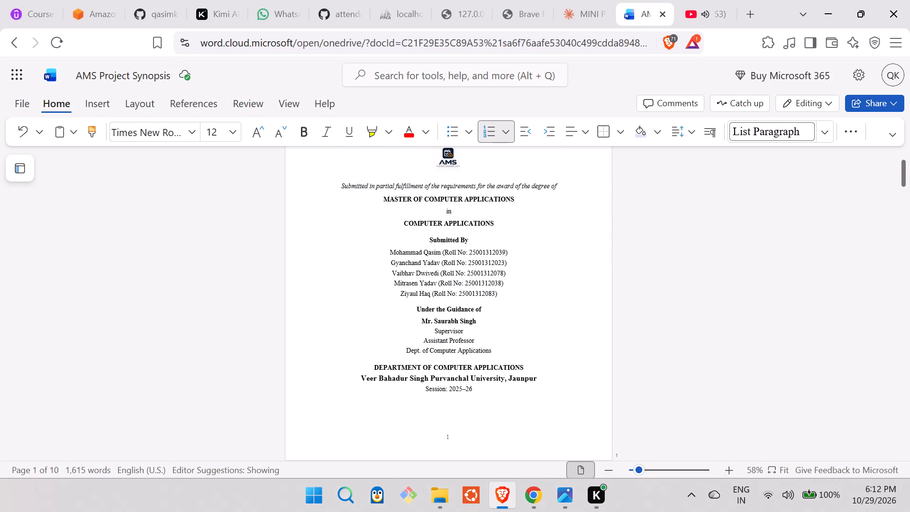
scroll(285, 385, up, 3)
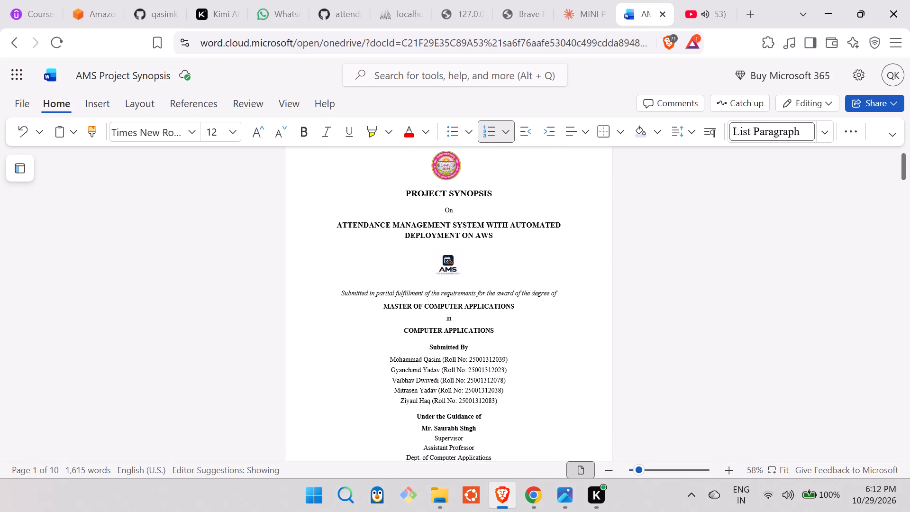
Review the layout from the cover page through the Proposed Methodology section, checking headings, section spacing and the data flow diagrams.
scroll(285, 385, up, 1)
scroll(285, 385, right, 1)
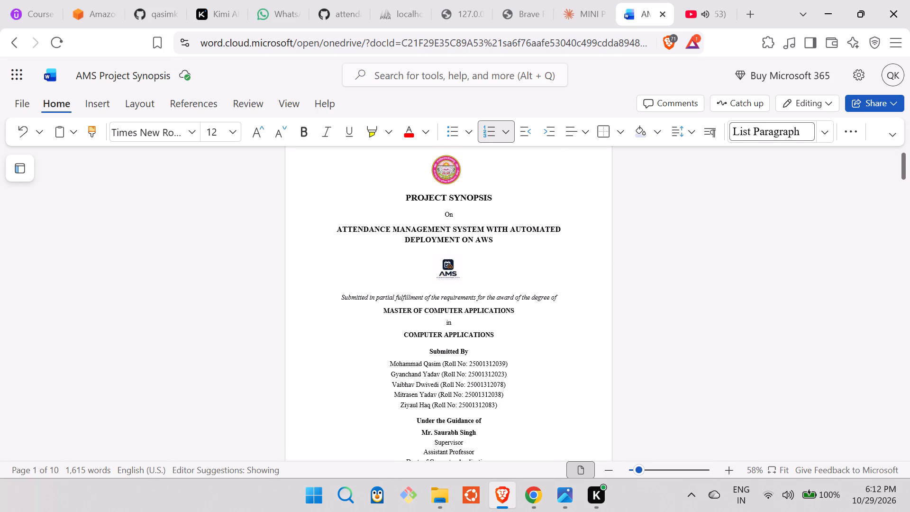
scroll(285, 385, down, 4)
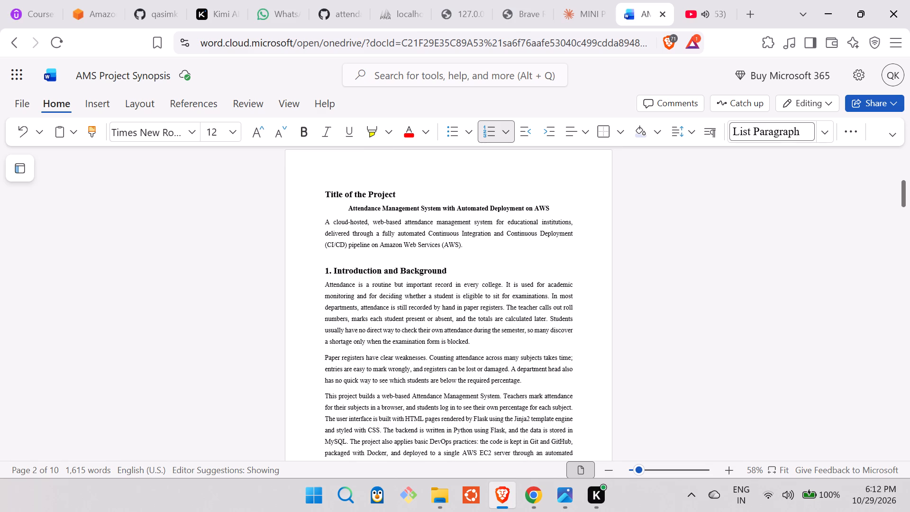
scroll(285, 385, down, 4)
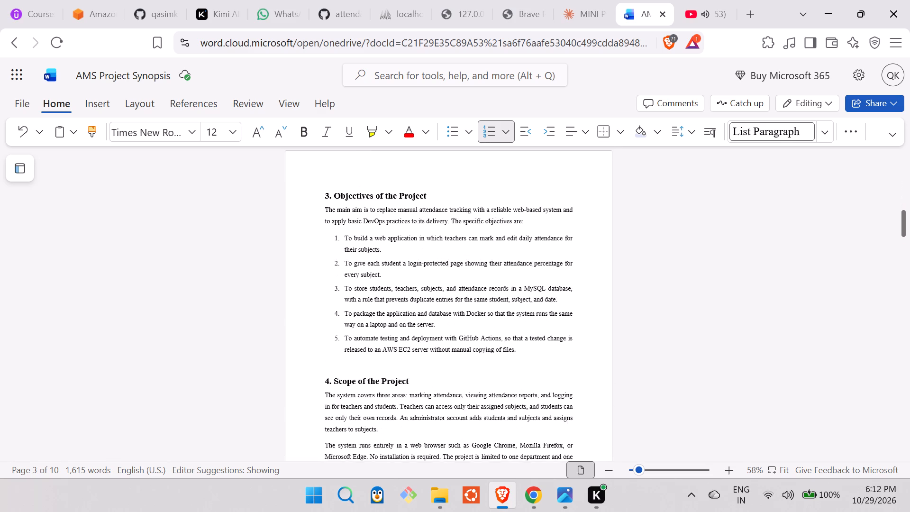
scroll(285, 385, down, 3)
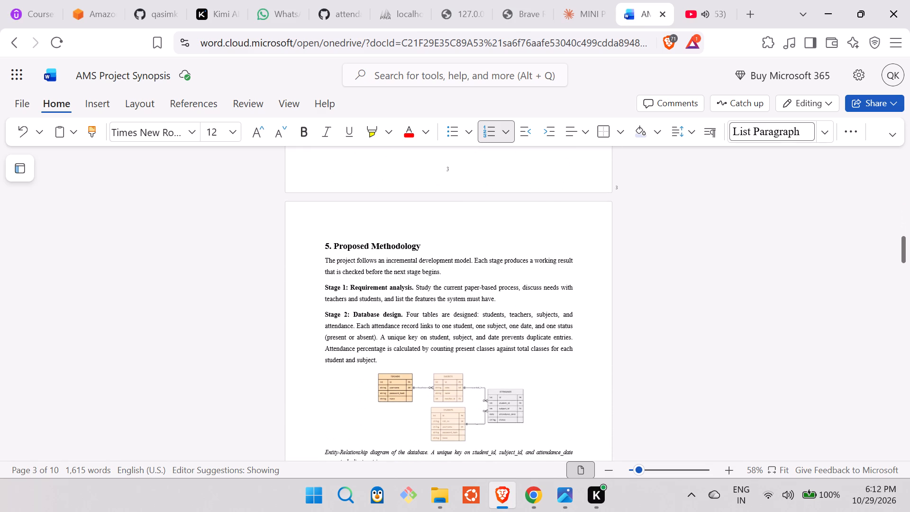
scroll(285, 385, down, 1)
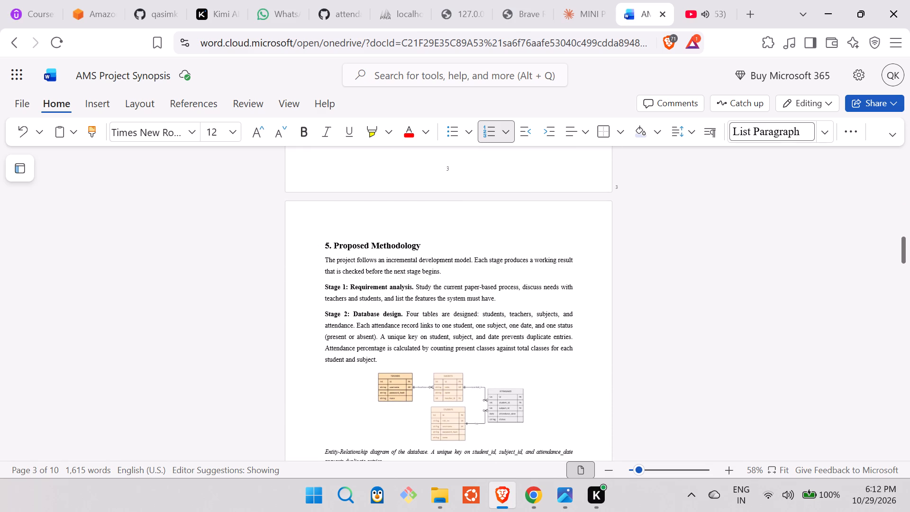
drag(432, 244, 328, 253)
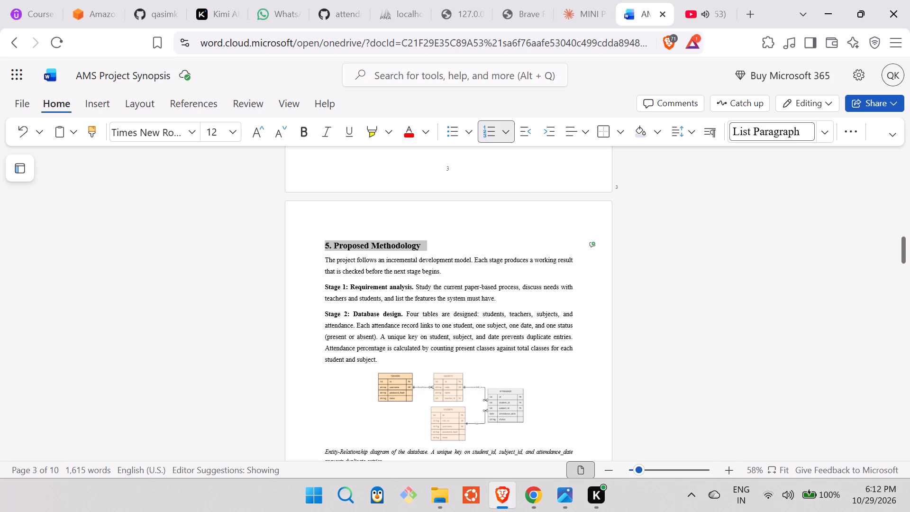
drag(328, 253, 319, 253)
click(298, 269)
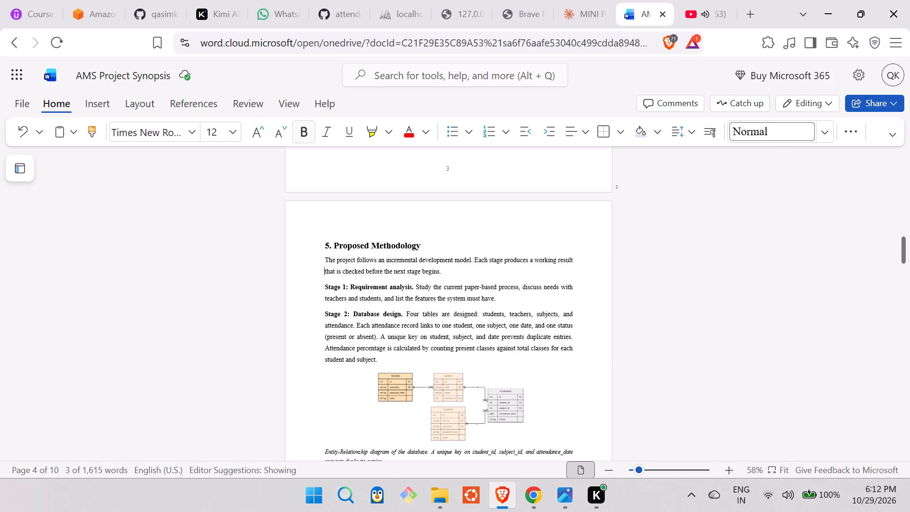
scroll(300, 262, down, 1)
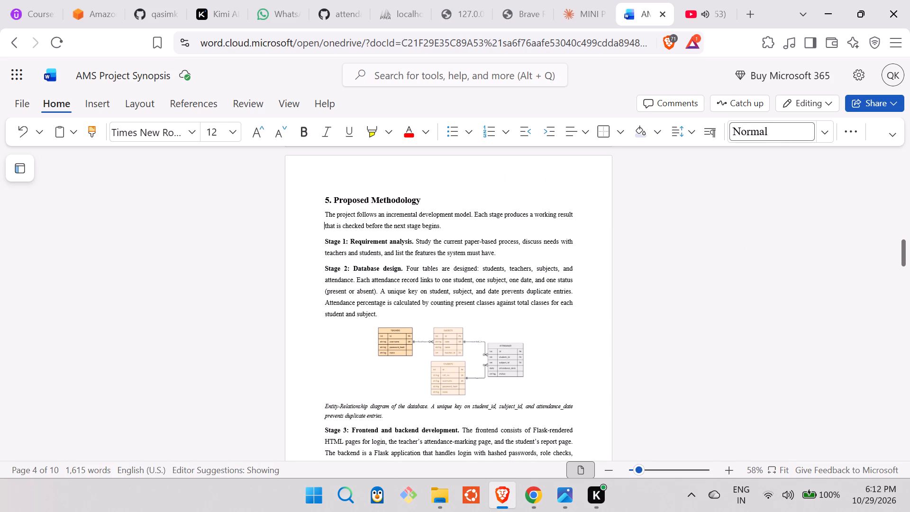
scroll(300, 262, down, 1)
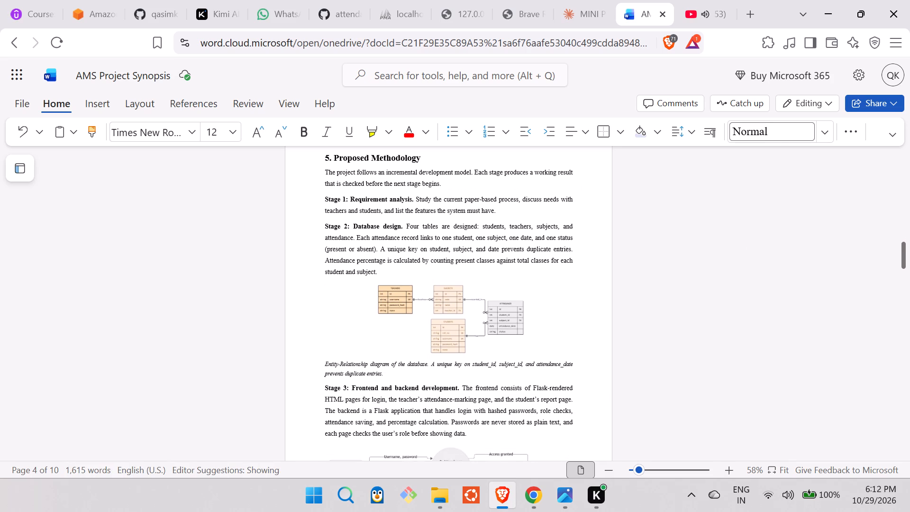
scroll(300, 262, down, 1)
scroll(300, 262, right, 1)
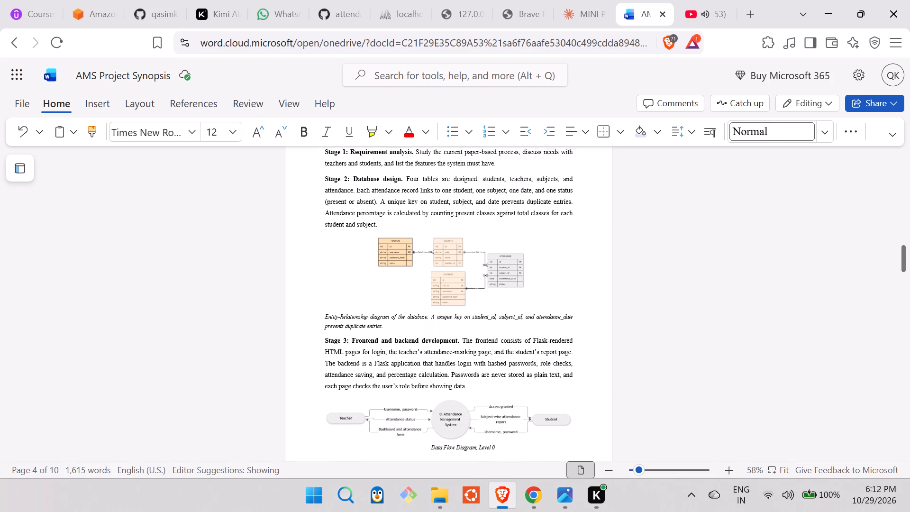
scroll(300, 262, right, 1)
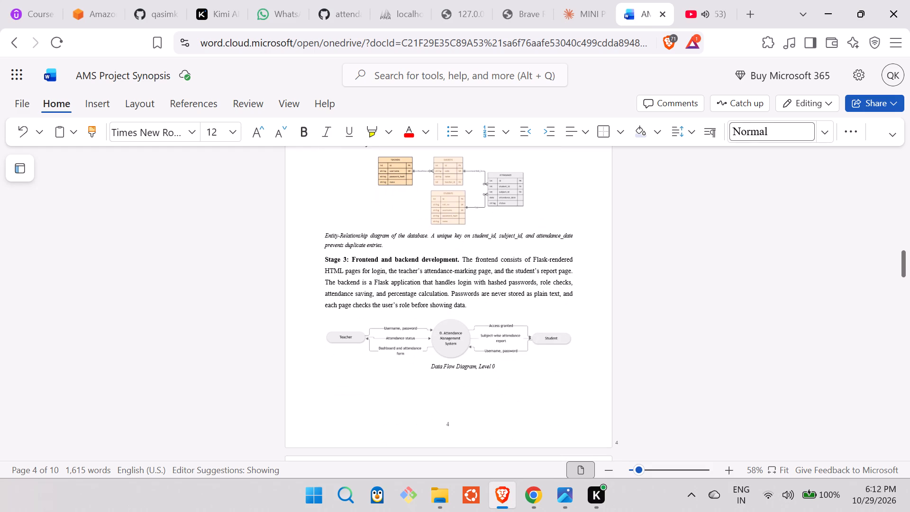
scroll(300, 262, down, 2)
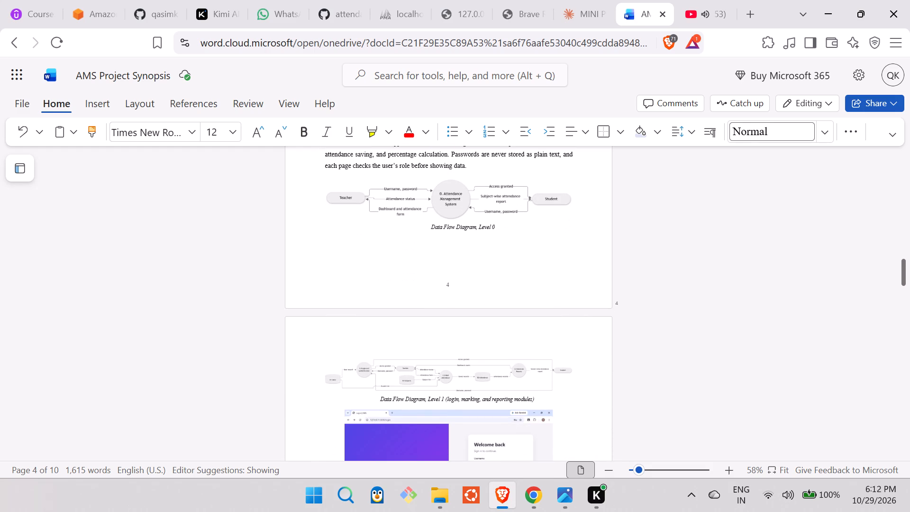
scroll(300, 262, down, 1)
Delete the blank line between the Data Flow Diagram, Level 0 caption and the Level 1 diagram.
click(321, 376)
key(Up)
key(BackSpace)
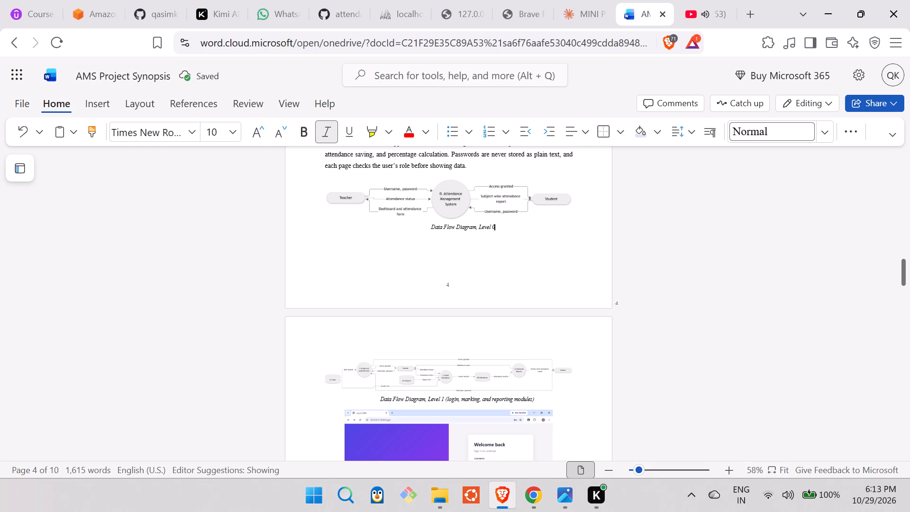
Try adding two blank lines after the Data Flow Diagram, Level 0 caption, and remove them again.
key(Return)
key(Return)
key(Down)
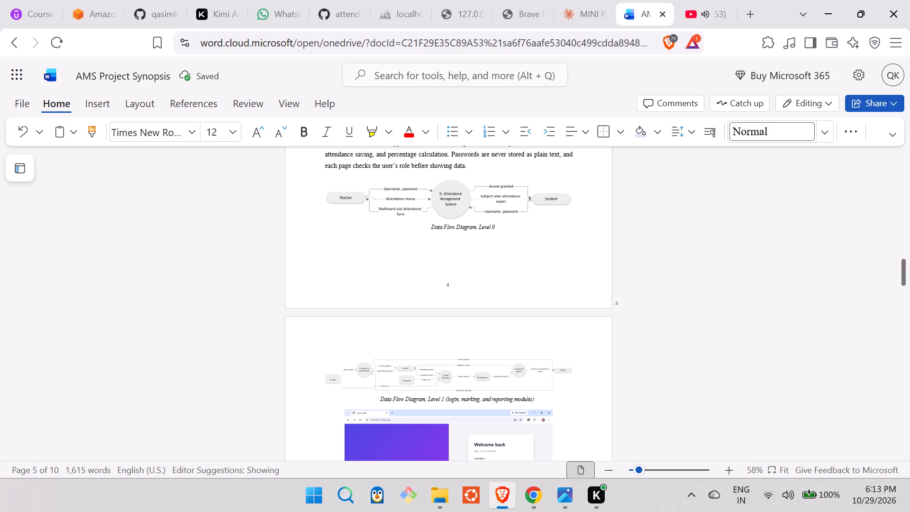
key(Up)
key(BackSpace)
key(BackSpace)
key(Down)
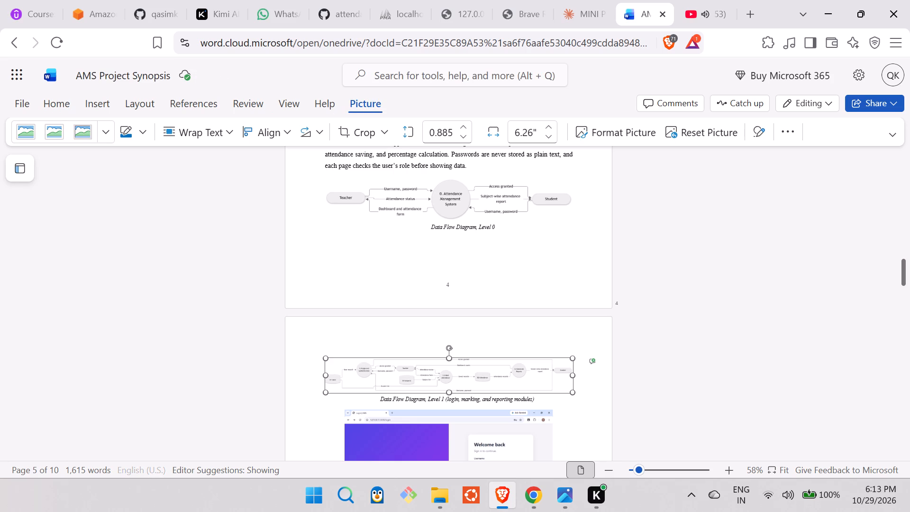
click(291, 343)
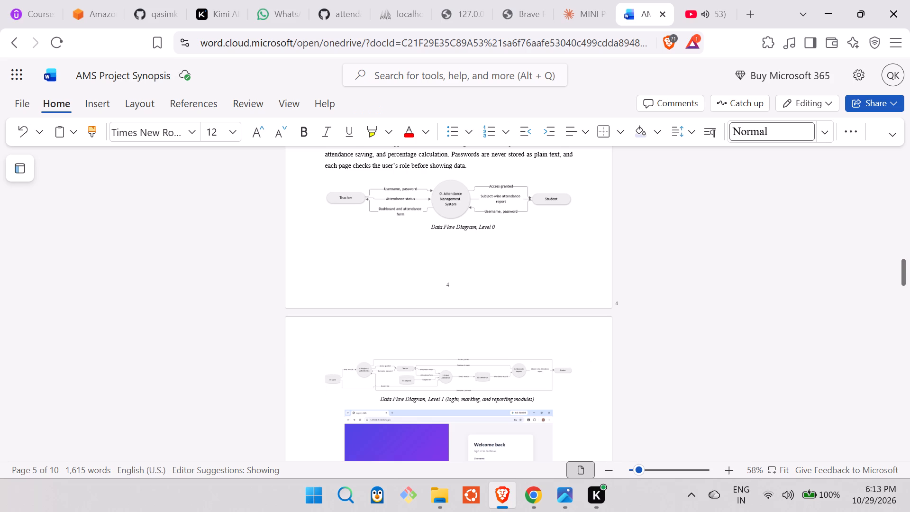
Examine the page breaks and placement of the data flow diagrams and interface screenshots in the Proposed Methodology section.
scroll(249, 299, right, 2)
scroll(249, 299, down, 1)
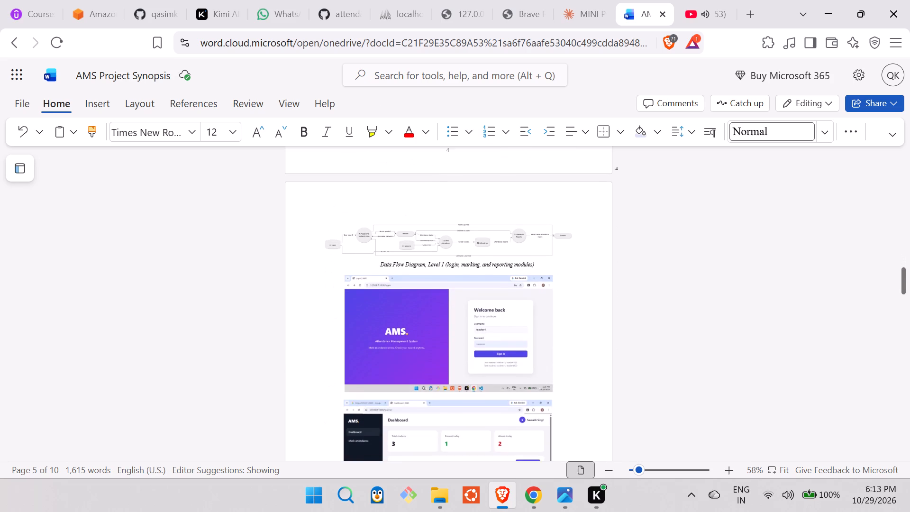
scroll(249, 299, down, 4)
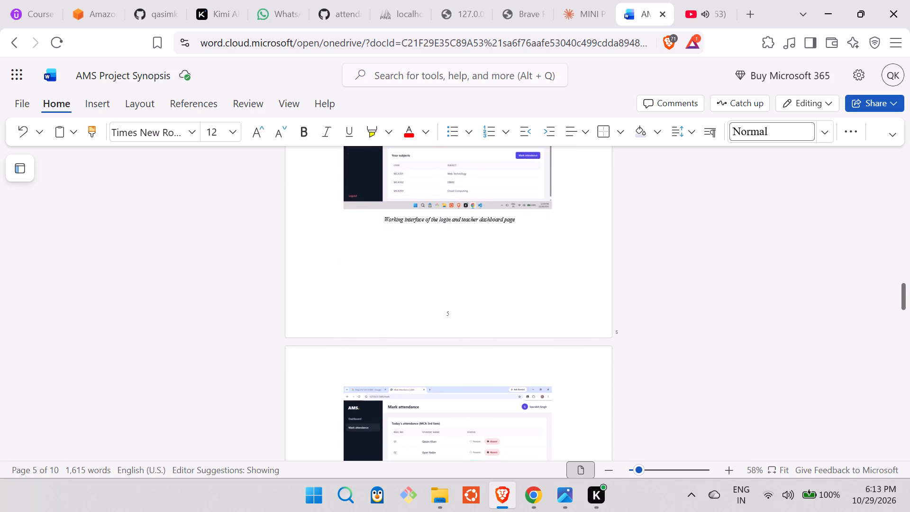
scroll(249, 299, down, 2)
scroll(249, 299, up, 1)
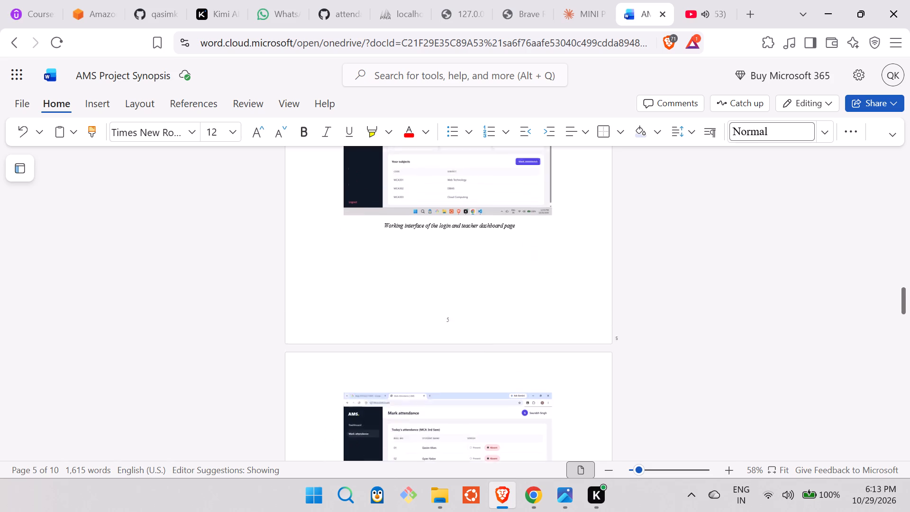
scroll(249, 299, up, 4)
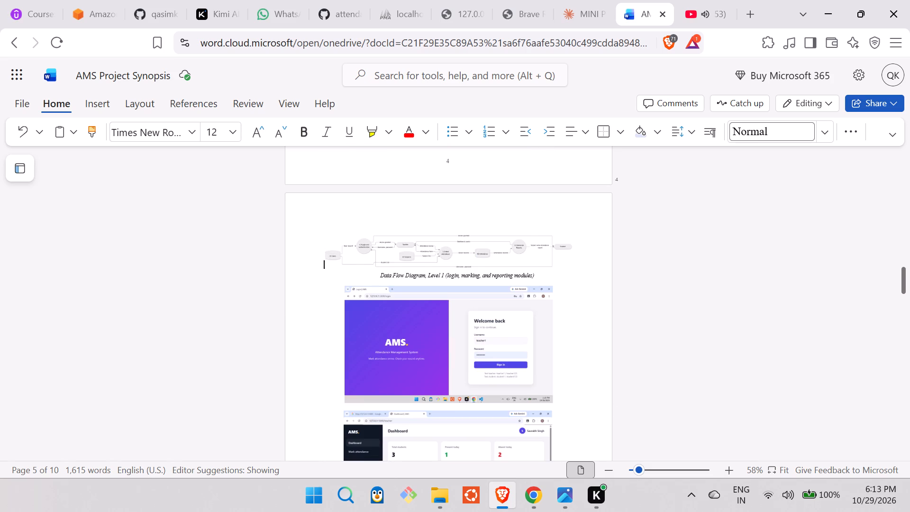
scroll(249, 299, up, 2)
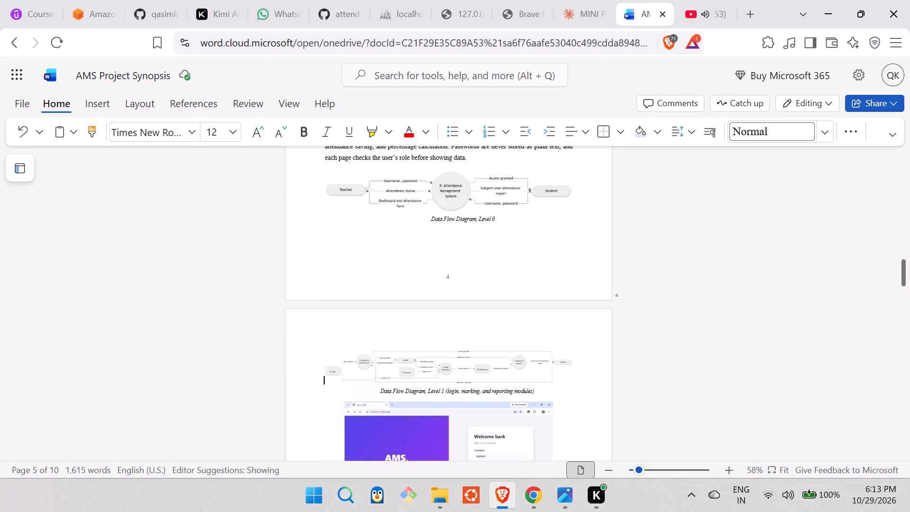
scroll(249, 299, up, 3)
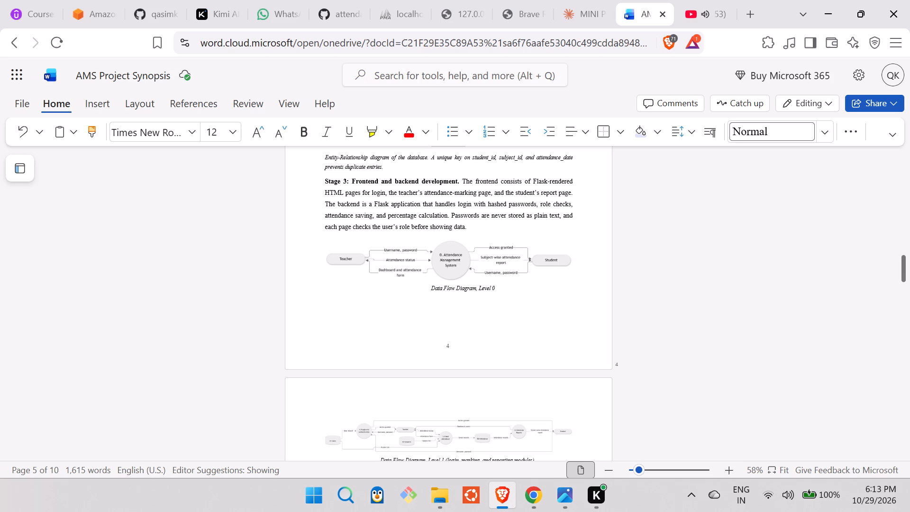
scroll(249, 299, up, 1)
scroll(249, 299, down, 1)
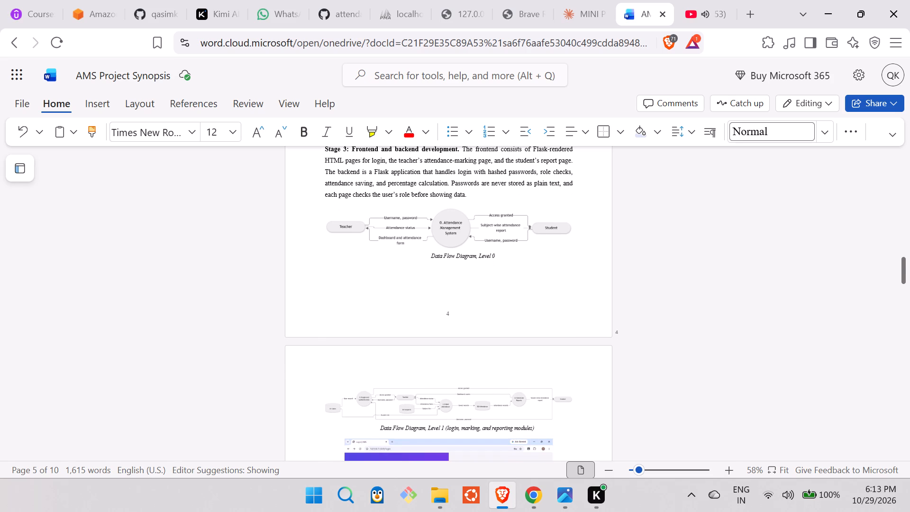
scroll(249, 299, down, 1)
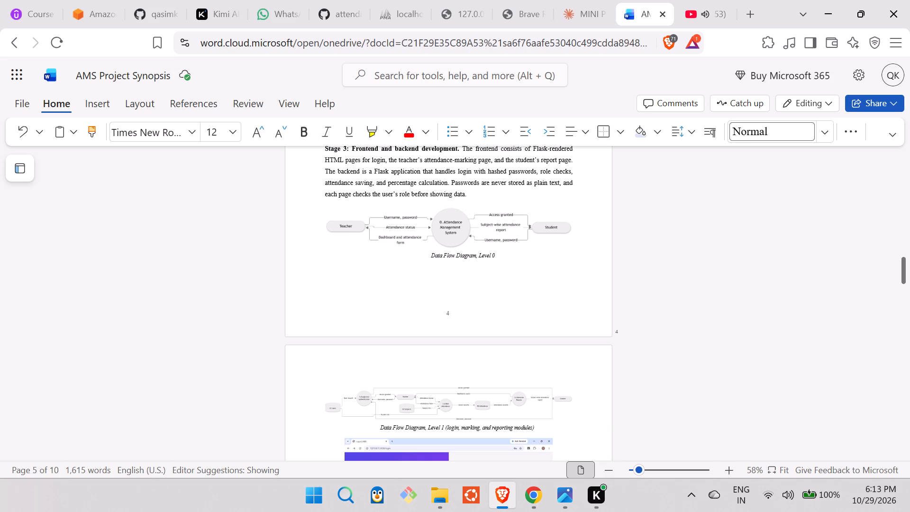
scroll(337, 308, down, 2)
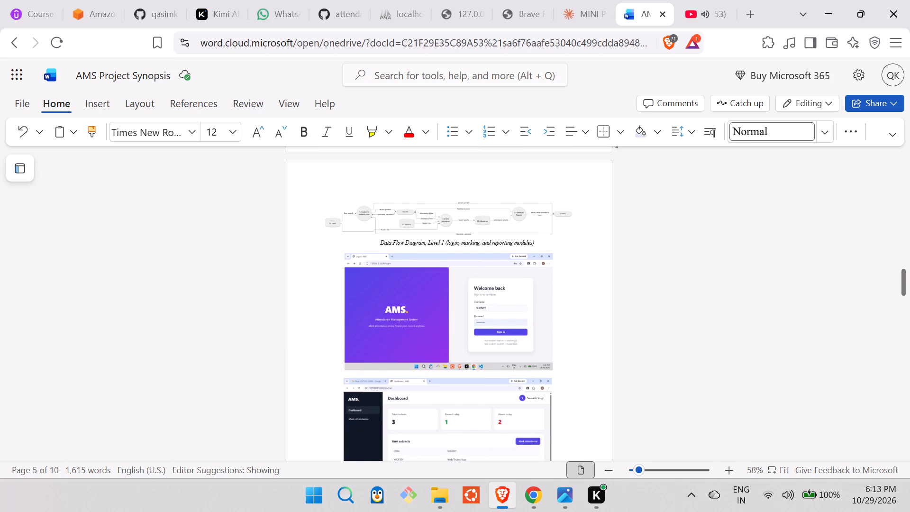
click(338, 229)
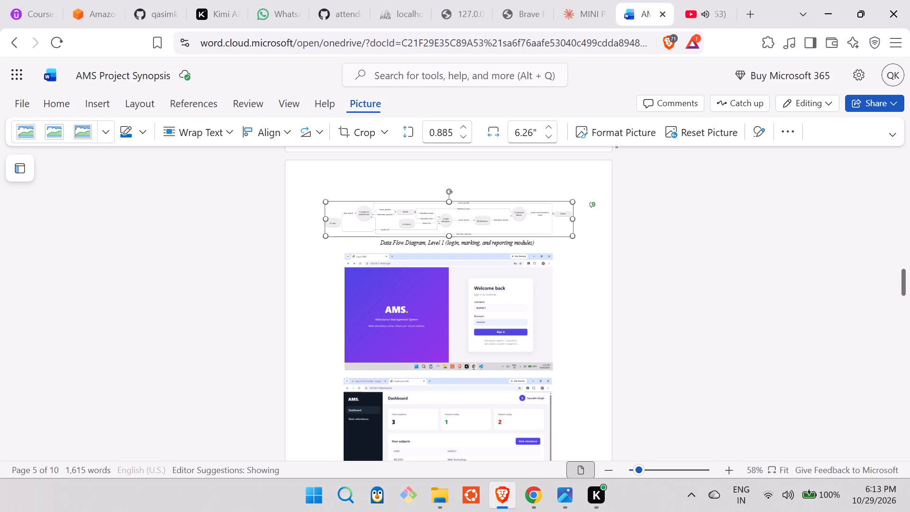
click(262, 246)
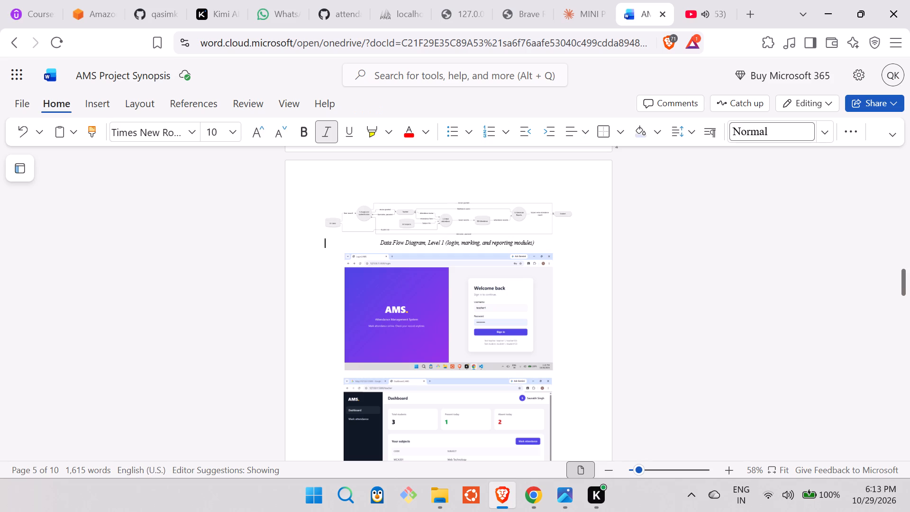
Open the print preview and review the pages from the cover through the data flow diagrams in Proposed Methodology.
click(30, 101)
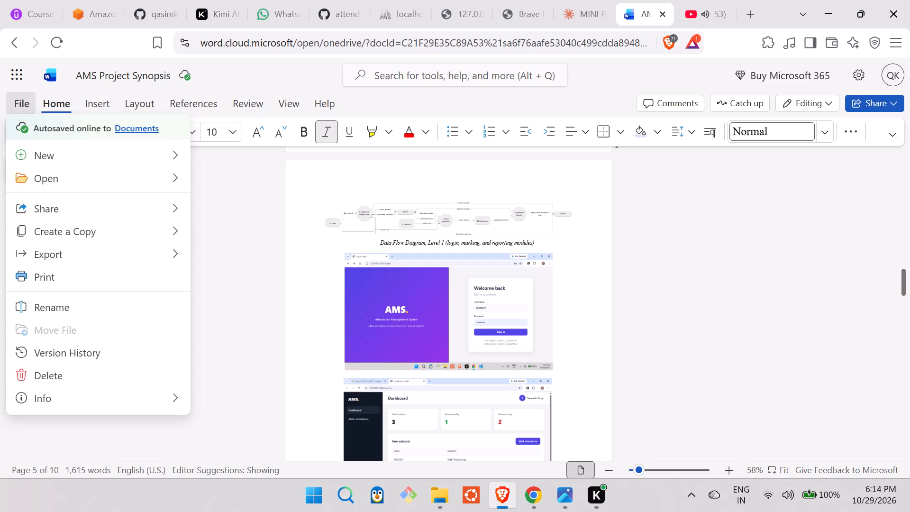
click(119, 279)
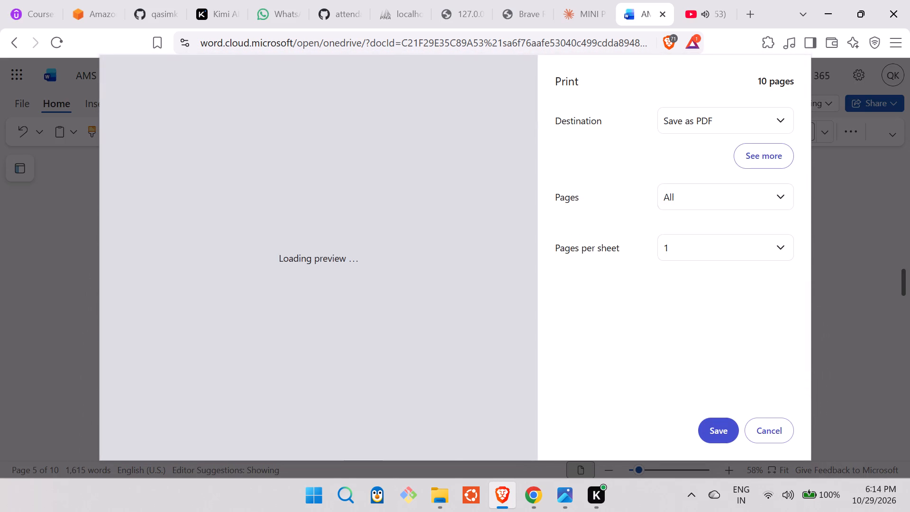
scroll(272, 296, down, 3)
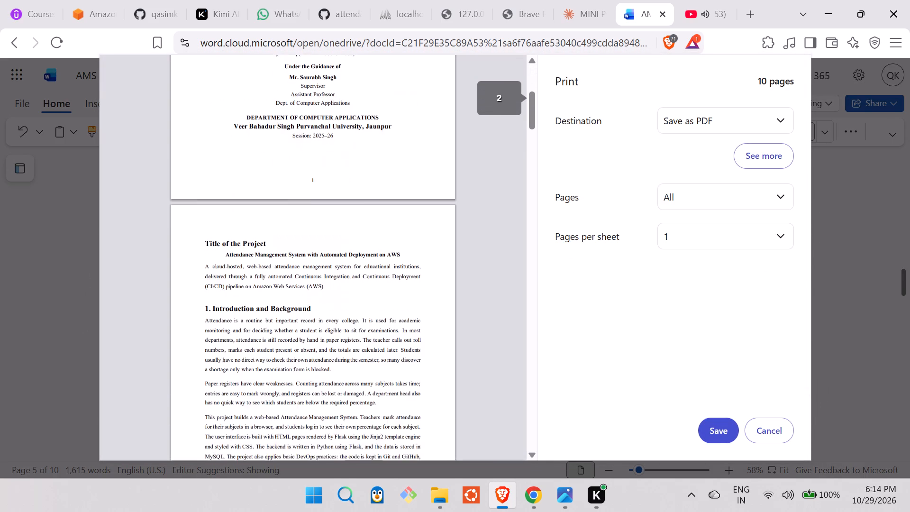
scroll(272, 296, down, 4)
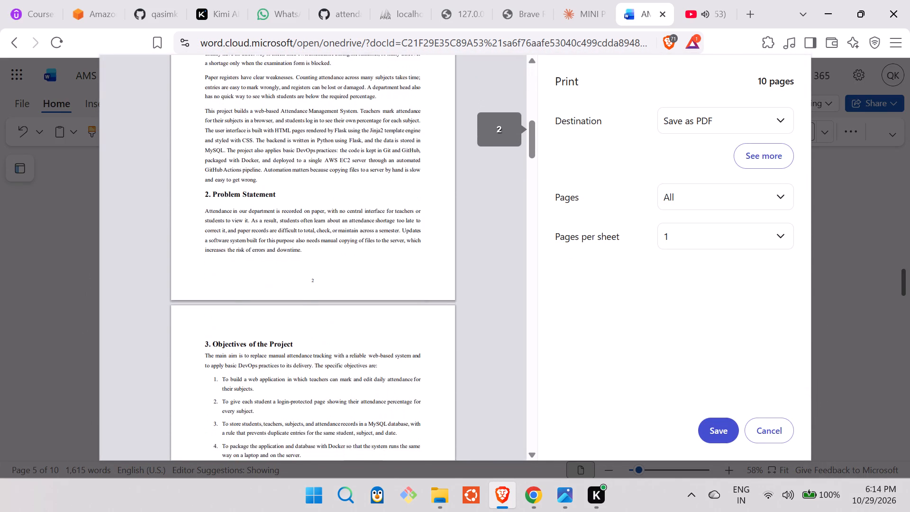
scroll(272, 296, down, 2)
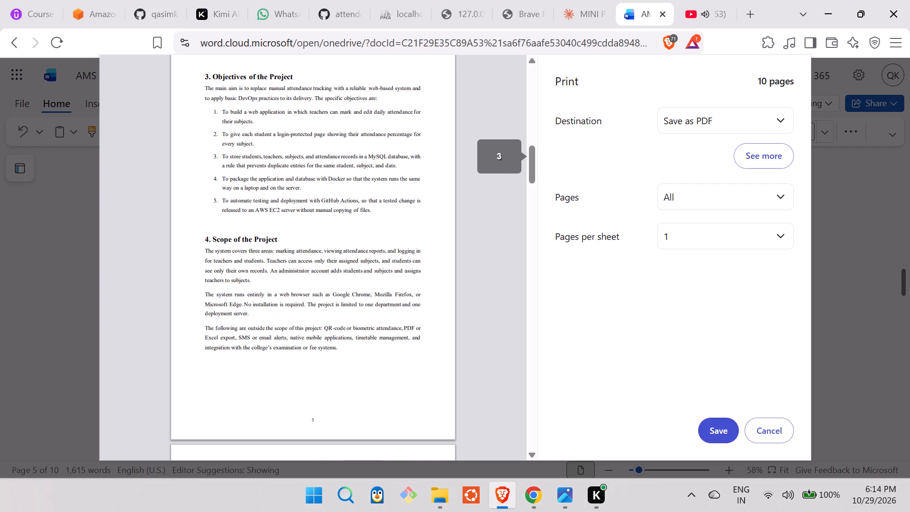
scroll(272, 296, down, 1)
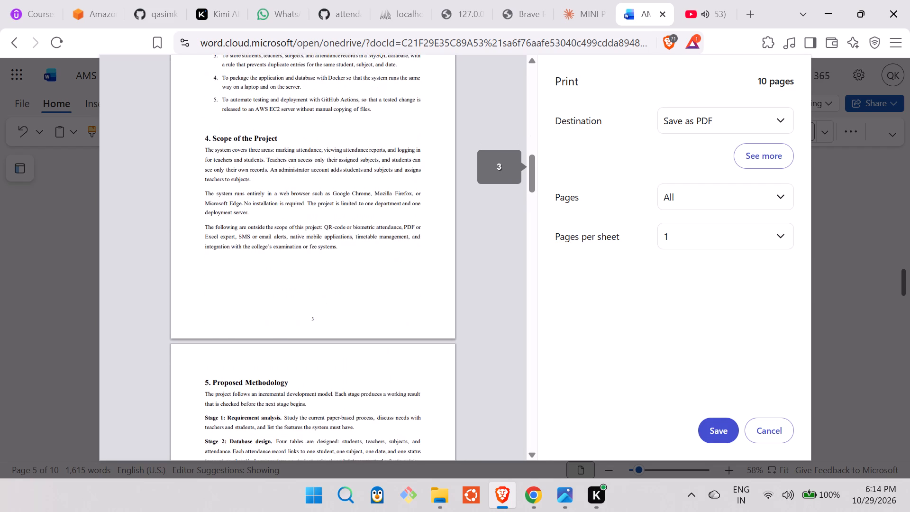
scroll(272, 296, down, 3)
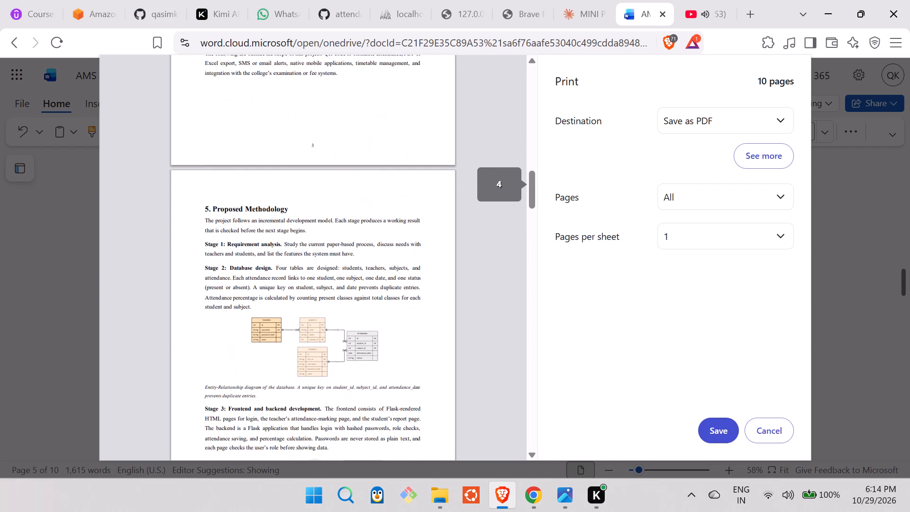
scroll(272, 296, down, 3)
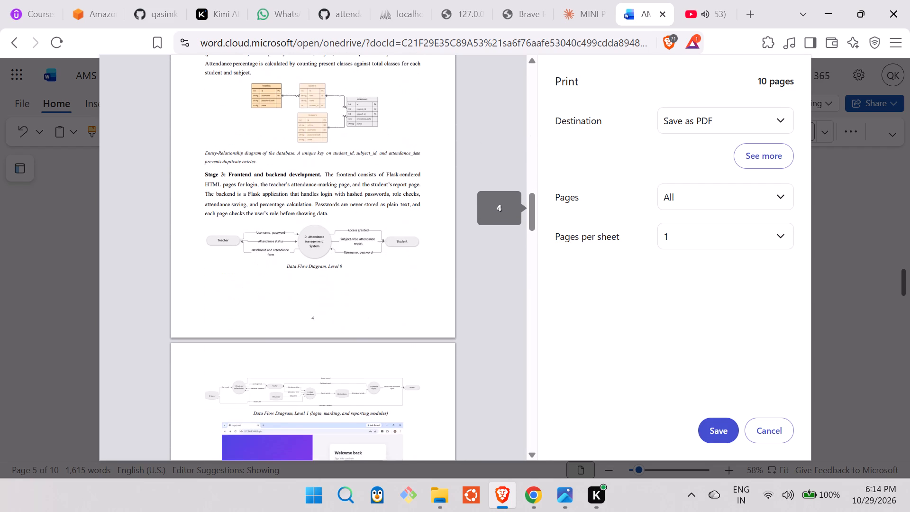
scroll(272, 296, down, 1)
scroll(272, 296, up, 1)
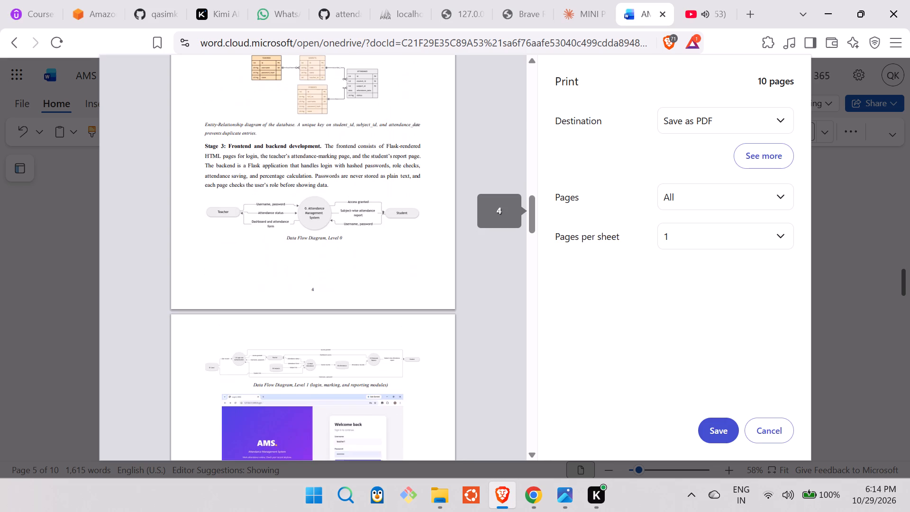
scroll(272, 296, up, 1)
scroll(272, 296, down, 3)
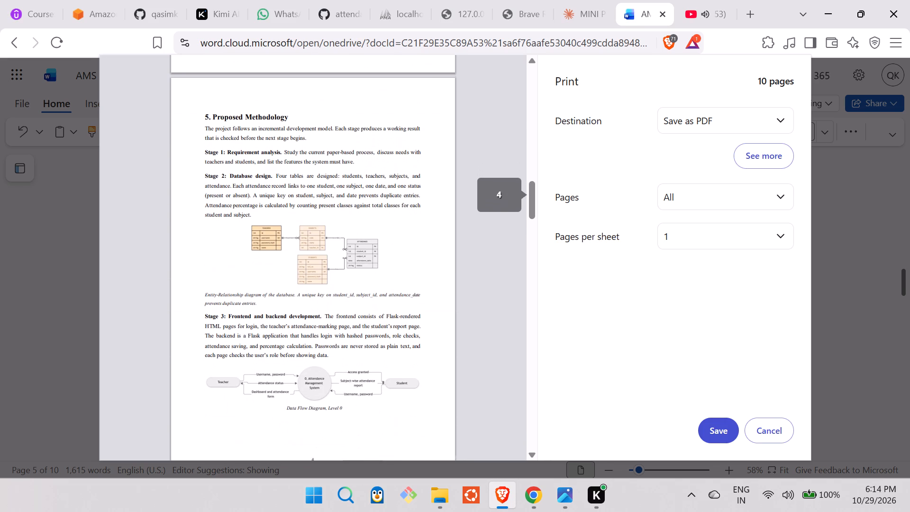
scroll(272, 296, down, 4)
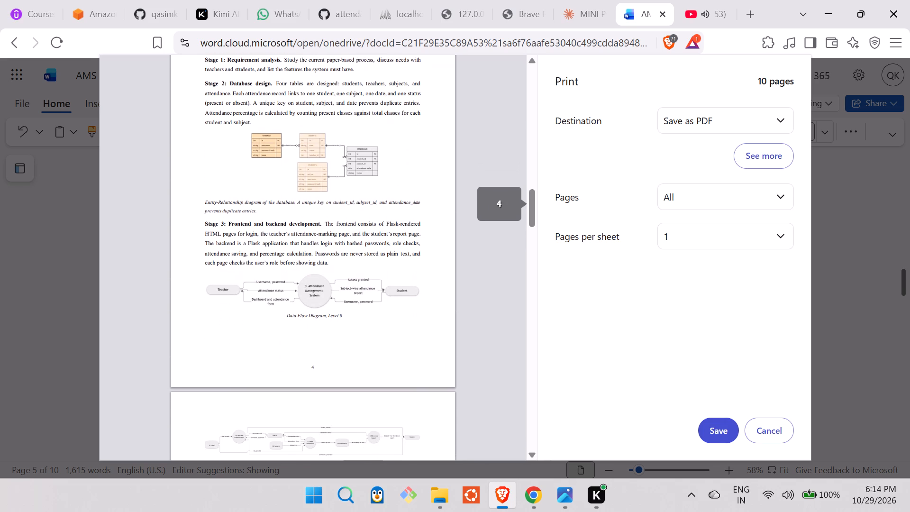
scroll(272, 296, down, 2)
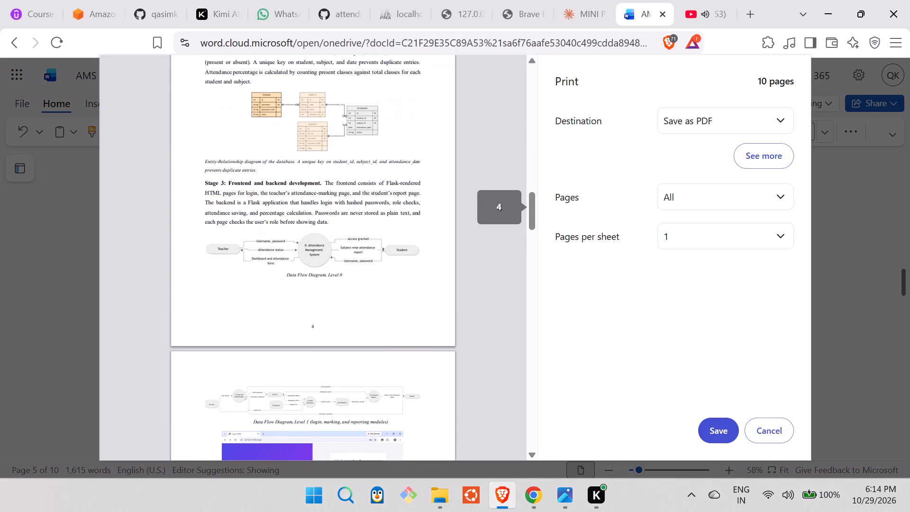
scroll(272, 296, down, 1)
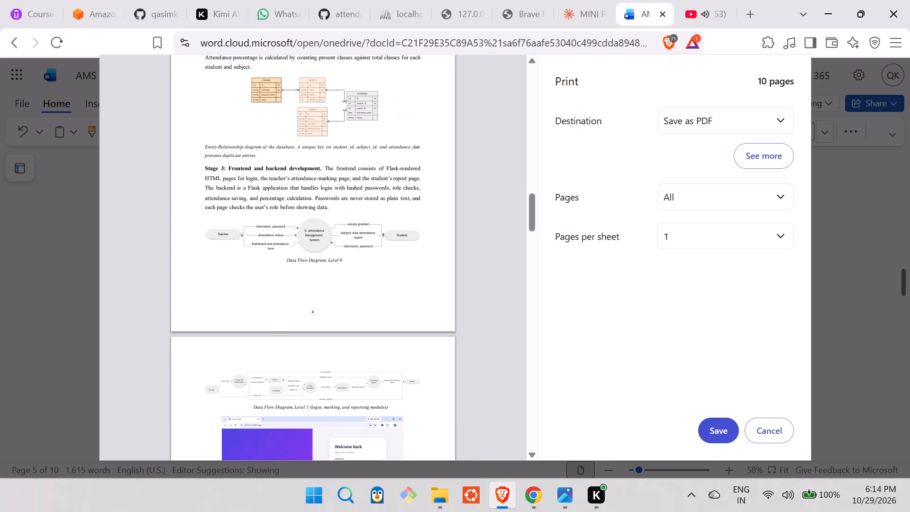
scroll(272, 296, down, 1)
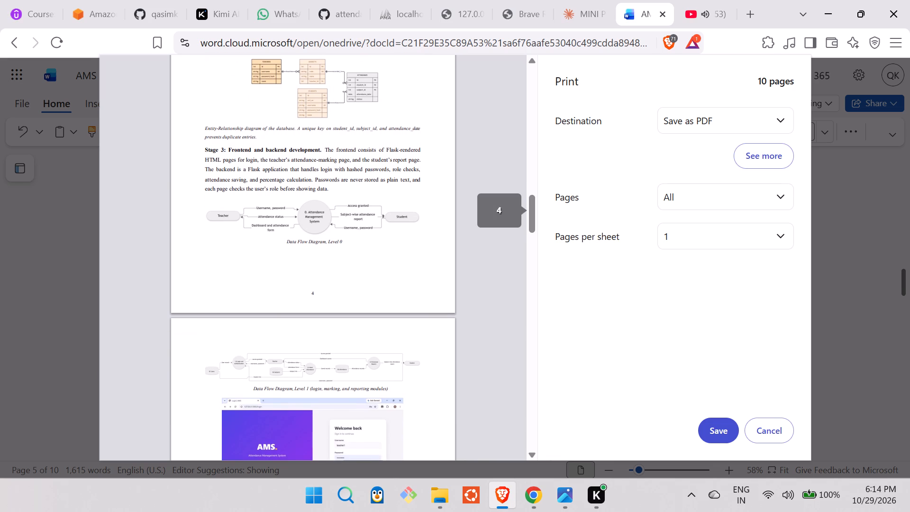
scroll(272, 296, down, 4)
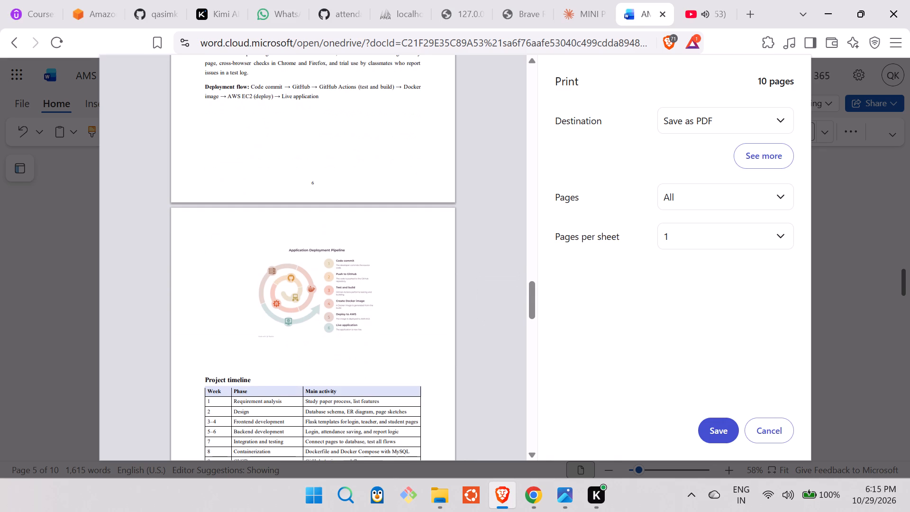
scroll(363, 199, up, 1)
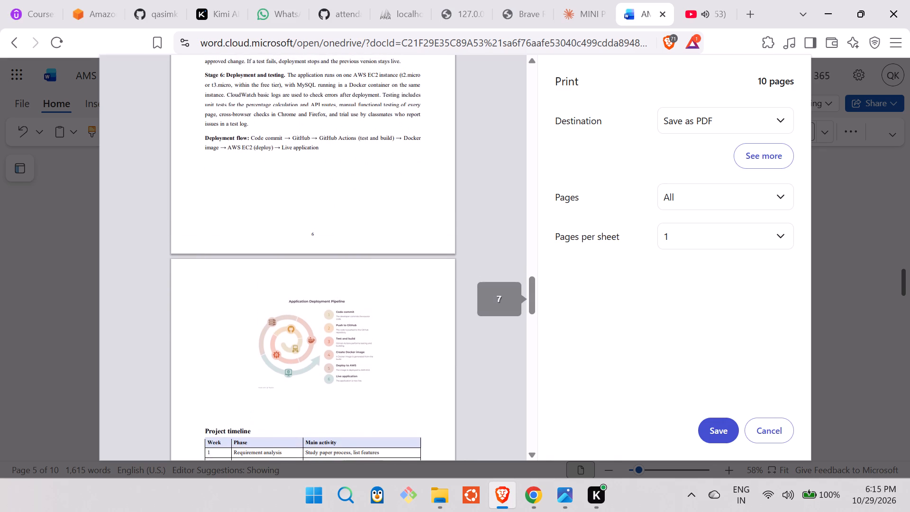
scroll(363, 199, up, 4)
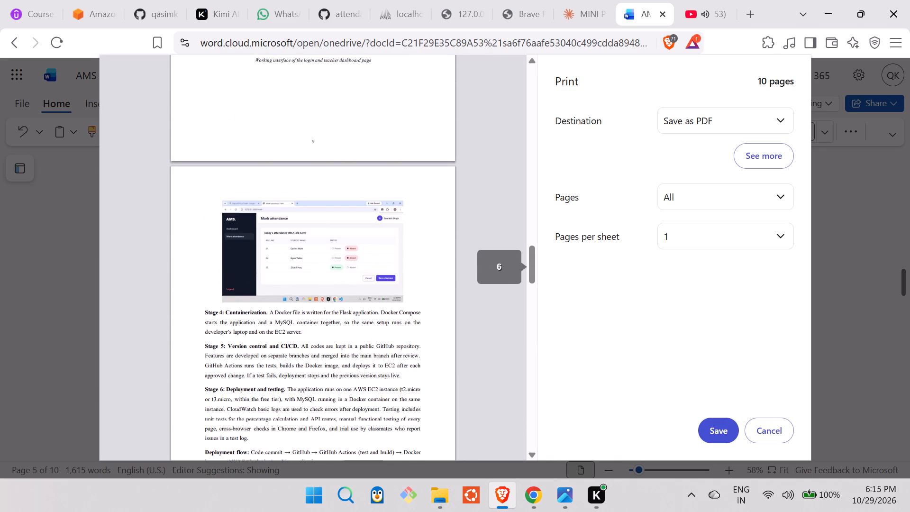
scroll(363, 199, up, 2)
scroll(363, 199, down, 1)
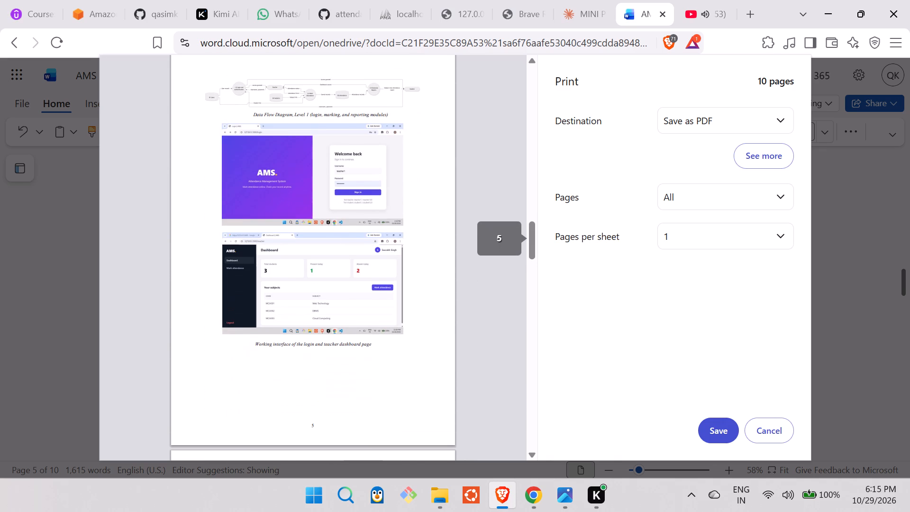
scroll(363, 199, down, 2)
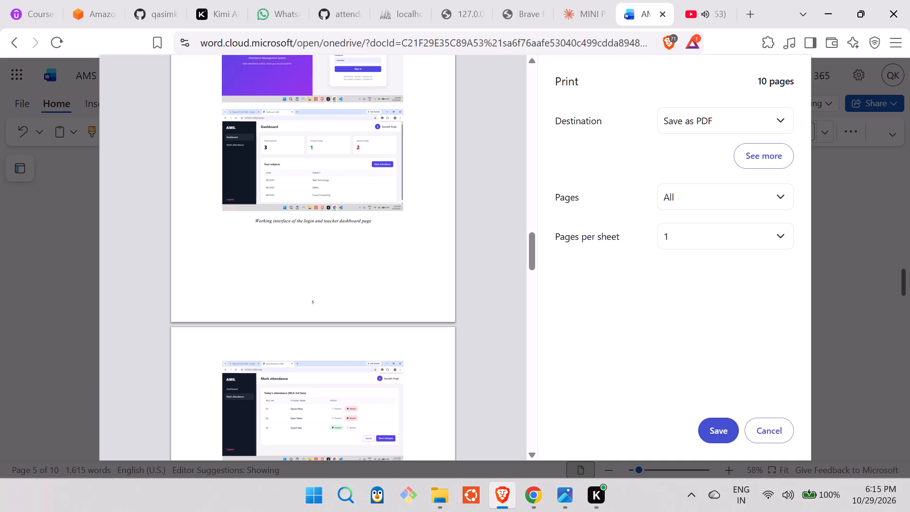
click(772, 434)
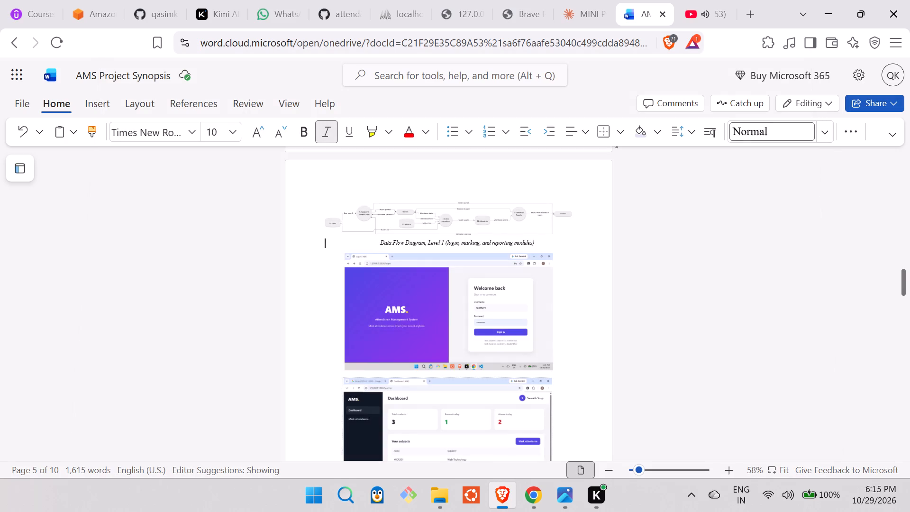
Set the height of the Mark attendance screenshot above Stage 4: Containerization to 2.121 inches.
scroll(468, 385, down, 2)
click(468, 385)
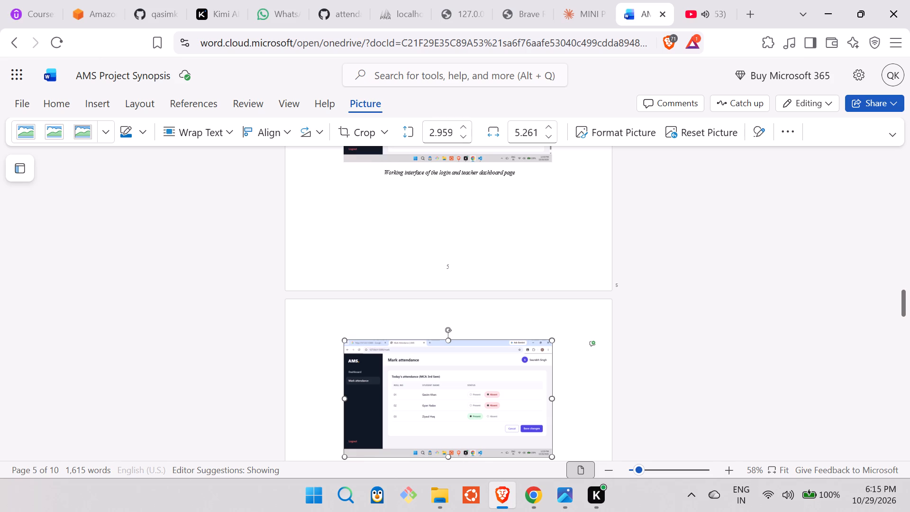
click(434, 130)
click(450, 134)
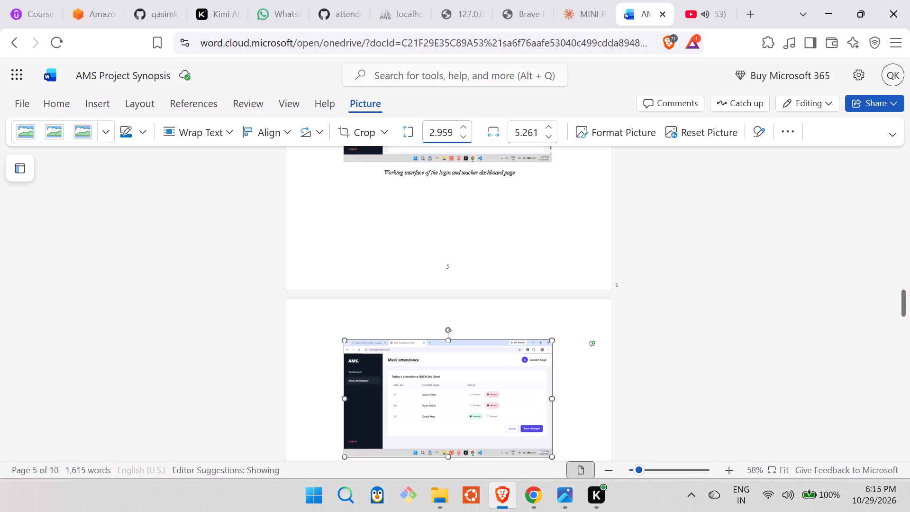
click(451, 133)
key(Left)
key(Right)
key(BackSpace)
key(BackSpace)
key(BackSpace)
text(121)
click(612, 230)
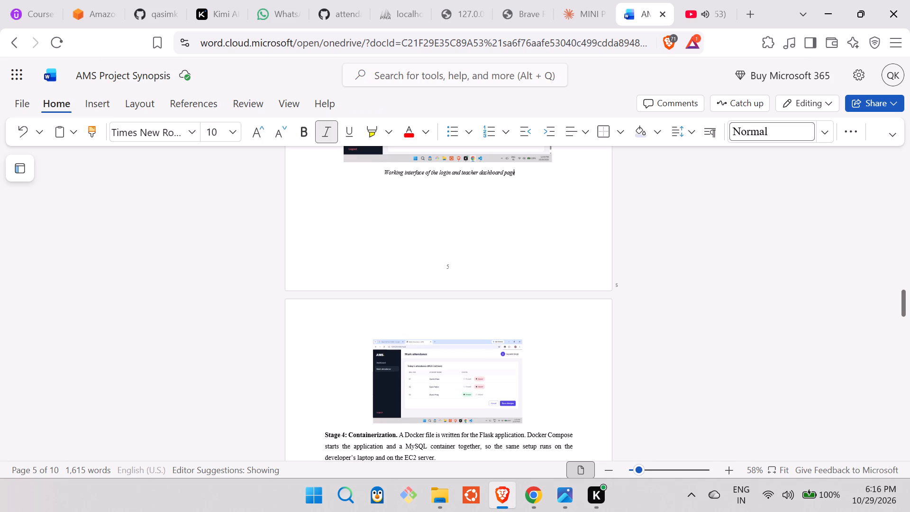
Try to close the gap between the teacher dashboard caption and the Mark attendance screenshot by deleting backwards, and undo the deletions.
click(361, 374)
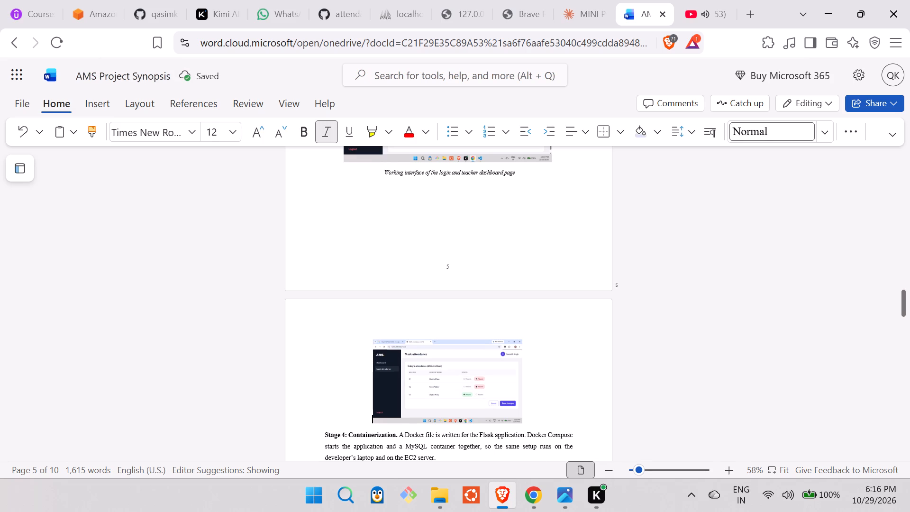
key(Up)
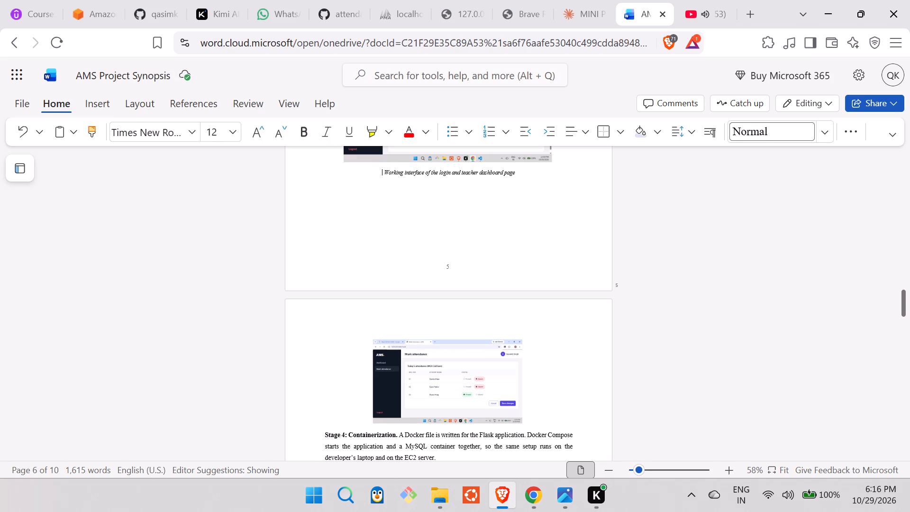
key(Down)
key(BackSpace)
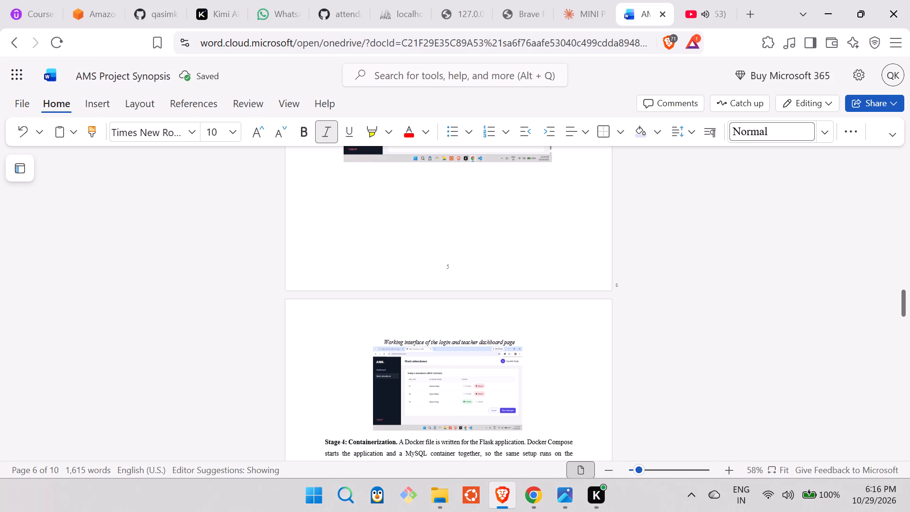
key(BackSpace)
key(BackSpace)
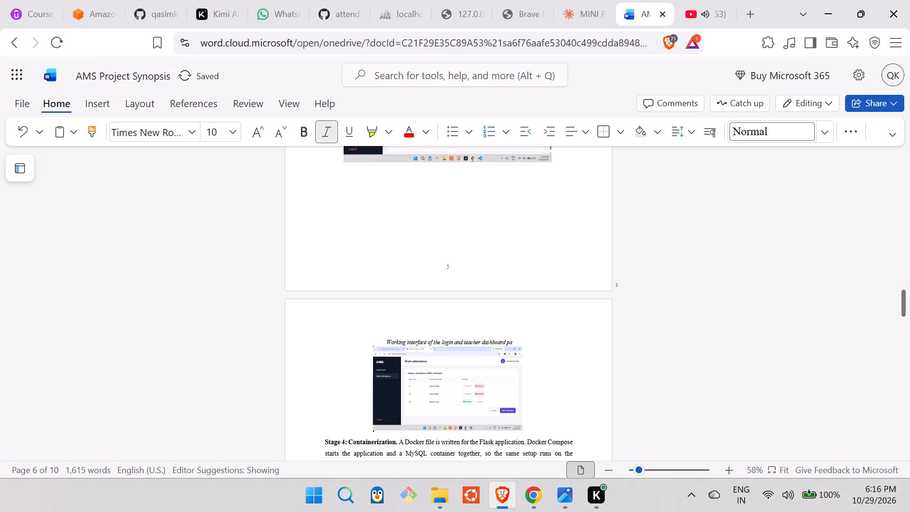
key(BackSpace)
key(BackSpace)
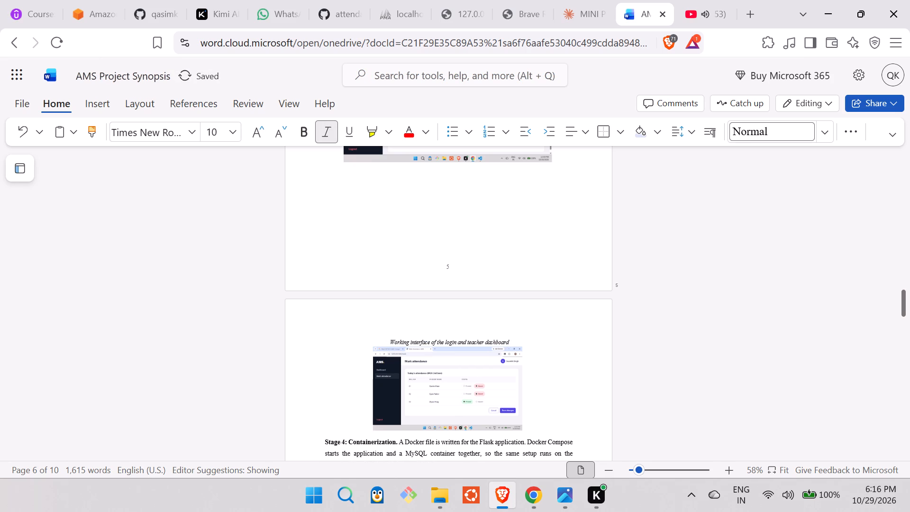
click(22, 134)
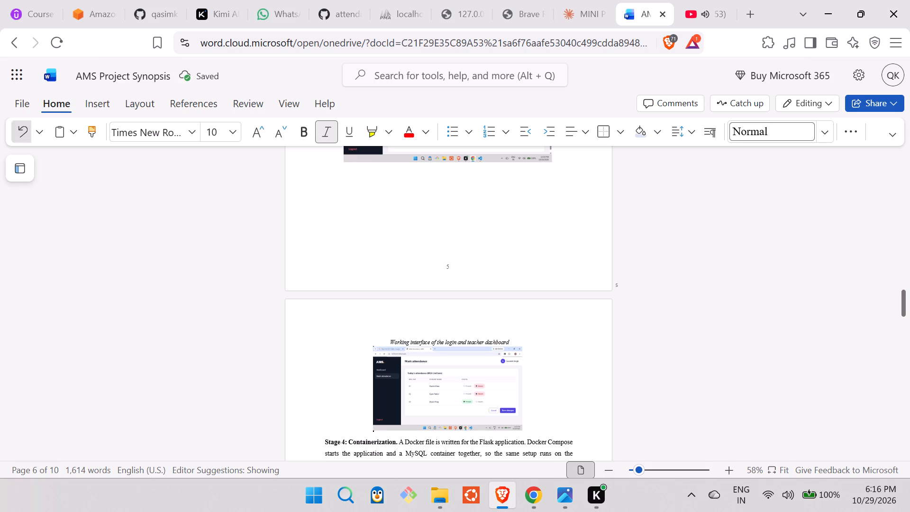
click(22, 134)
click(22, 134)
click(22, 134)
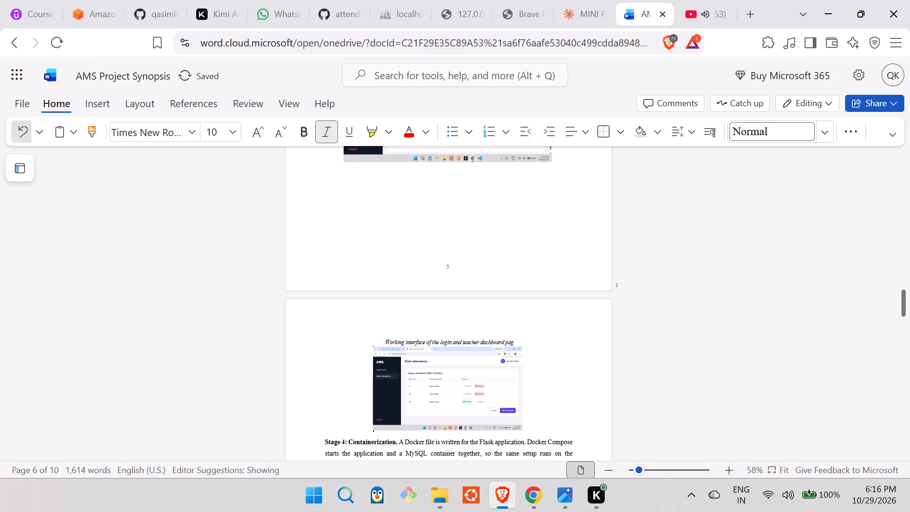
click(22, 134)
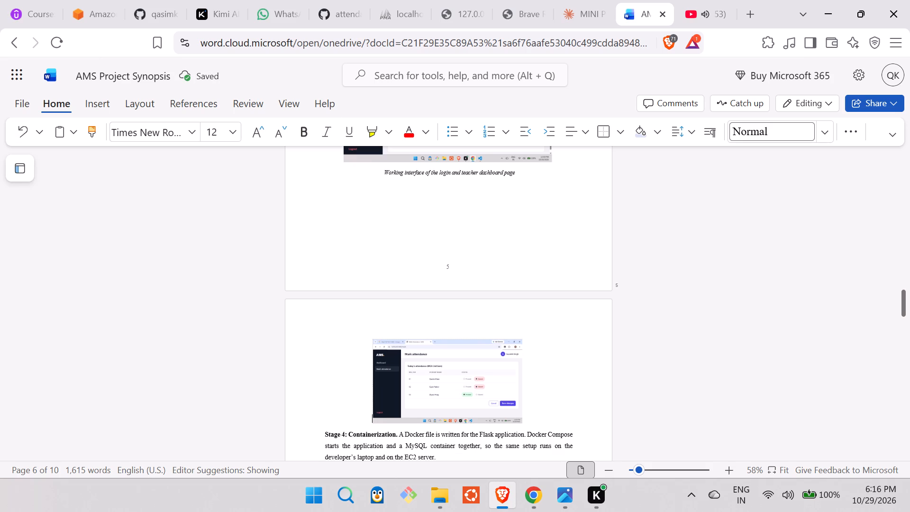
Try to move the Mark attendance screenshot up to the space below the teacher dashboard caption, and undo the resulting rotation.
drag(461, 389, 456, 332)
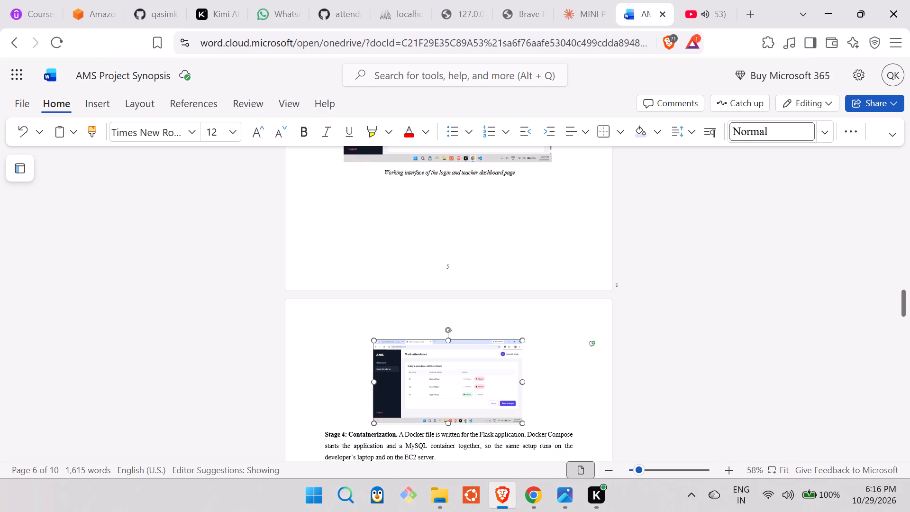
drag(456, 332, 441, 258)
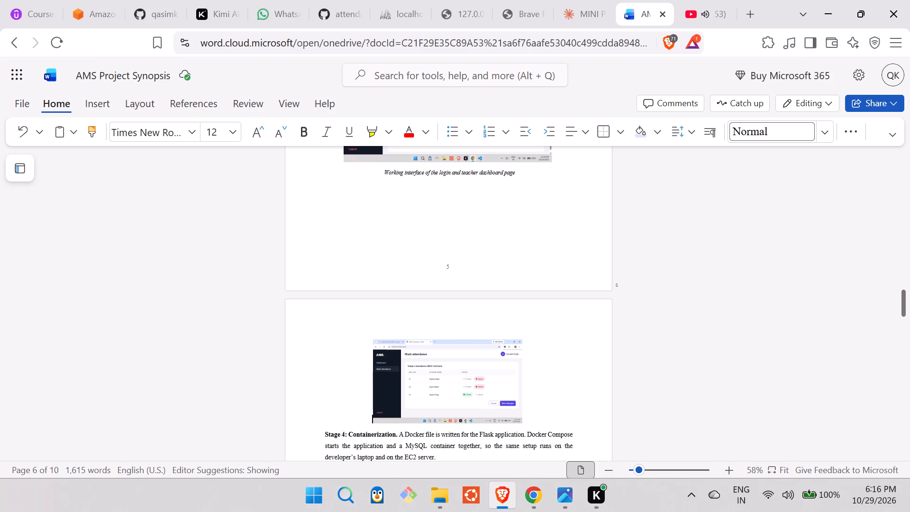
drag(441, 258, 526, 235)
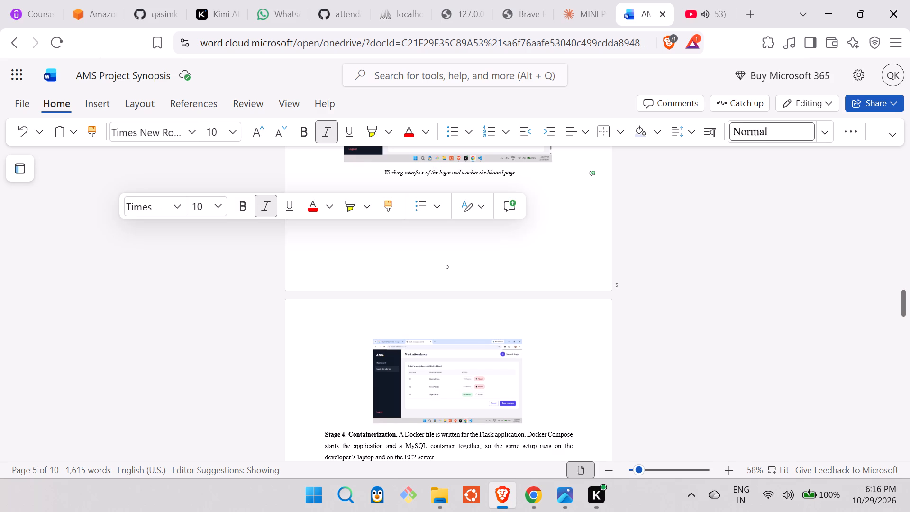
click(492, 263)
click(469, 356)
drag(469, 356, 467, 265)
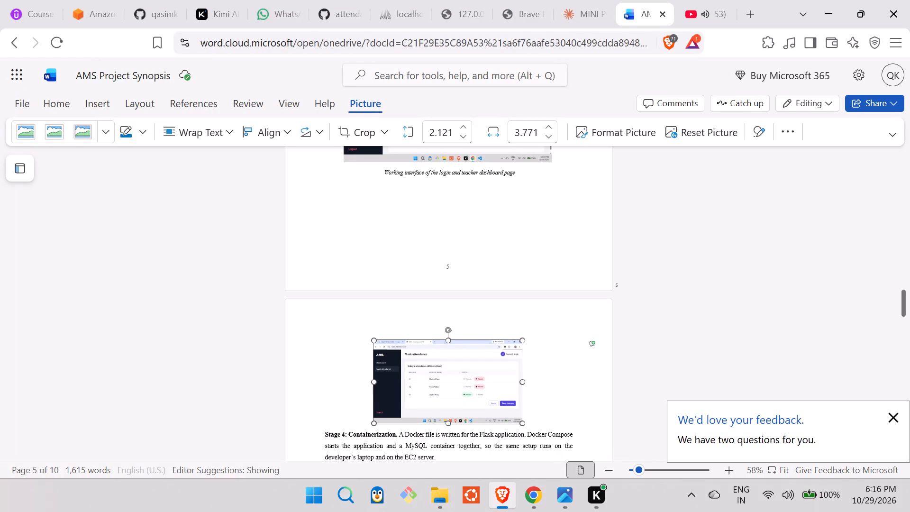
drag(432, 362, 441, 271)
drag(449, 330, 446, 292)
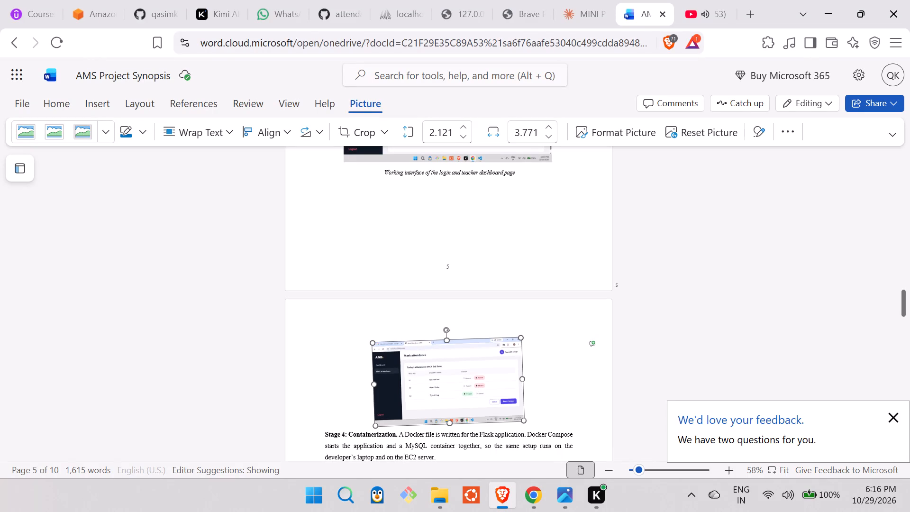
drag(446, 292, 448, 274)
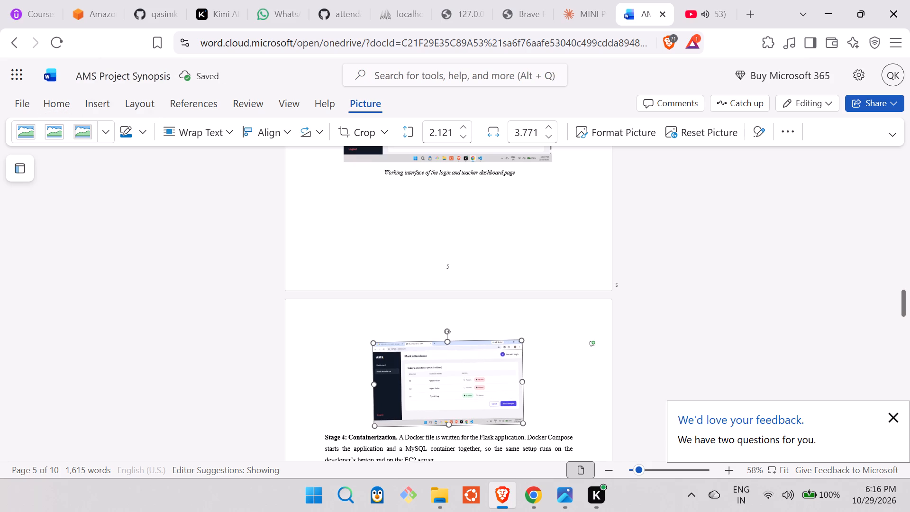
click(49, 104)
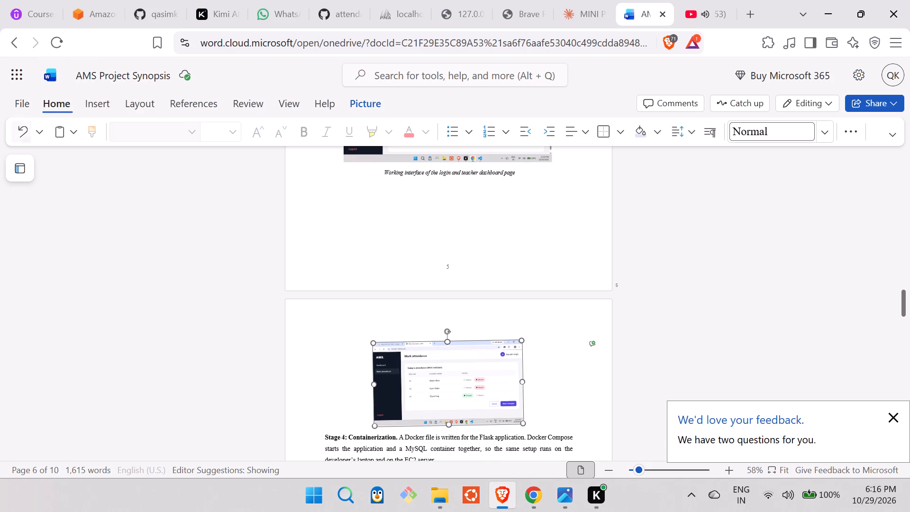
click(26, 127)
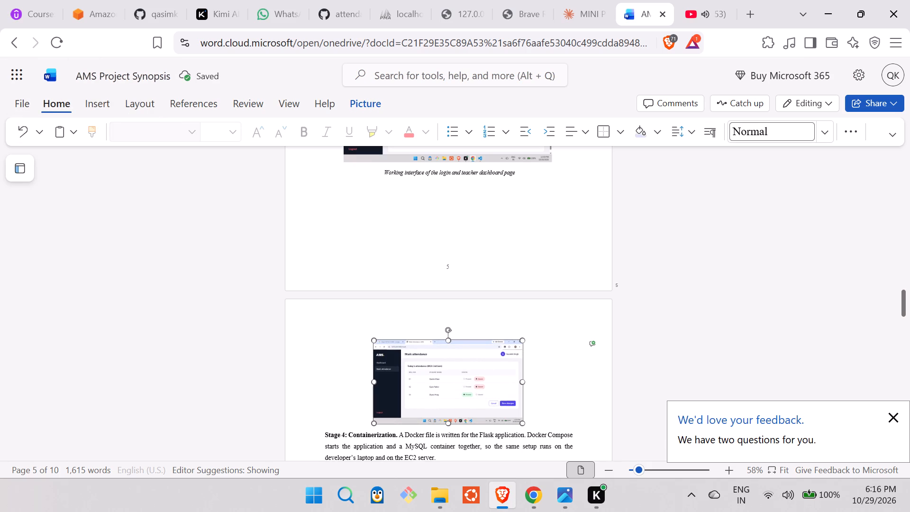
scroll(114, 199, up, 2)
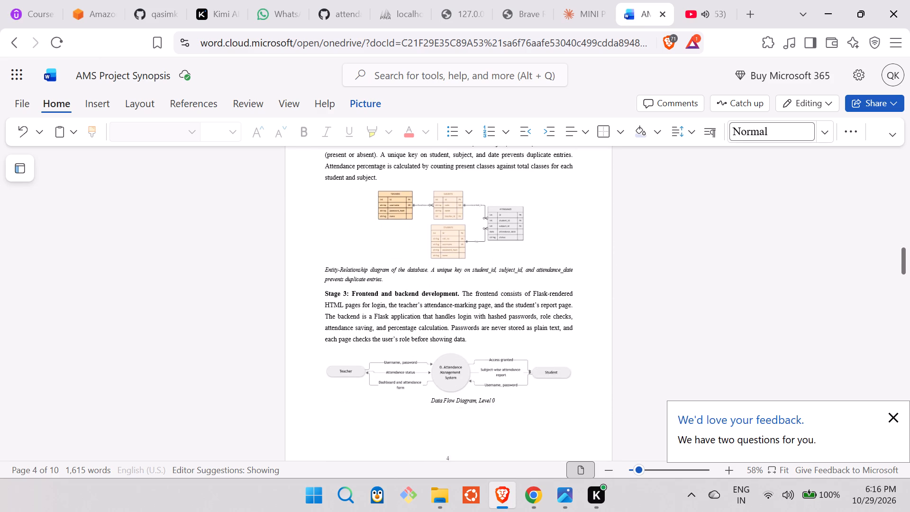
scroll(114, 199, down, 6)
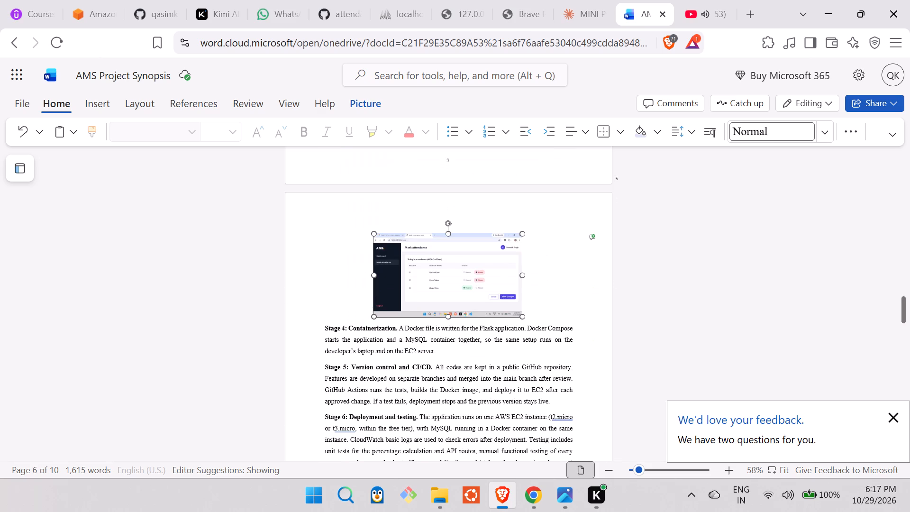
Set the height of the Application Deployment Pipeline diagram above Project timeline to 2.595 inches.
scroll(114, 199, down, 3)
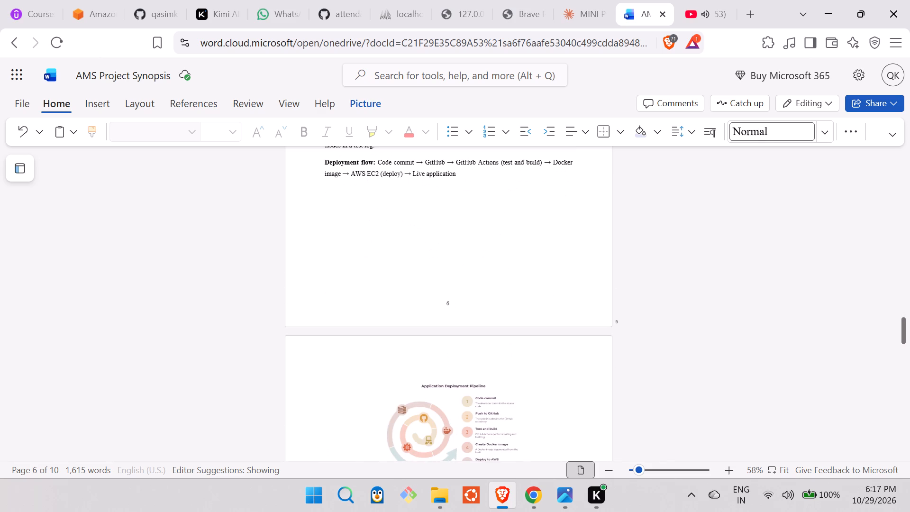
scroll(114, 199, down, 2)
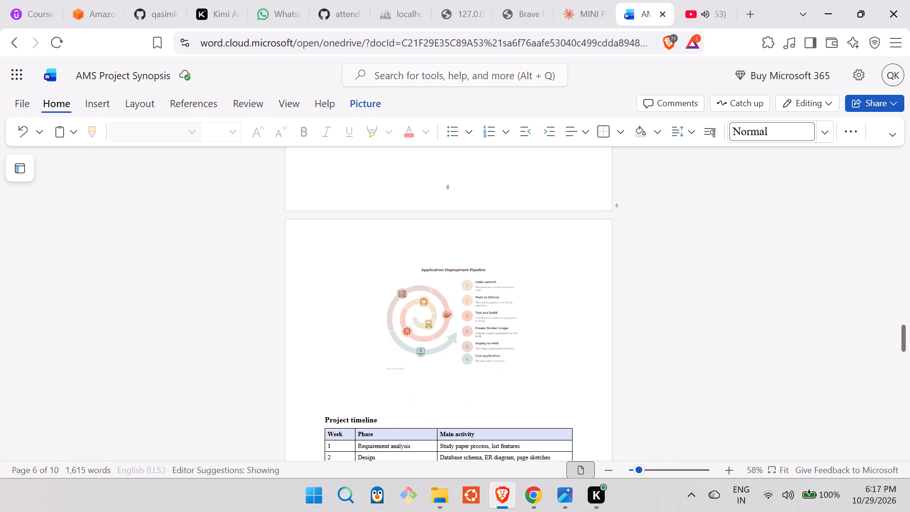
click(446, 300)
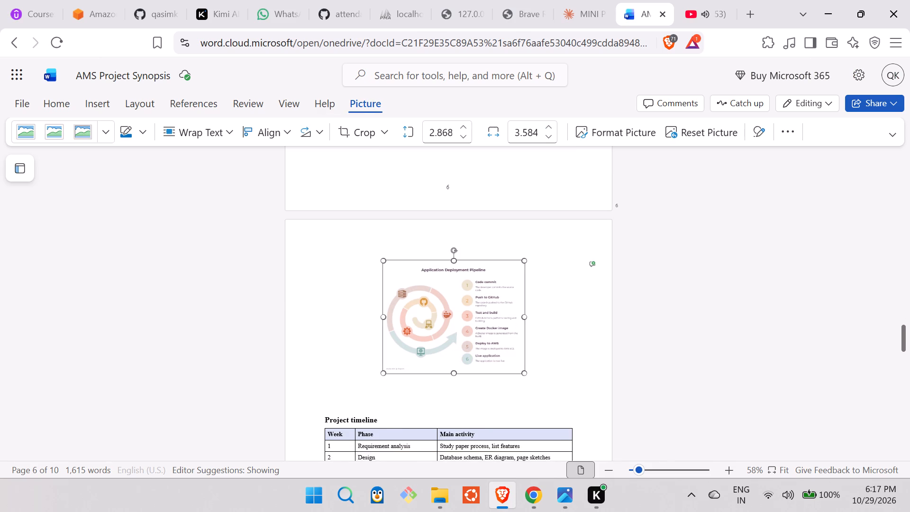
click(451, 134)
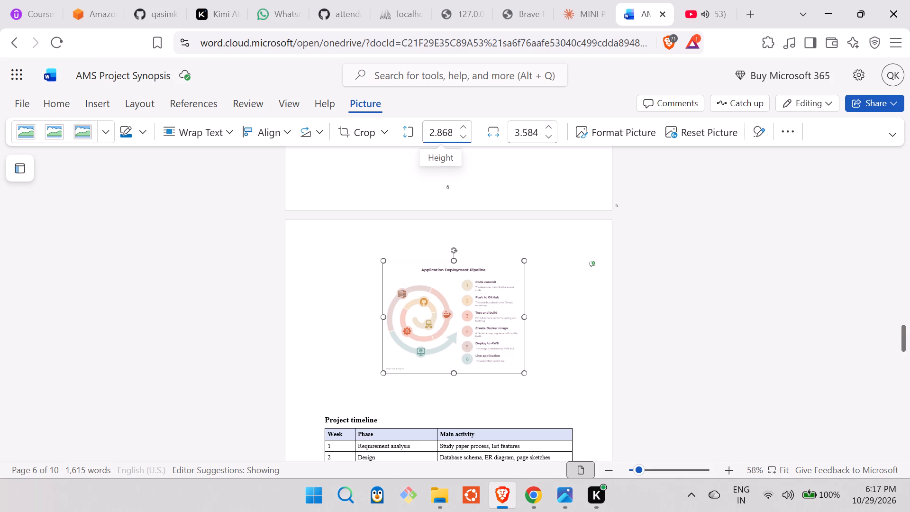
key(BackSpace)
key(BackSpace)
key(BackSpace)
text(595)
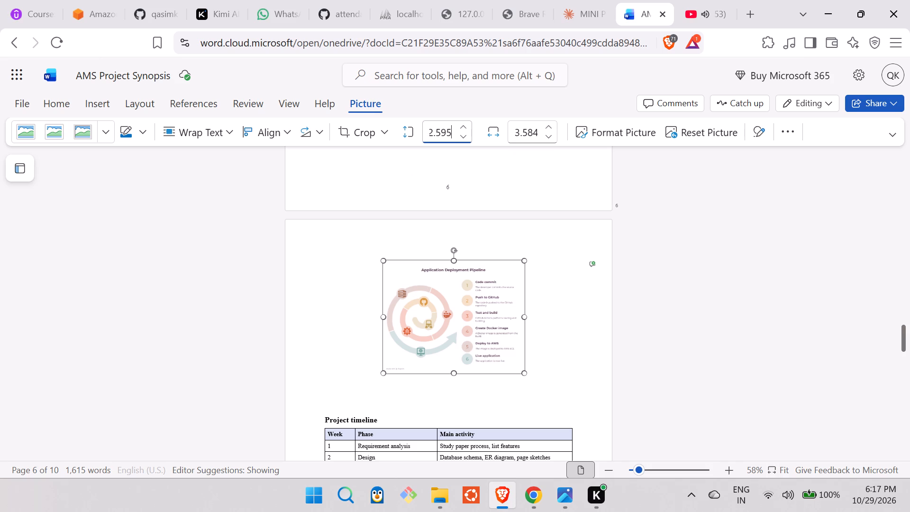
click(590, 238)
click(423, 341)
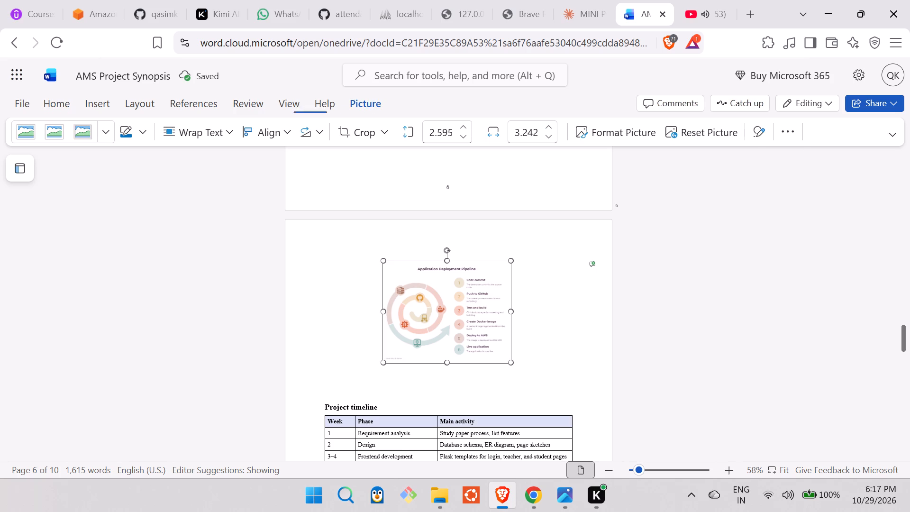
Delete the empty line between the Deployment flow paragraph and the deployment pipeline diagram.
click(376, 247)
scroll(376, 247, up, 1)
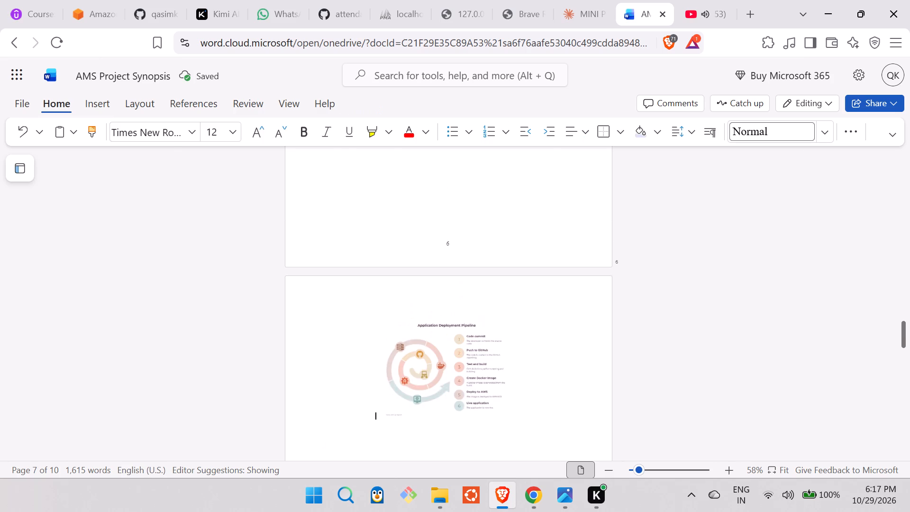
scroll(376, 247, up, 1)
click(376, 247)
click(376, 247)
key(BackSpace)
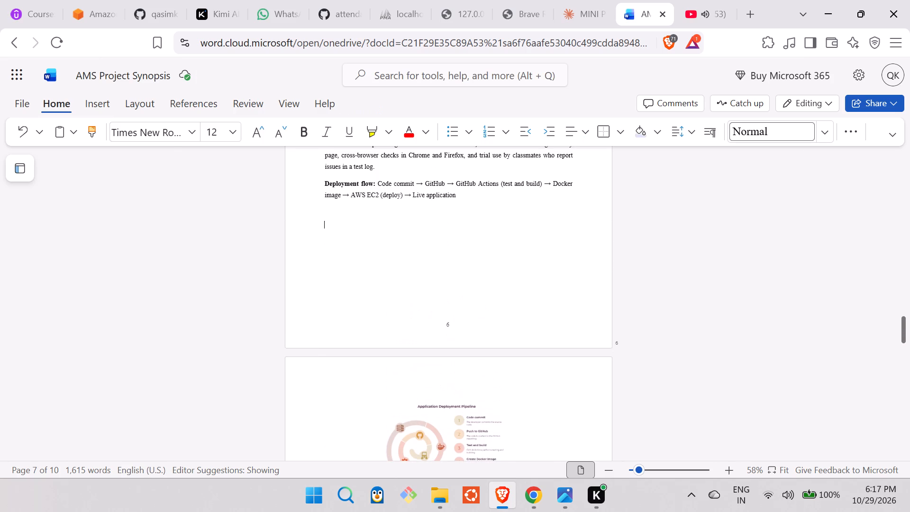
key(BackSpace)
key(BackSpace)
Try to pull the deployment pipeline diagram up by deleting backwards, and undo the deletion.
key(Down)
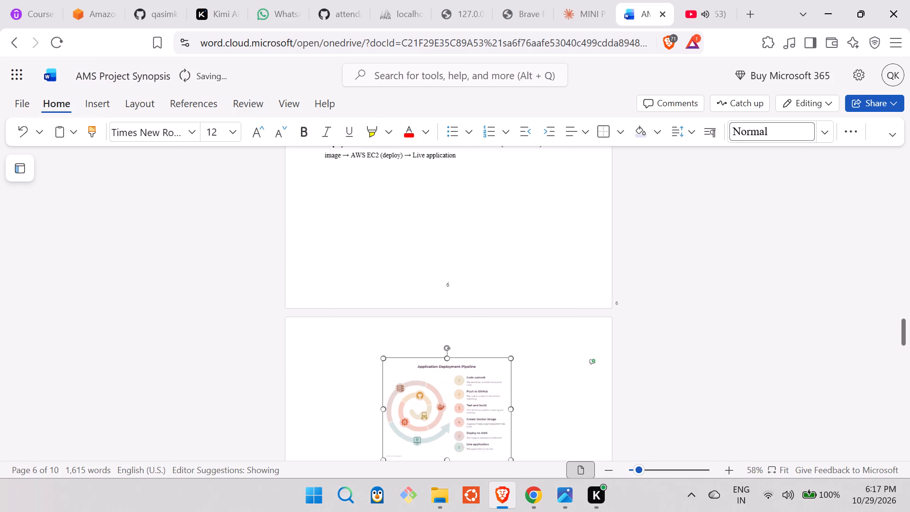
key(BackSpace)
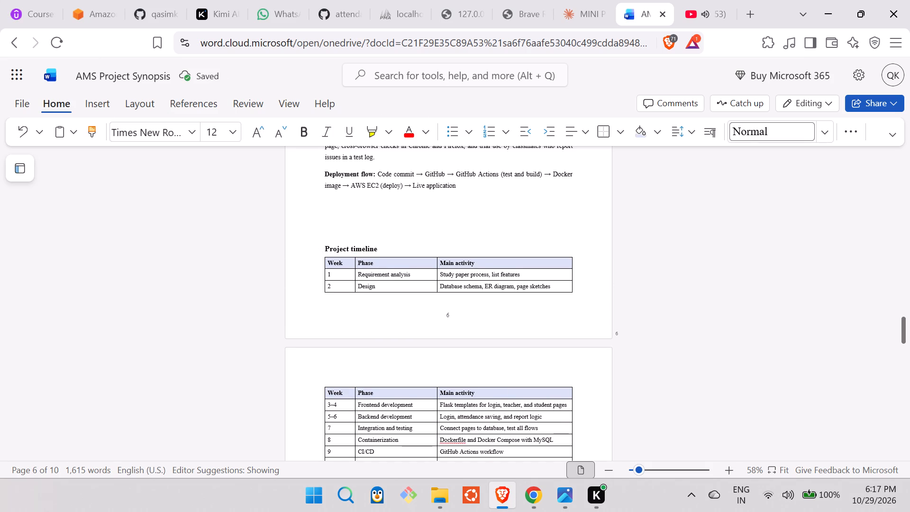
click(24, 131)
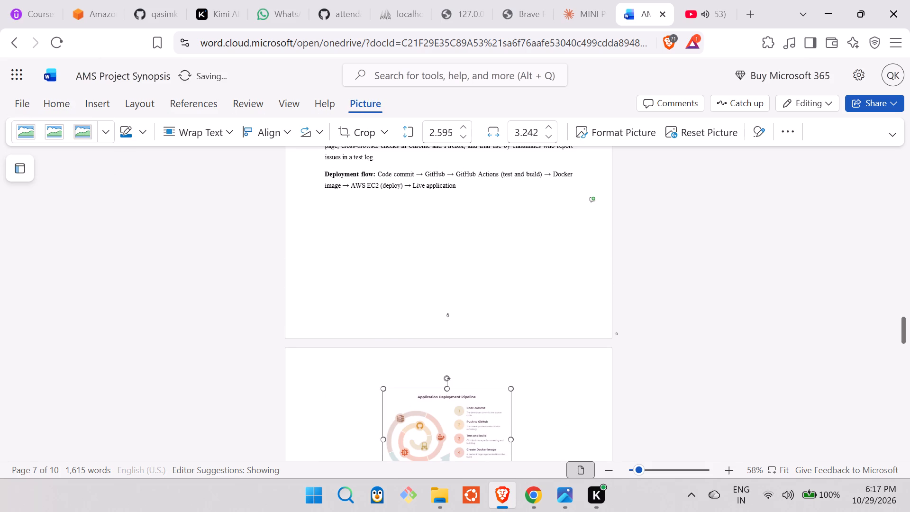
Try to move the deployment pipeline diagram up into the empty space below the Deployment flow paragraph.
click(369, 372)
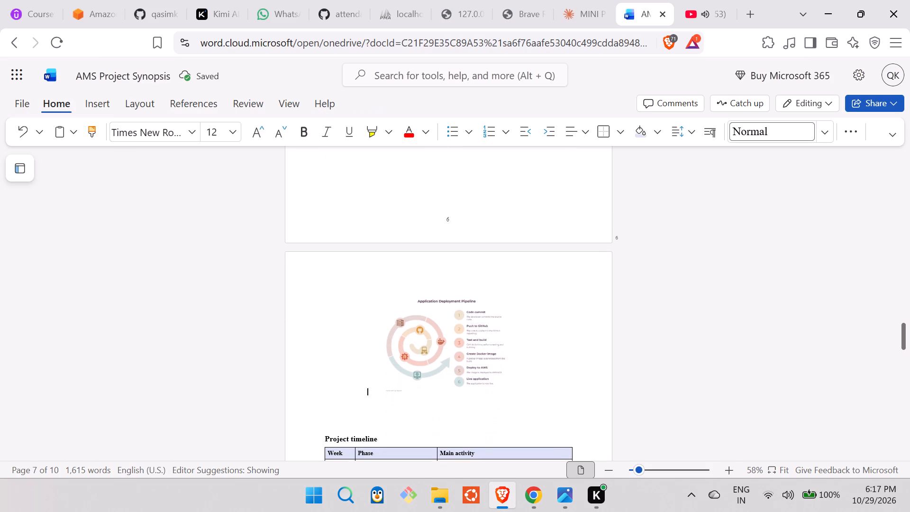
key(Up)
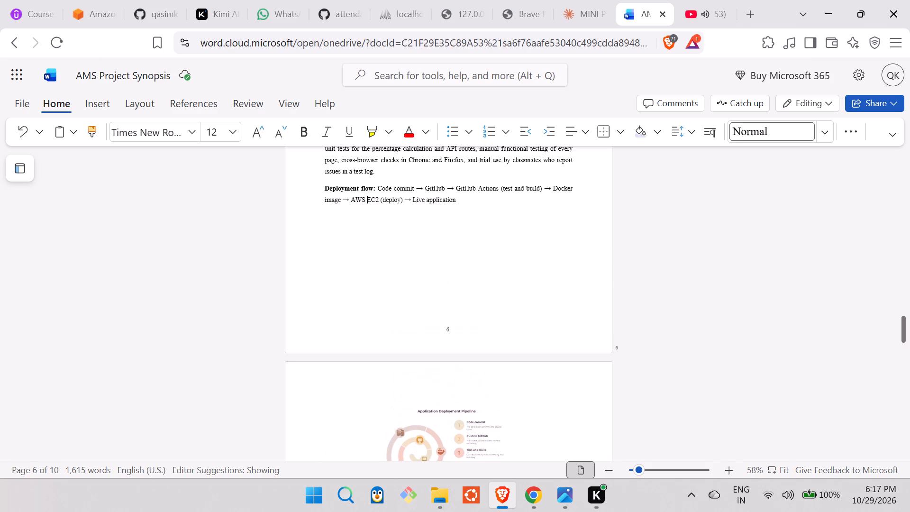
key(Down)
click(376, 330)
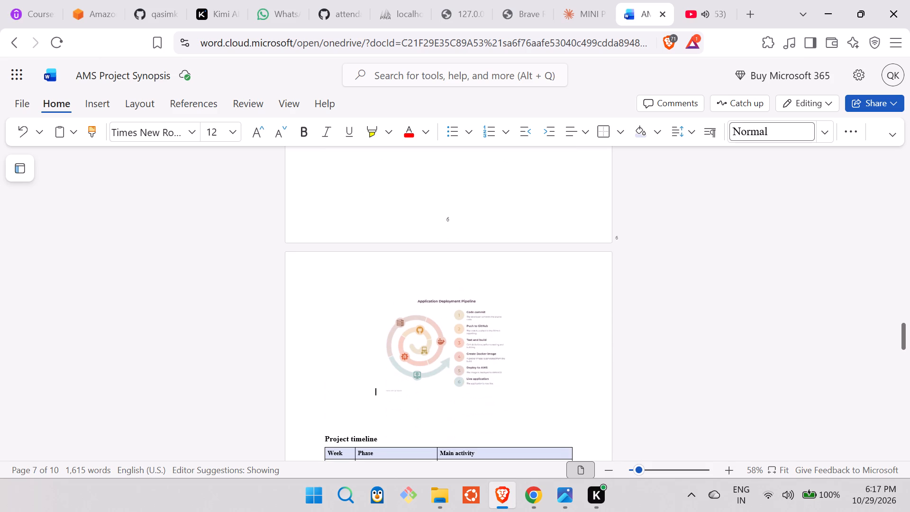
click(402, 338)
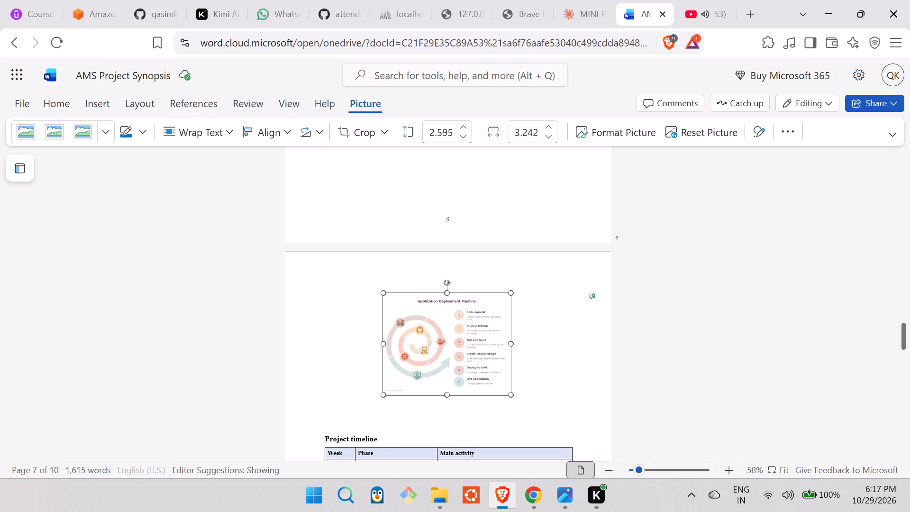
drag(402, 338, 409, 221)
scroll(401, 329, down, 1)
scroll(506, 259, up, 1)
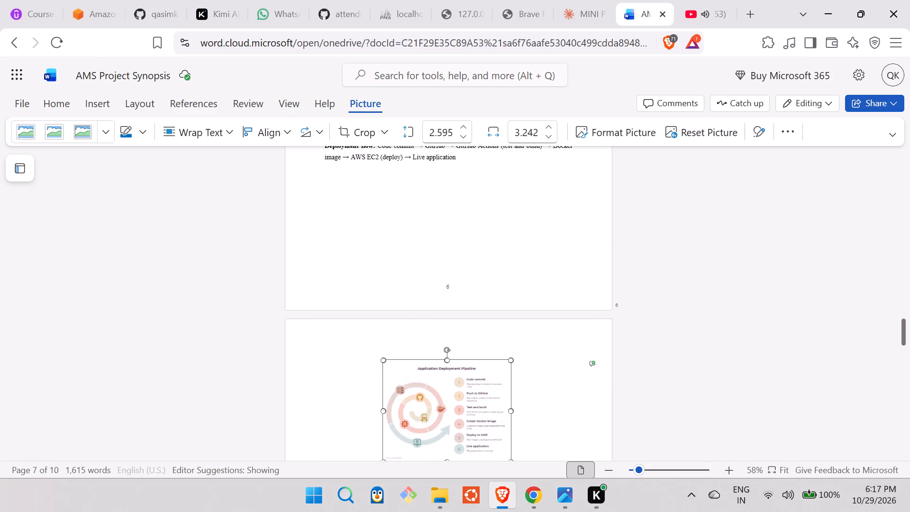
Join the deployment pipeline diagram's paragraph to the end of the Deployment flow paragraph so the diagram sits directly beneath its text.
scroll(454, 345, up, 1)
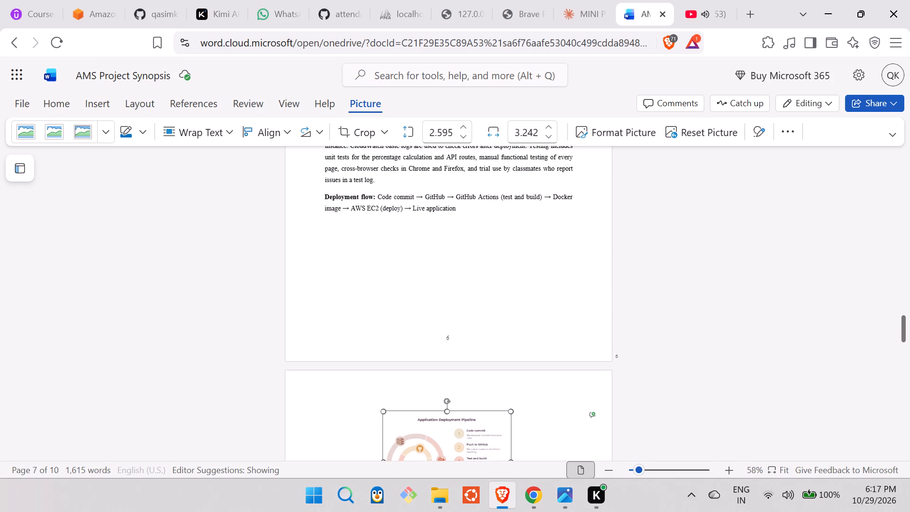
scroll(425, 344, up, 1)
click(446, 312)
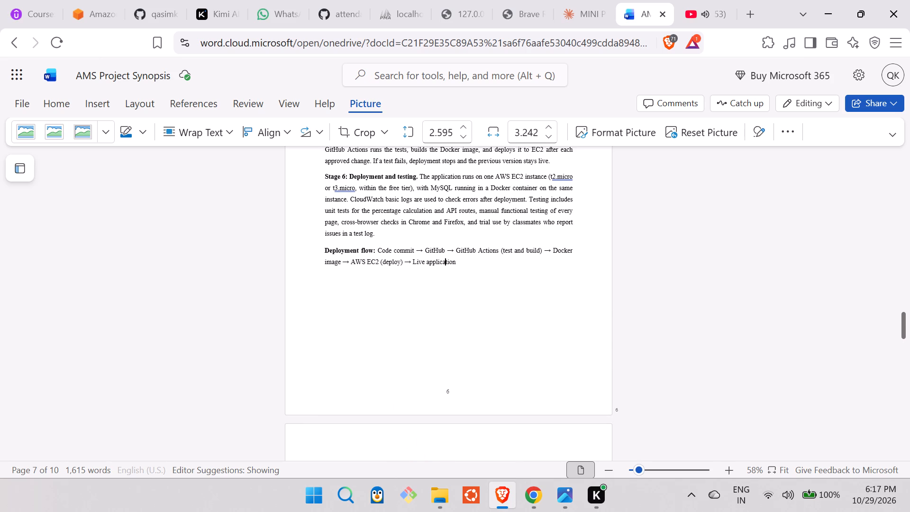
key(Right)
key(Right)
key(Right)
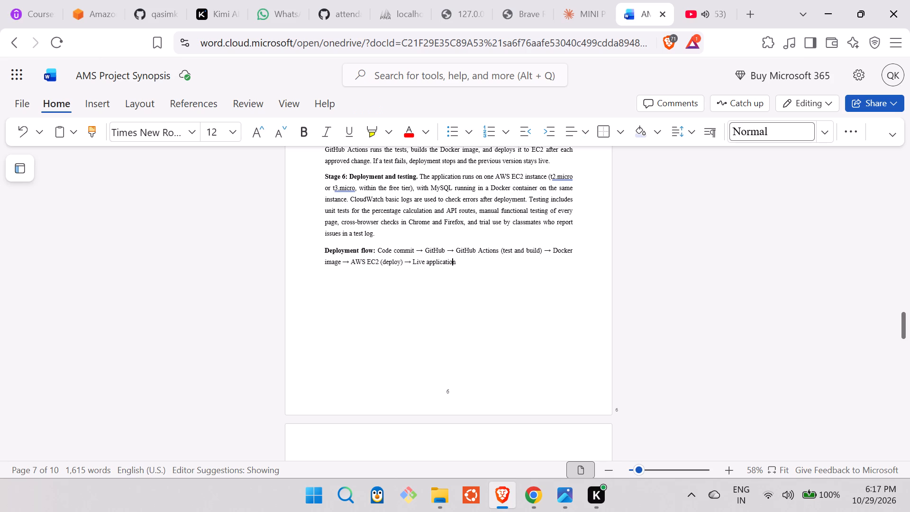
key(Right)
key(Right)
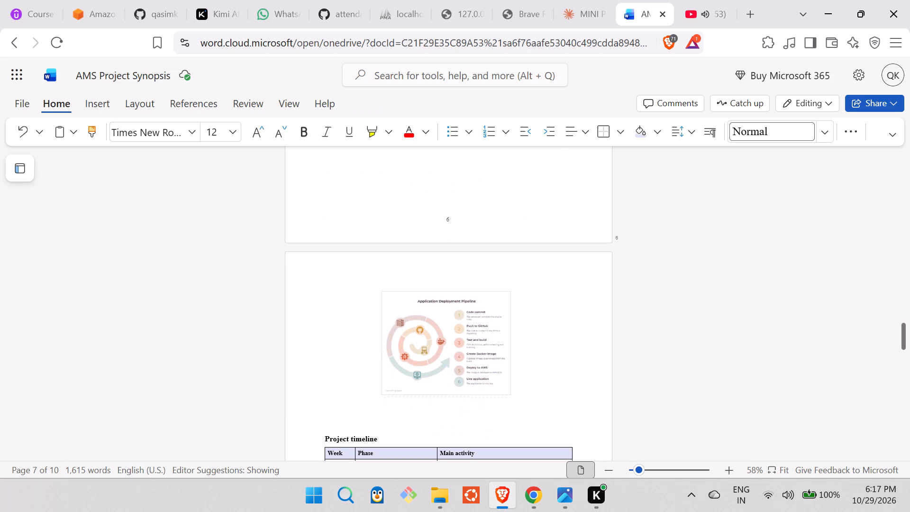
key(BackSpace)
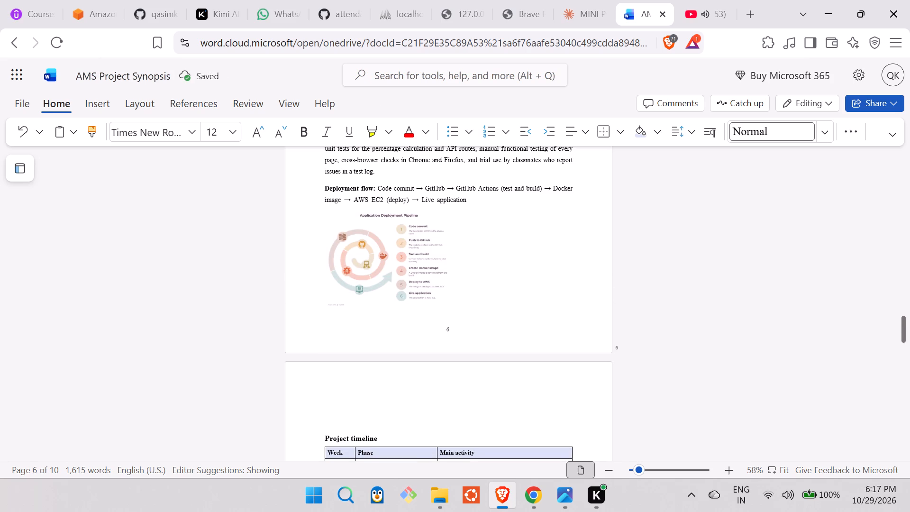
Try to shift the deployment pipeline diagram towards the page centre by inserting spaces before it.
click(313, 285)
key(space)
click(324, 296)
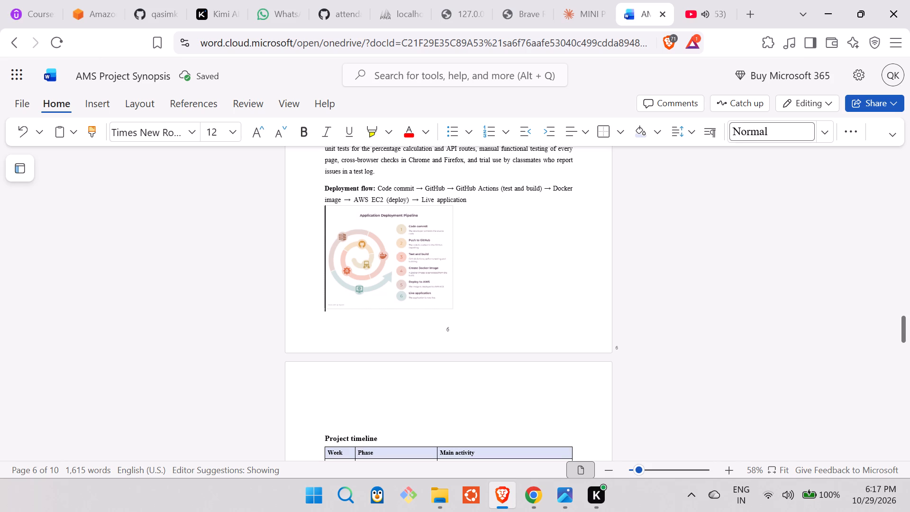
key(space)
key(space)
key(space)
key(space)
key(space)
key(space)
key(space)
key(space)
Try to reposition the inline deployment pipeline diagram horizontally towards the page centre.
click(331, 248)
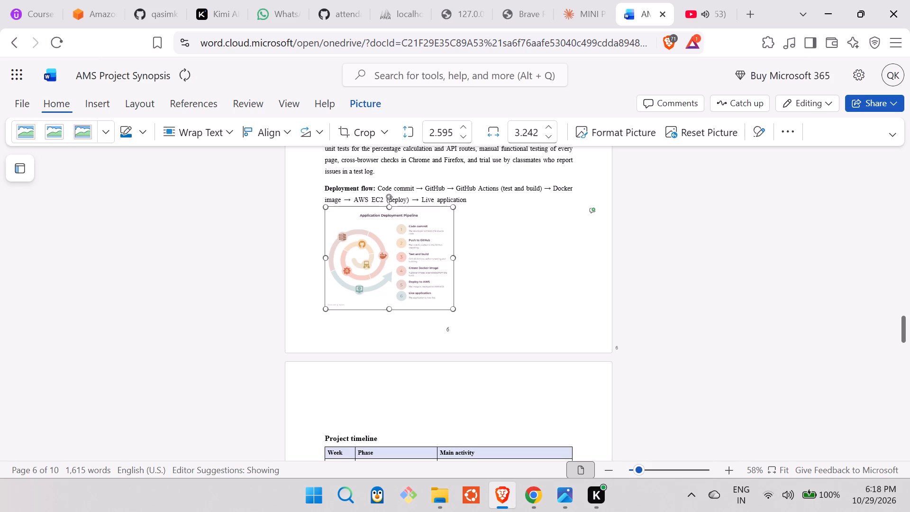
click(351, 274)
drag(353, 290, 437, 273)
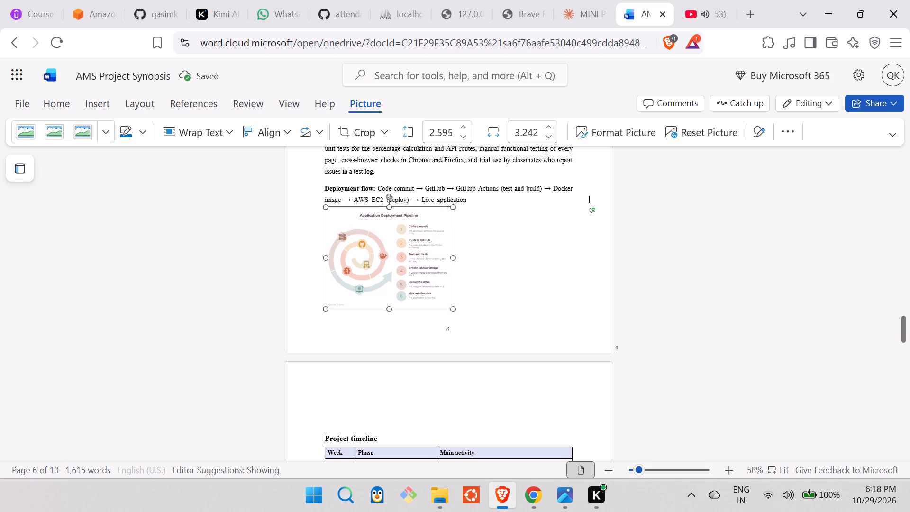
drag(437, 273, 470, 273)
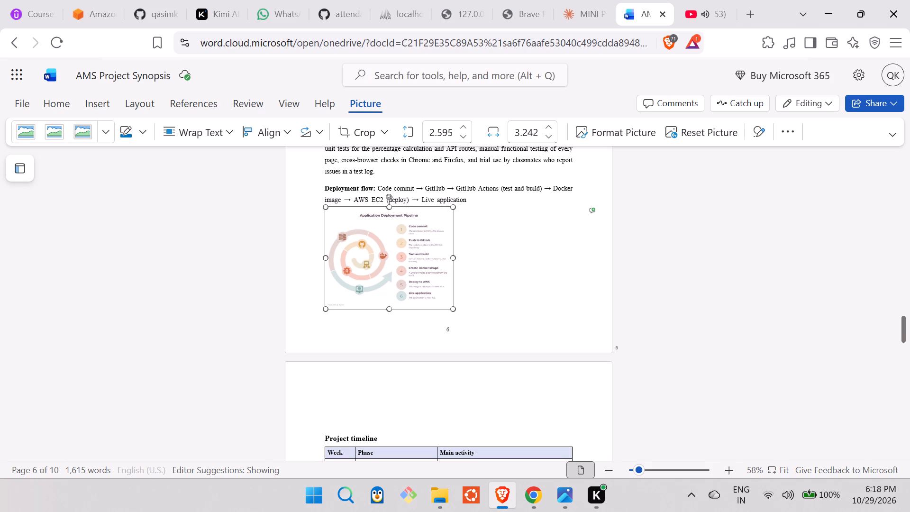
Set the deployment pipeline diagram's text wrapping to Behind Text.
click(196, 133)
click(211, 242)
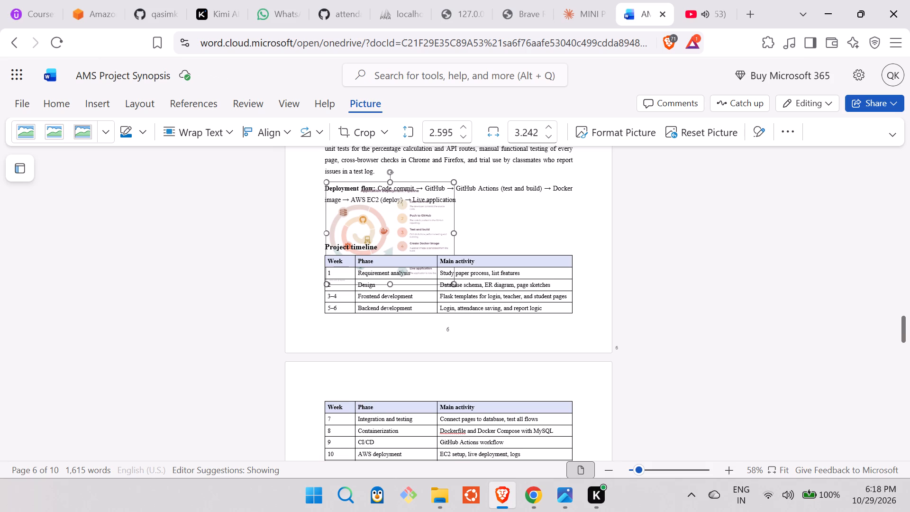
Move the deployment pipeline diagram to the gap between Deployment flow and Project timeline, reducing its height to 2.002 inches.
drag(385, 185, 423, 296)
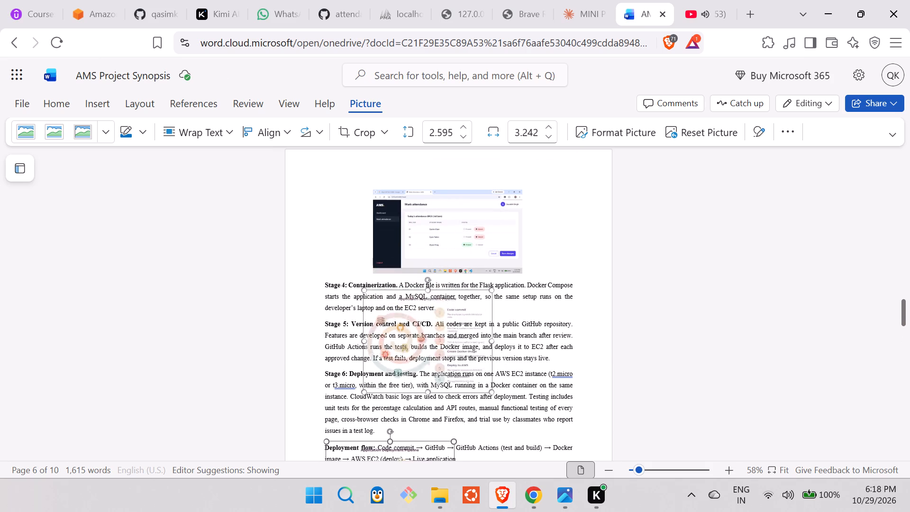
drag(423, 296, 437, 379)
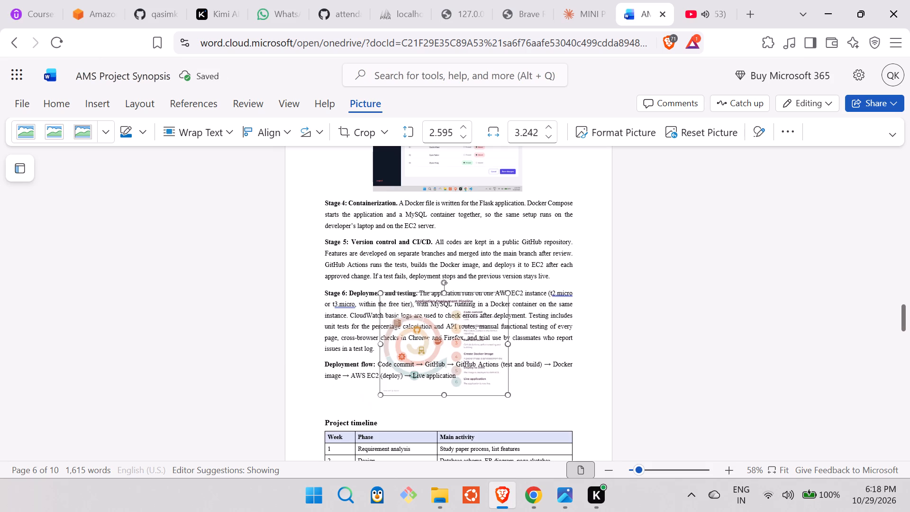
drag(442, 294, 449, 310)
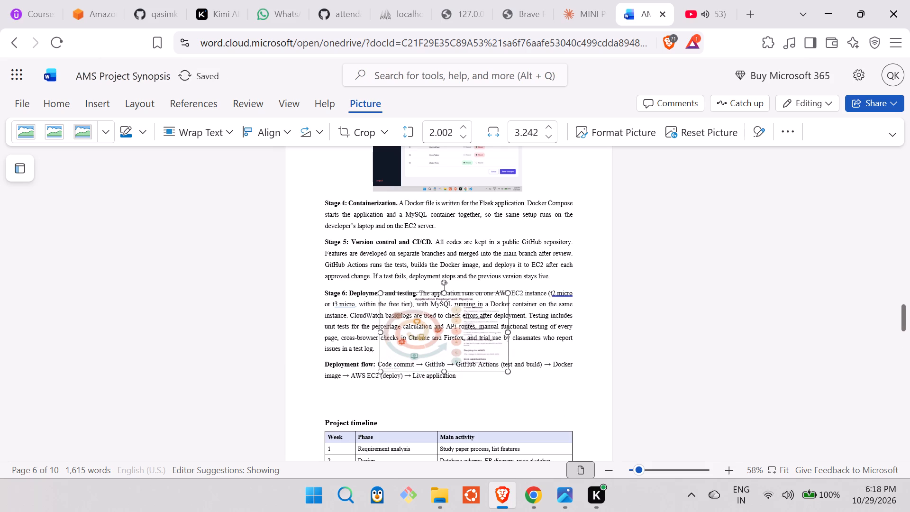
drag(445, 310, 442, 387)
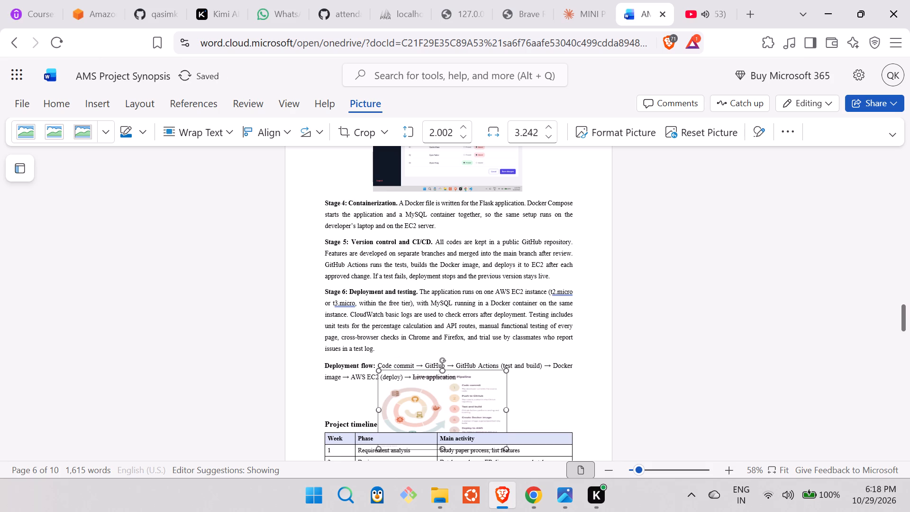
drag(442, 389, 440, 405)
click(348, 402)
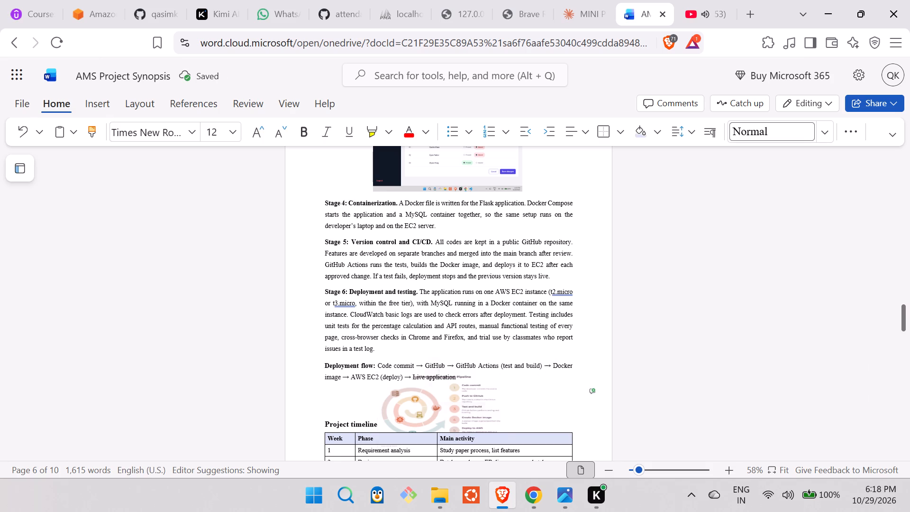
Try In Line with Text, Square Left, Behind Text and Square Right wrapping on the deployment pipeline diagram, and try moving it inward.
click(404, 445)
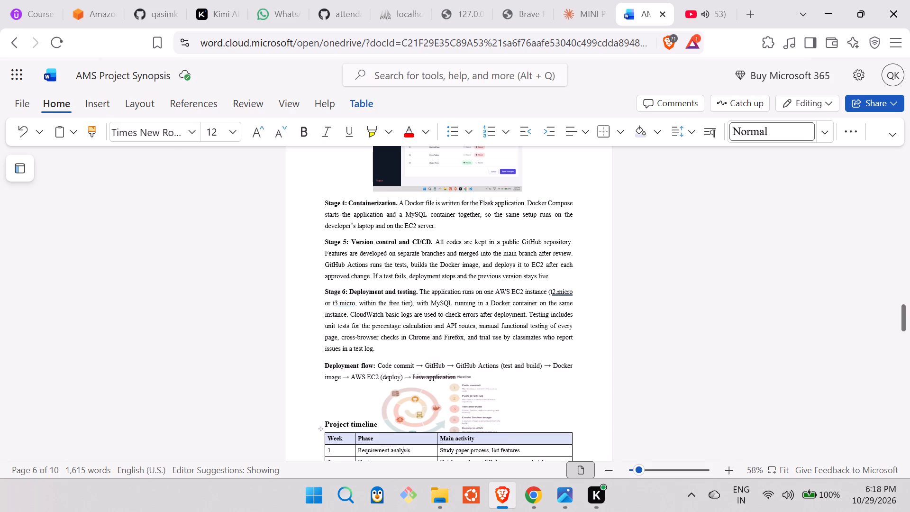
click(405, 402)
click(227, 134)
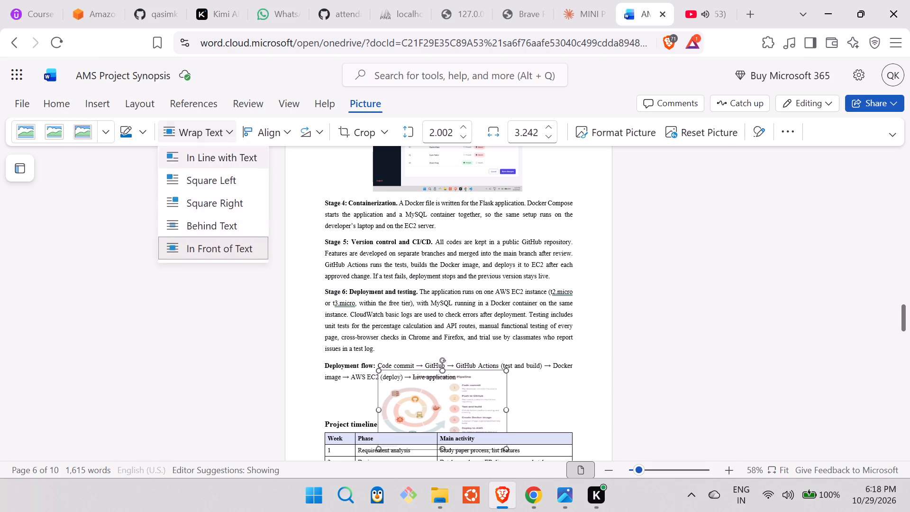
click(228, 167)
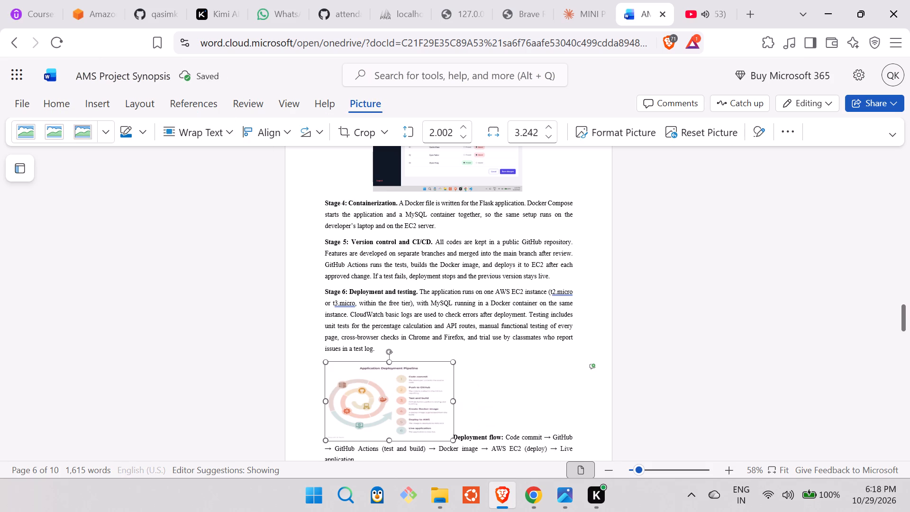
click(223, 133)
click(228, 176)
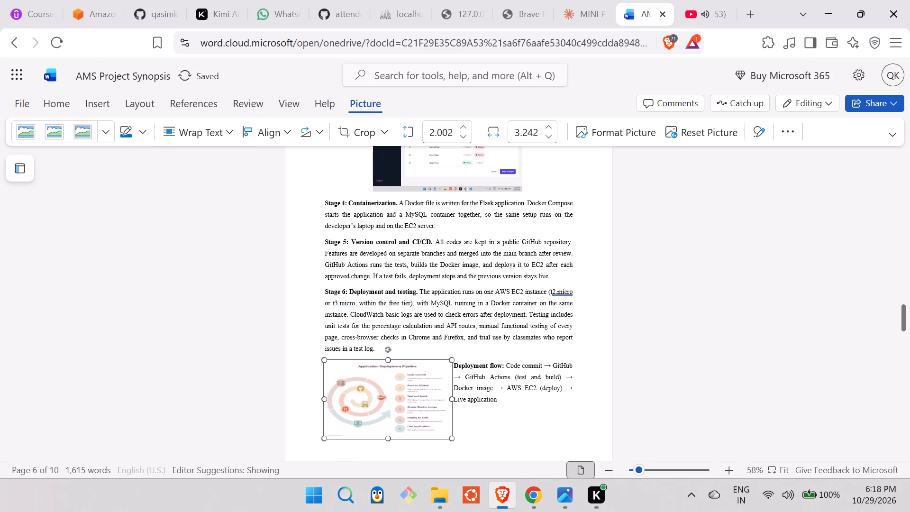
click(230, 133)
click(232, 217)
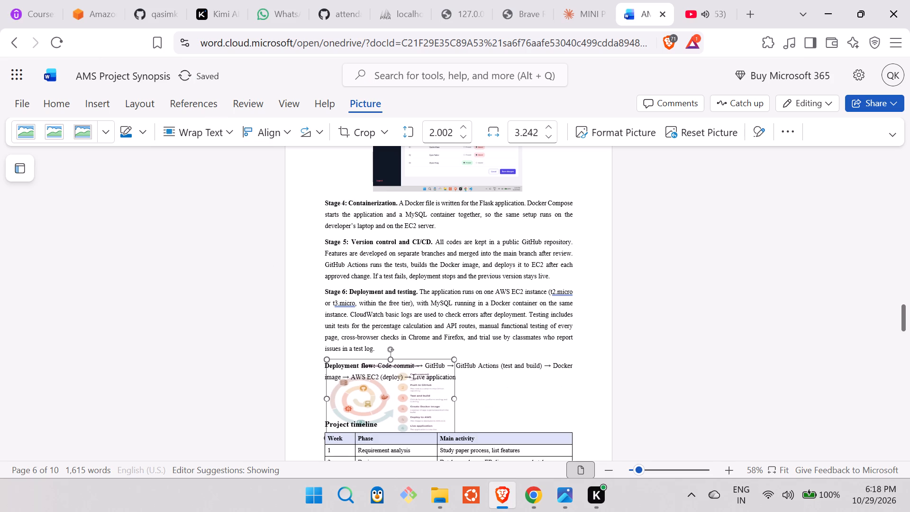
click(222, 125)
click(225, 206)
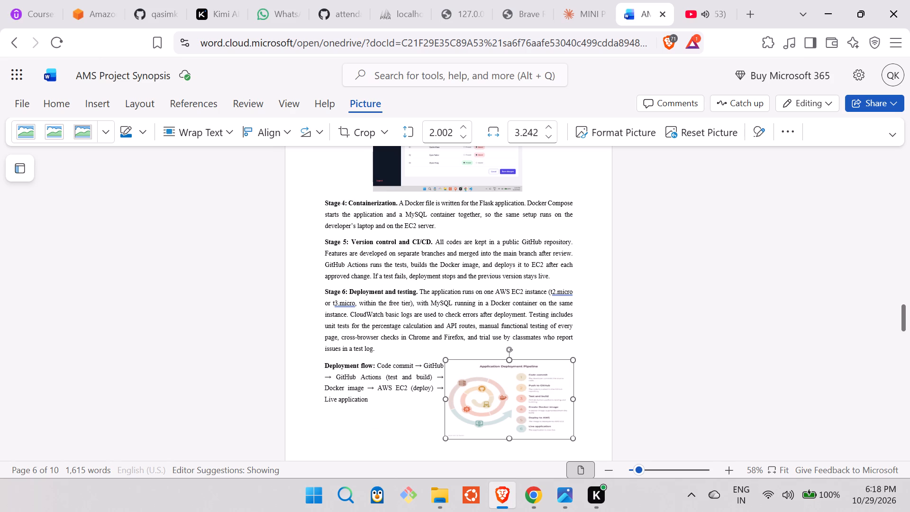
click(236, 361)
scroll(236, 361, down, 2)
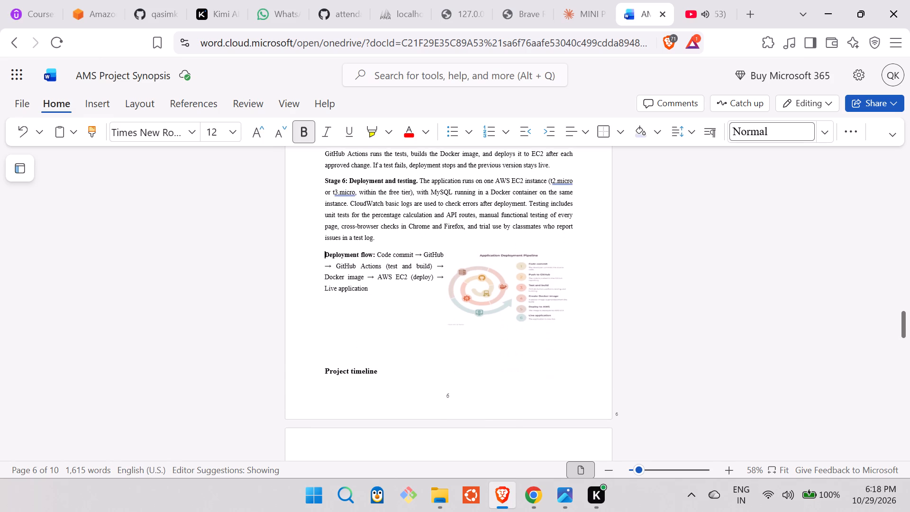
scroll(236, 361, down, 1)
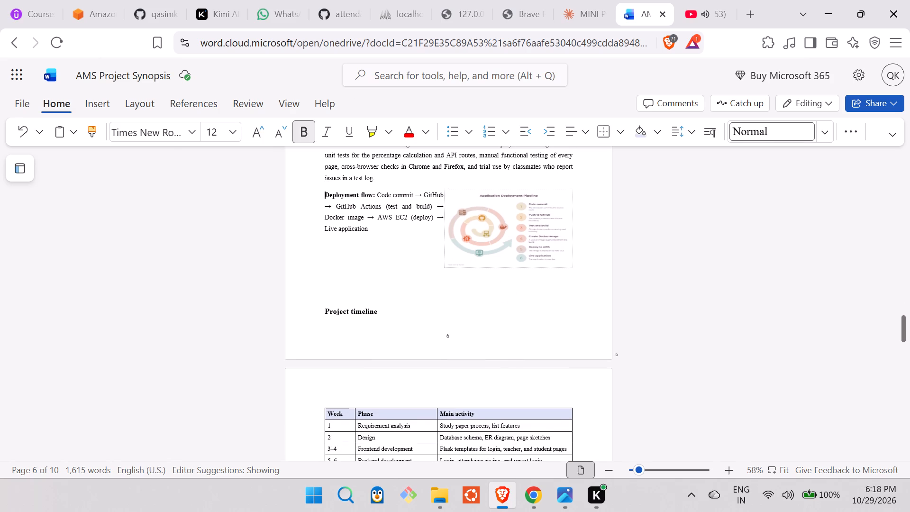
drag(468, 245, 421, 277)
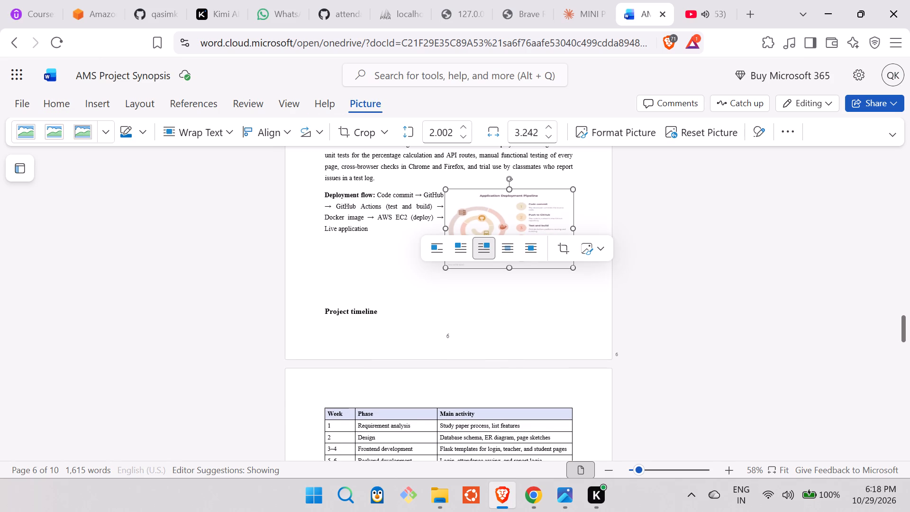
Undo the diagram's wrapping, move and resize changes back to its inline placement below the Deployment flow text.
click(26, 105)
click(55, 101)
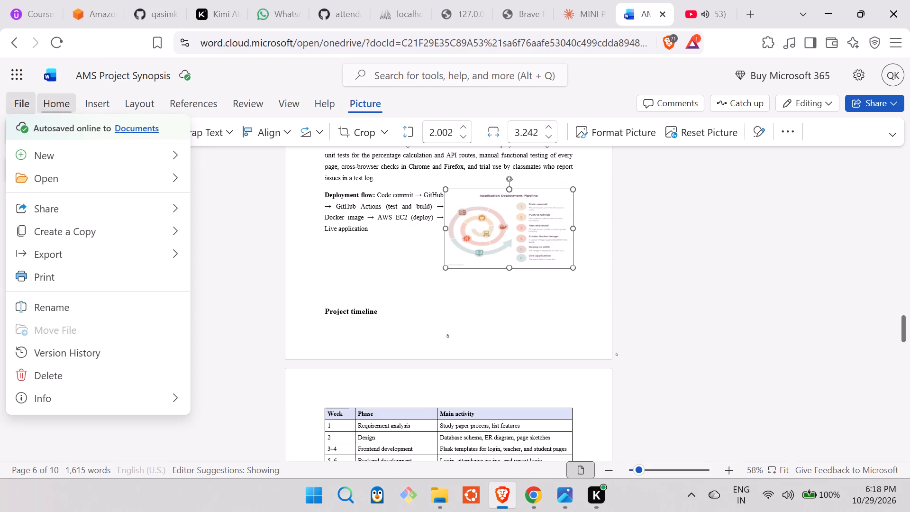
click(27, 130)
double_click(27, 130)
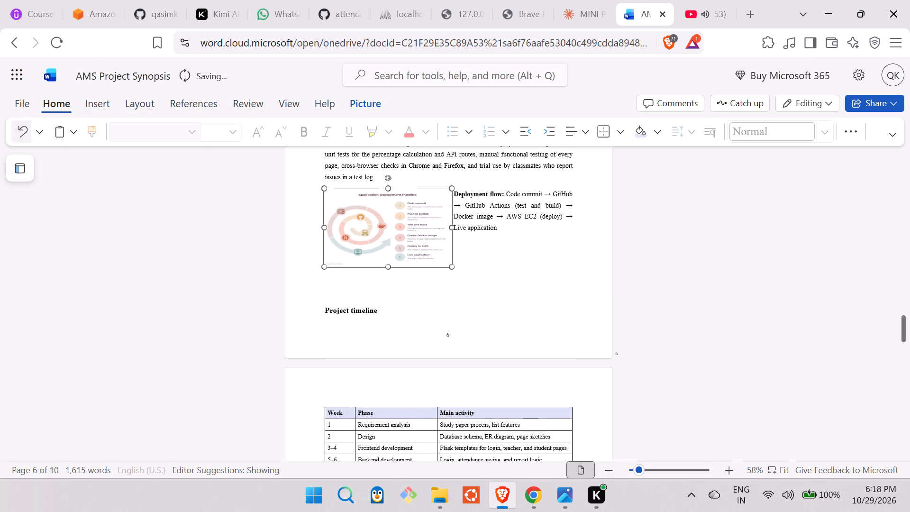
click(27, 130)
click(27, 130)
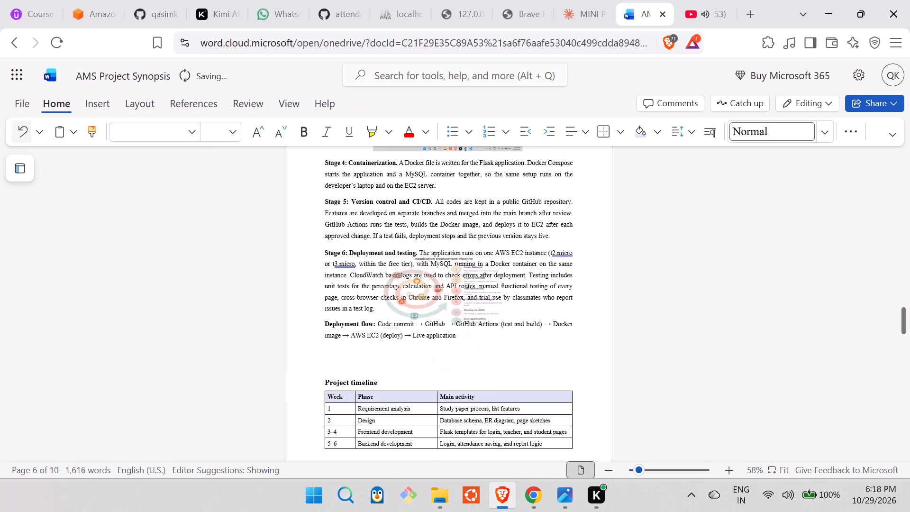
click(27, 130)
click(27, 130)
click(27, 130)
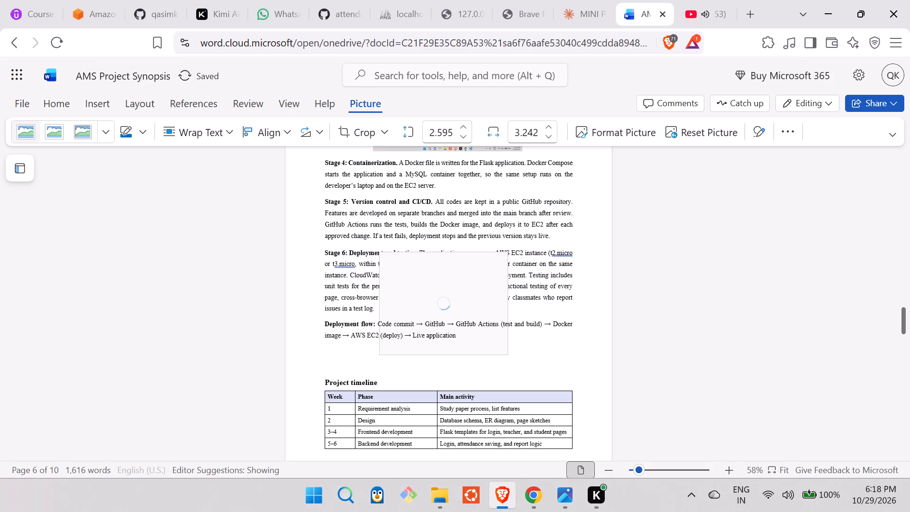
click(55, 100)
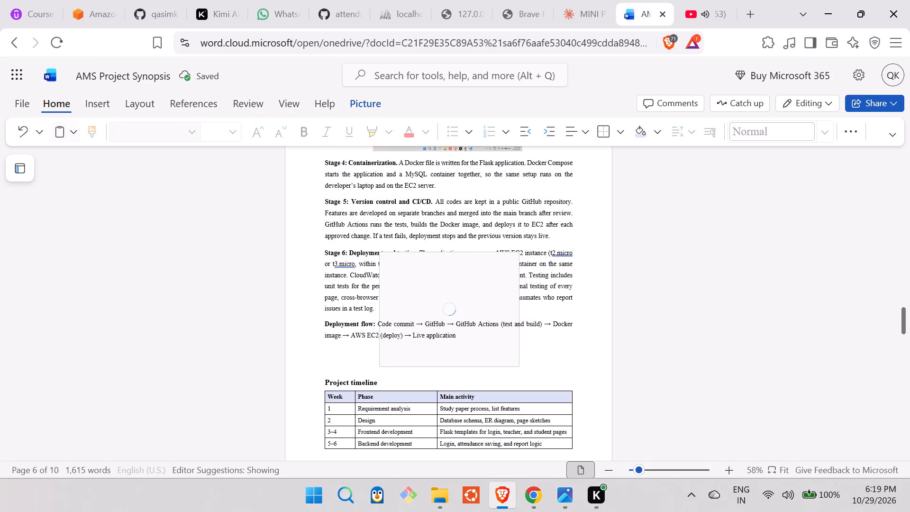
click(23, 129)
click(23, 129)
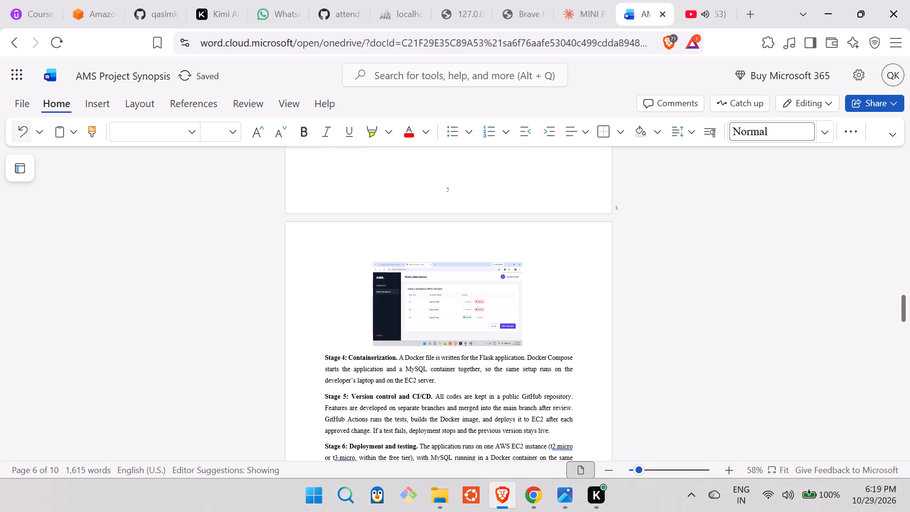
scroll(99, 211, up, 2)
scroll(99, 211, down, 4)
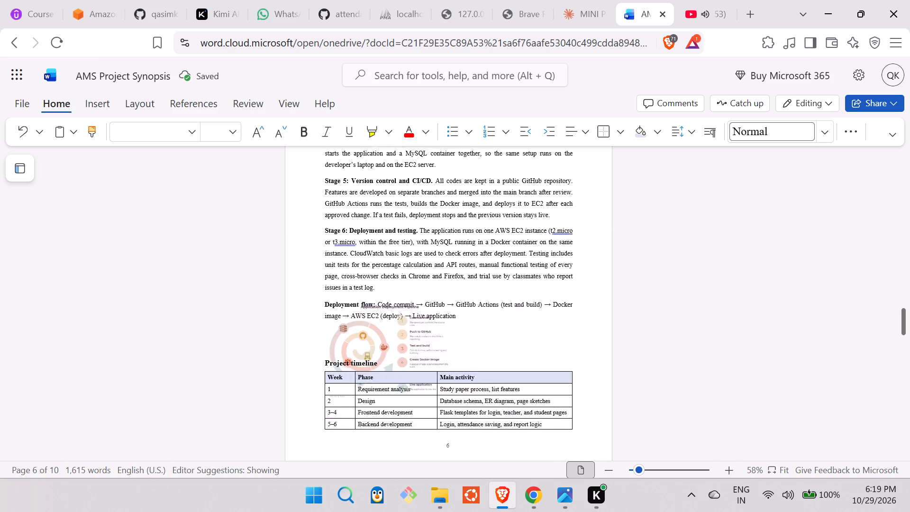
scroll(99, 211, down, 1)
click(20, 137)
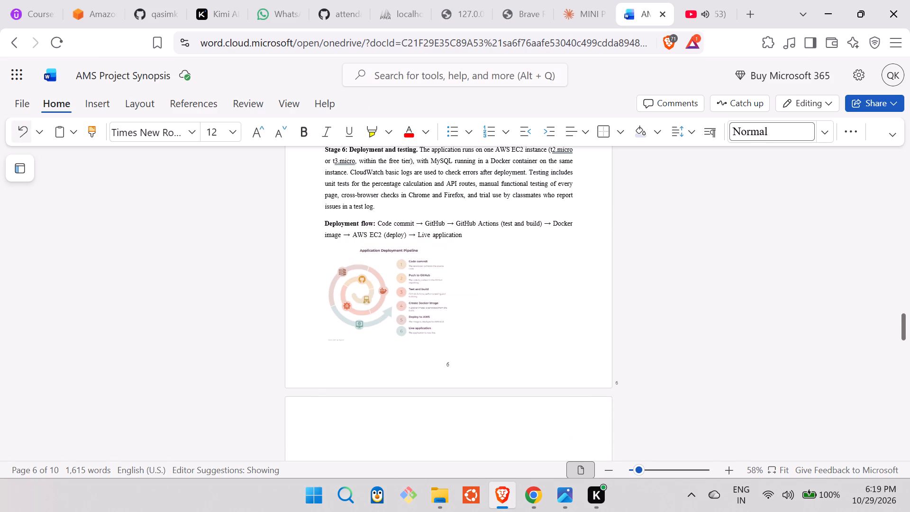
click(20, 137)
click(20, 137)
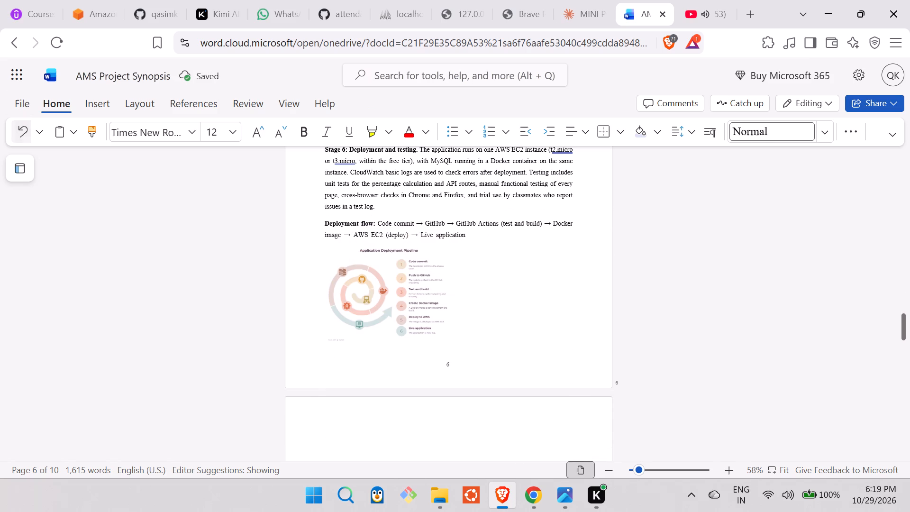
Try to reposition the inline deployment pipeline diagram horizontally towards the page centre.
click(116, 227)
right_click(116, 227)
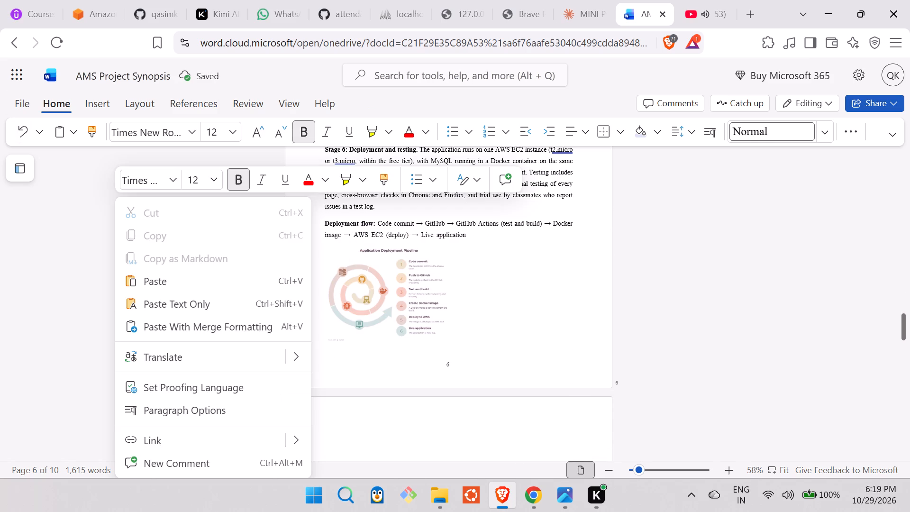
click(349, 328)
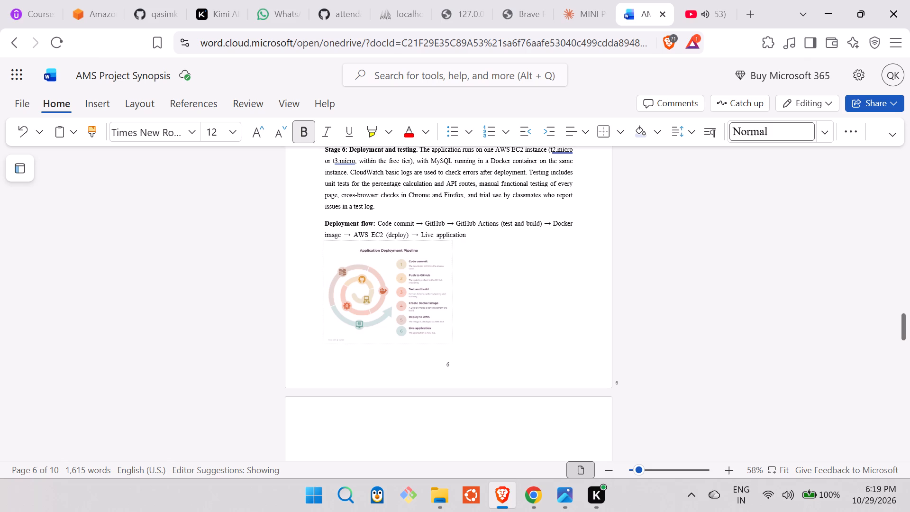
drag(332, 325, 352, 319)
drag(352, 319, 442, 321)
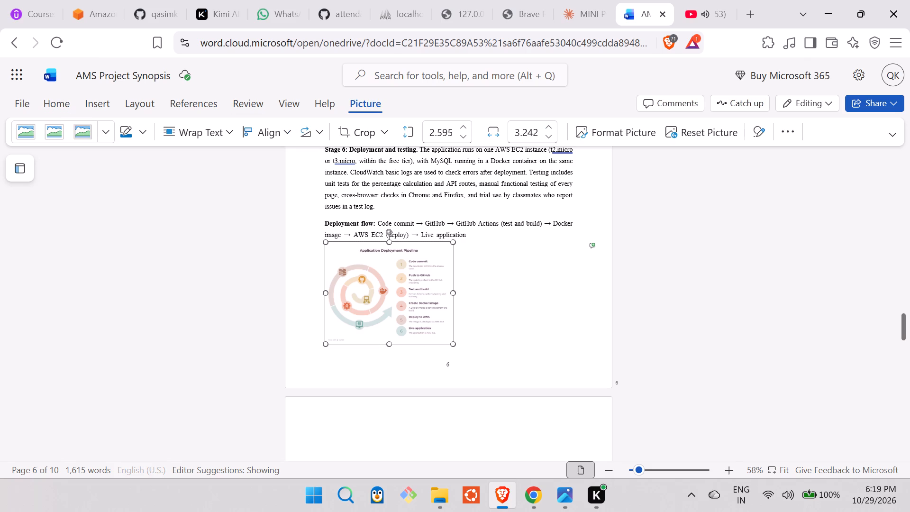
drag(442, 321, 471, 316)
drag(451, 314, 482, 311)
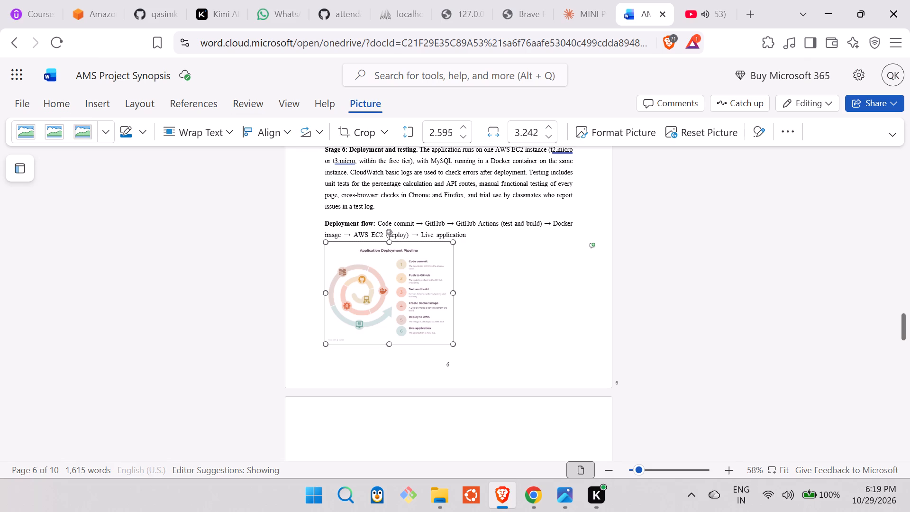
Remove an empty line between the deployment pipeline diagram and the Project timeline heading.
click(477, 312)
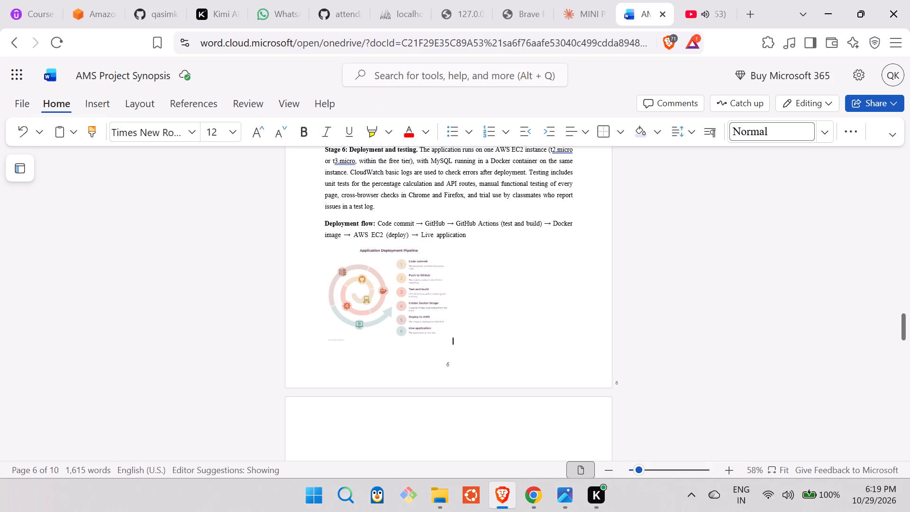
key(Down)
key(BackSpace)
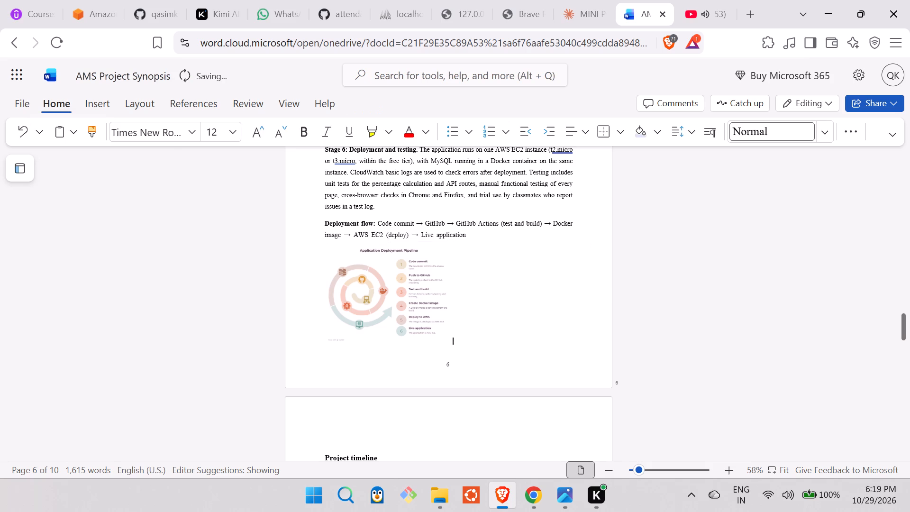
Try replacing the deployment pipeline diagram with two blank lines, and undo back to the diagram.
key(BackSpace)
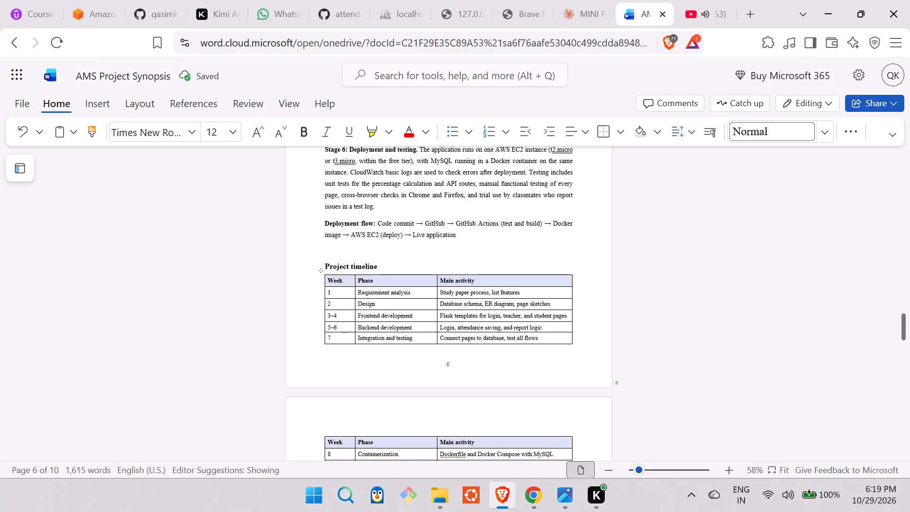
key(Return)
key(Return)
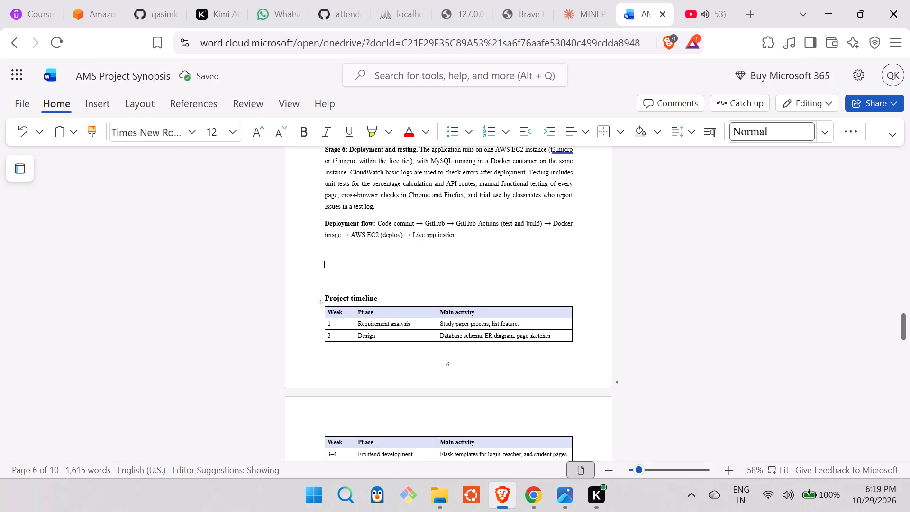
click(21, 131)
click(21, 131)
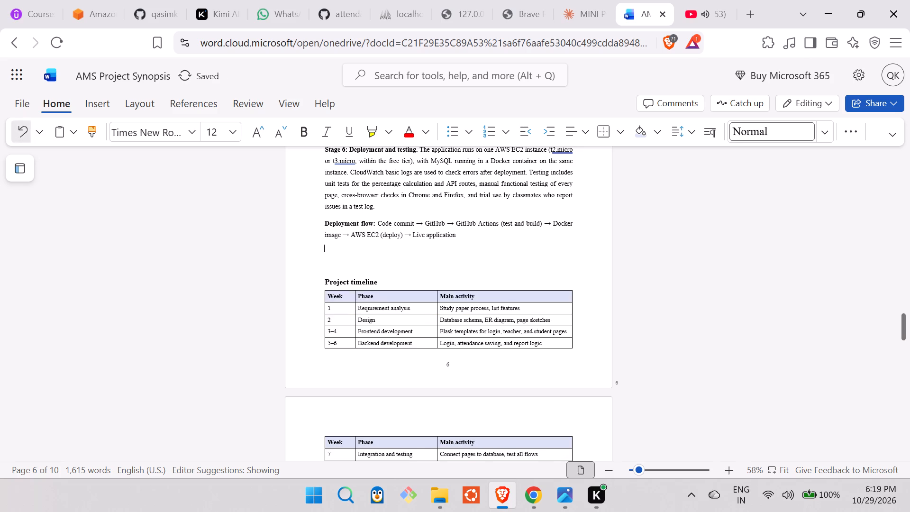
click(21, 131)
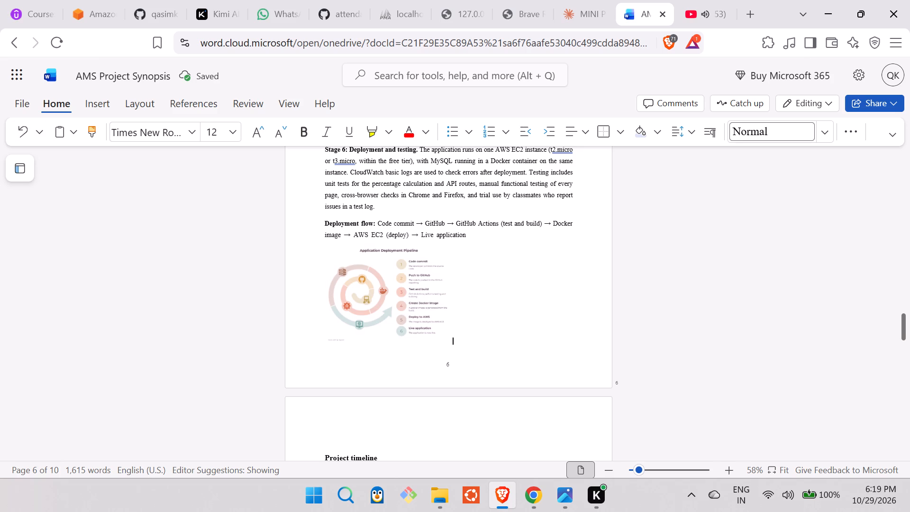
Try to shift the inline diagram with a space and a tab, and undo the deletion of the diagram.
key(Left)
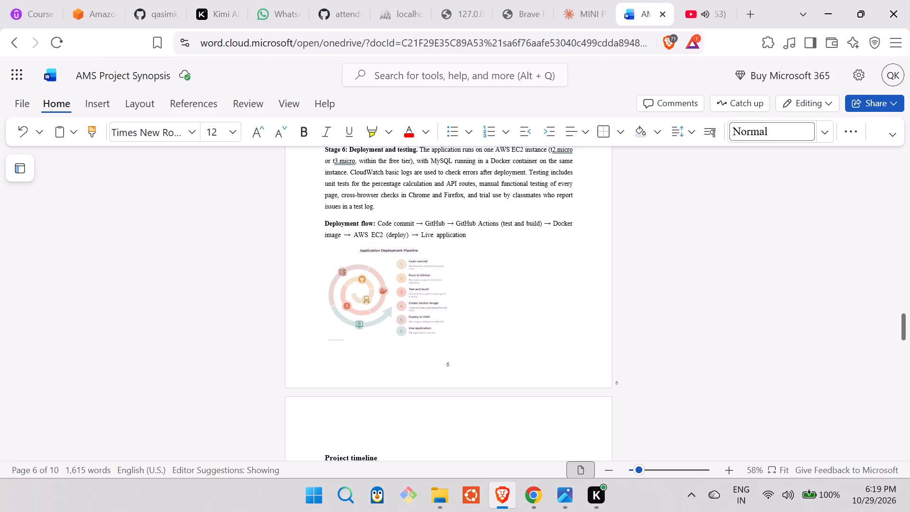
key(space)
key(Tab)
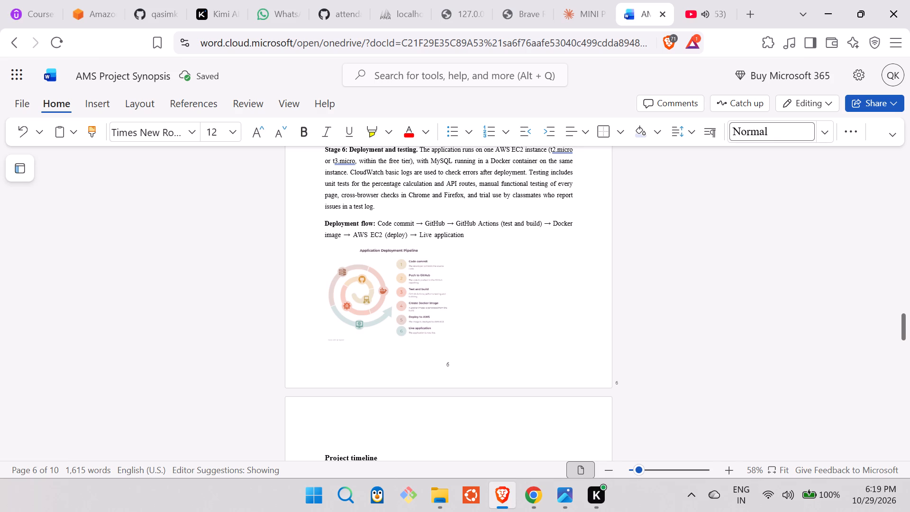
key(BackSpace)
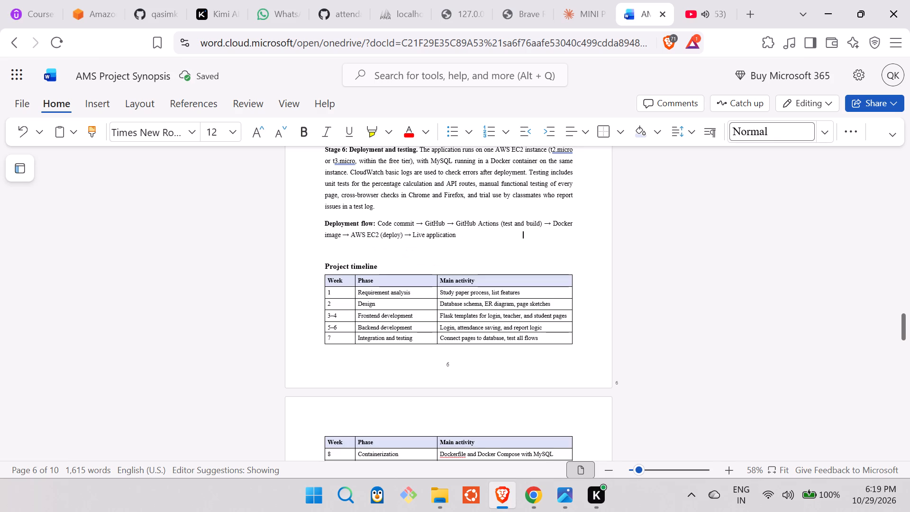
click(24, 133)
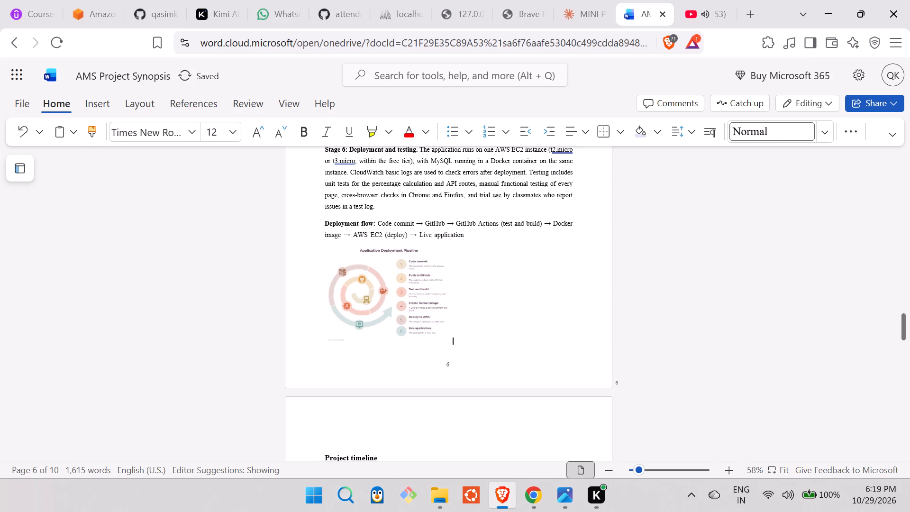
Delete the empty line above the Project timeline heading and the deployment pipeline diagram before it.
click(323, 439)
key(BackSpace)
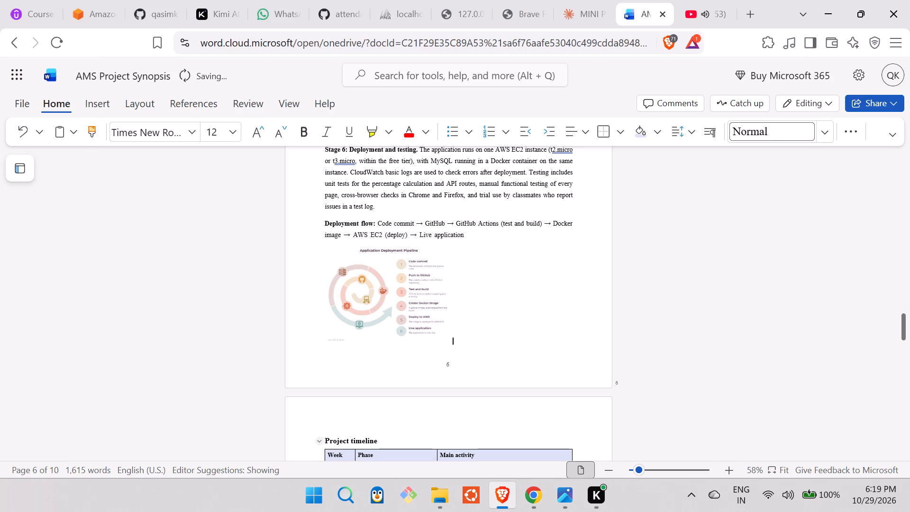
key(BackSpace)
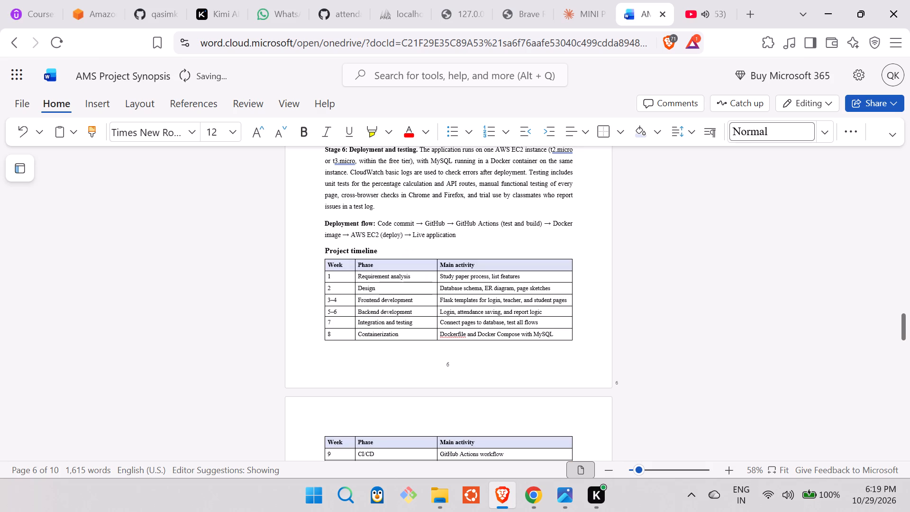
Undo the deletion of the deployment pipeline diagram.
click(28, 129)
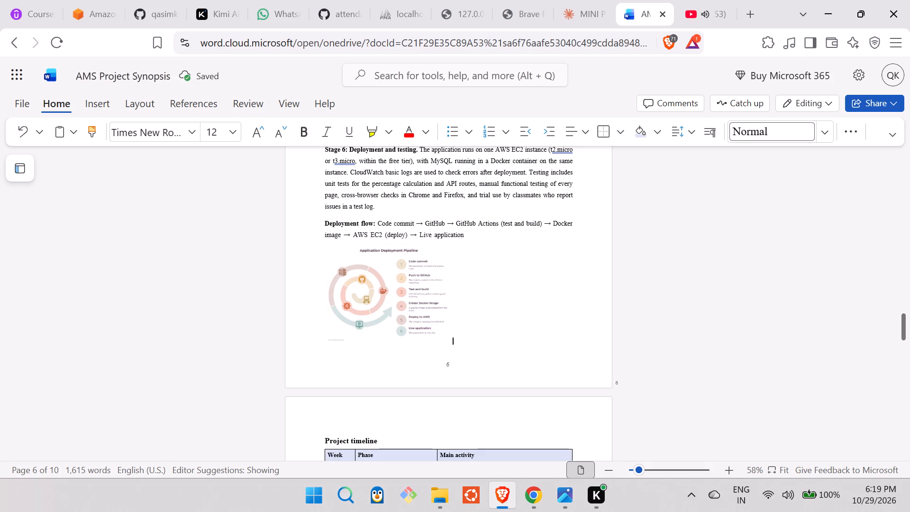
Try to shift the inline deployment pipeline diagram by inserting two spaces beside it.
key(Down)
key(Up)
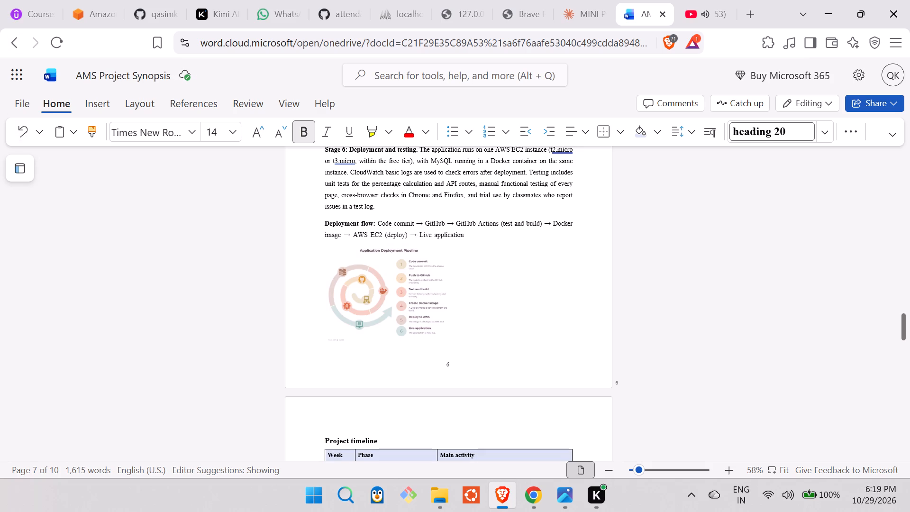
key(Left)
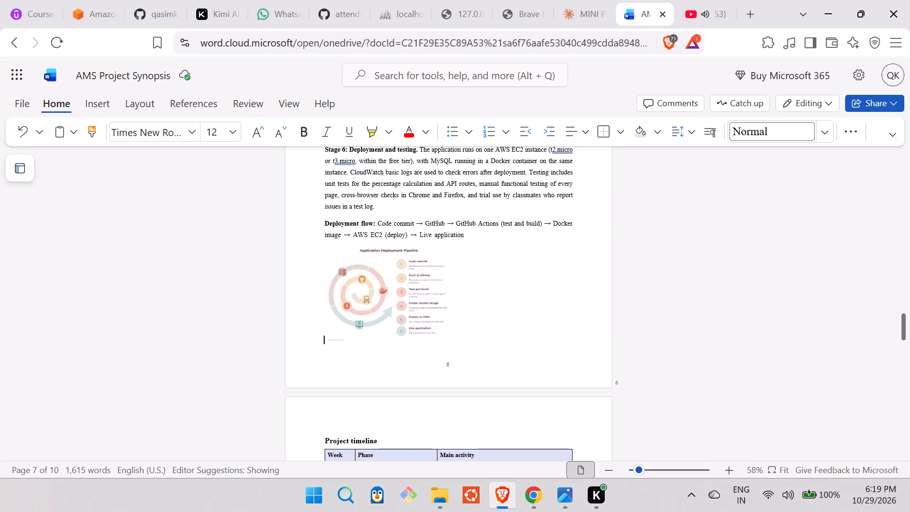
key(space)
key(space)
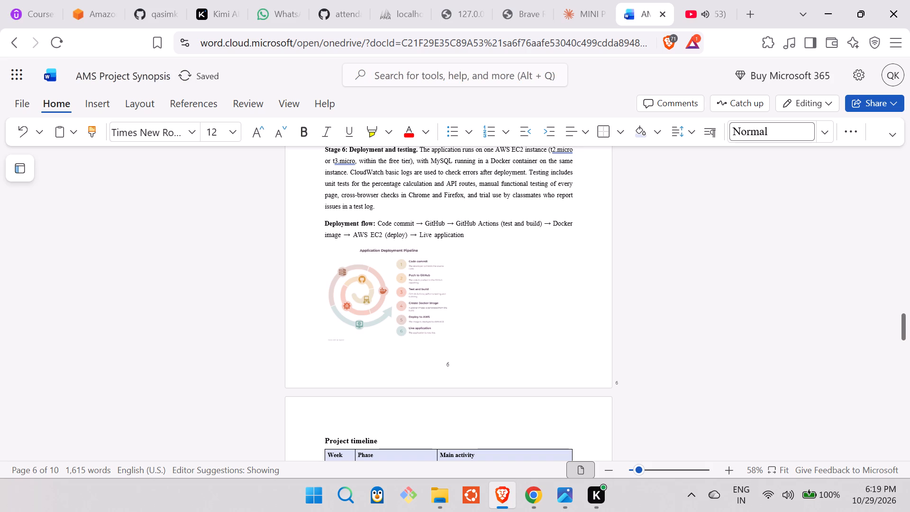
Apply a black border to the deployment pipeline diagram.
click(400, 309)
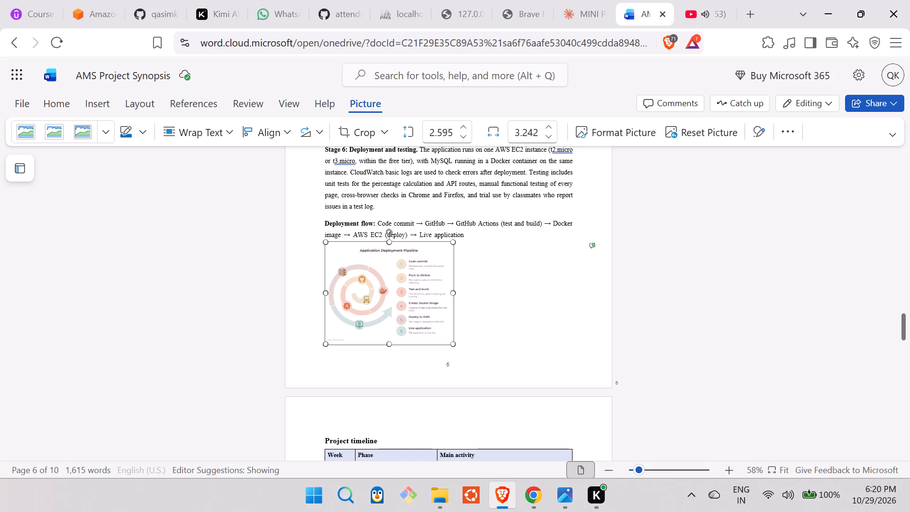
click(137, 130)
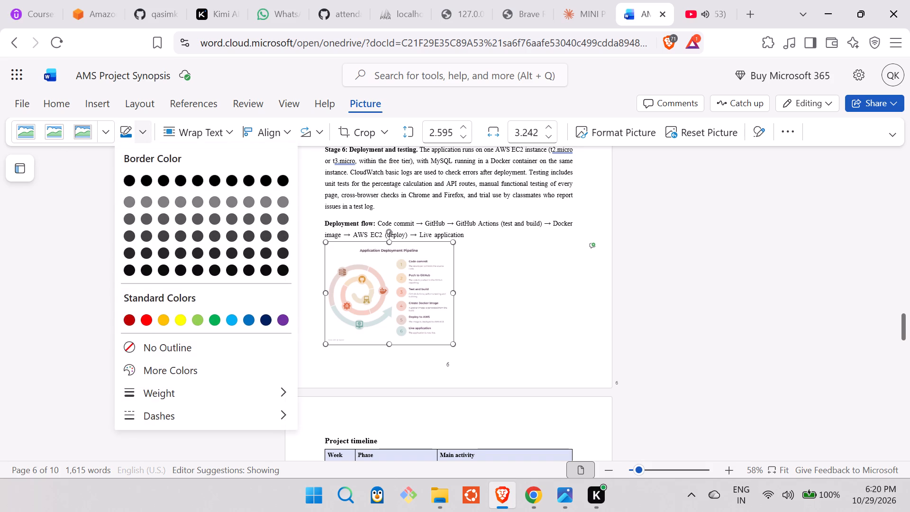
click(133, 180)
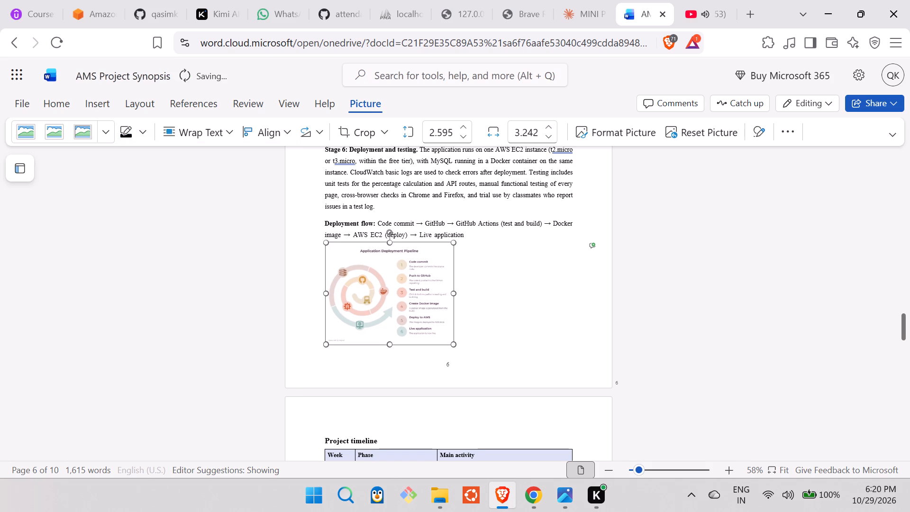
click(195, 218)
click(348, 264)
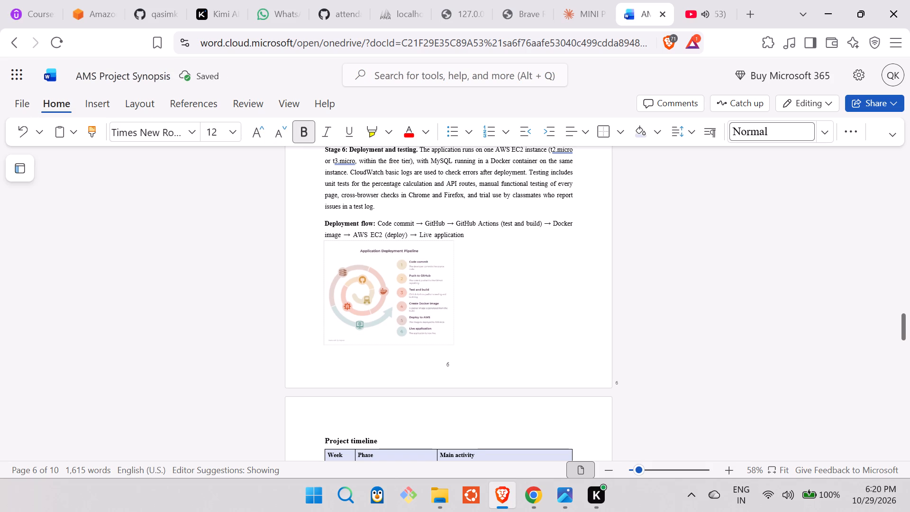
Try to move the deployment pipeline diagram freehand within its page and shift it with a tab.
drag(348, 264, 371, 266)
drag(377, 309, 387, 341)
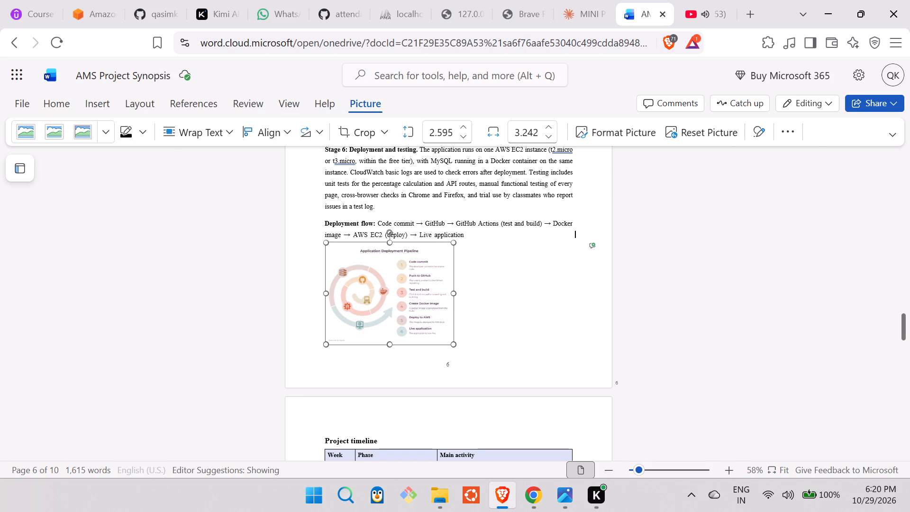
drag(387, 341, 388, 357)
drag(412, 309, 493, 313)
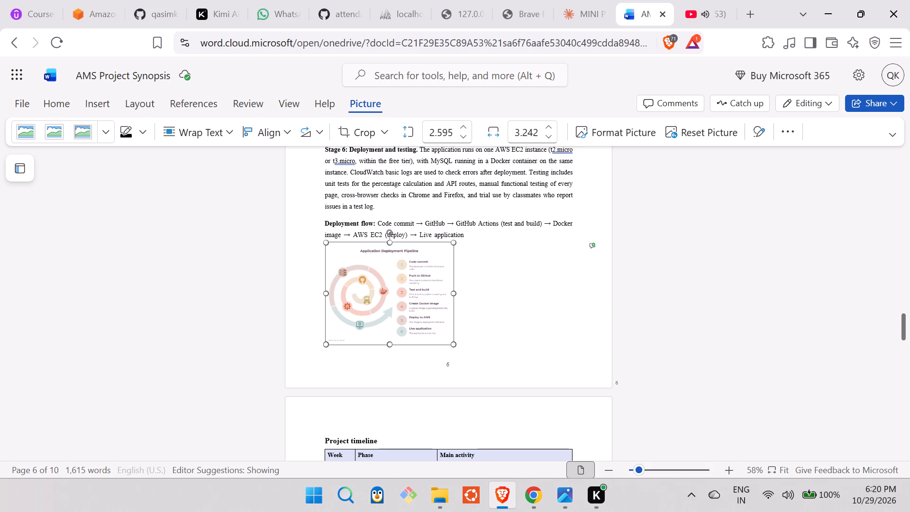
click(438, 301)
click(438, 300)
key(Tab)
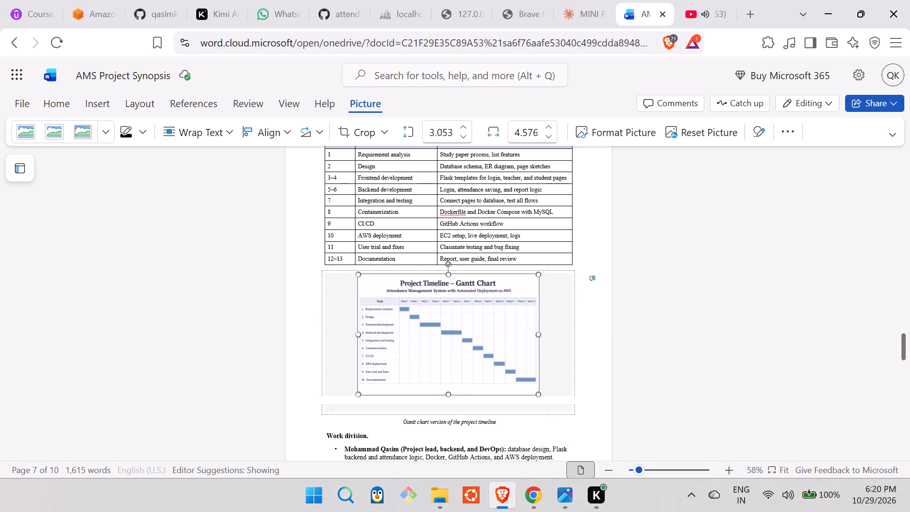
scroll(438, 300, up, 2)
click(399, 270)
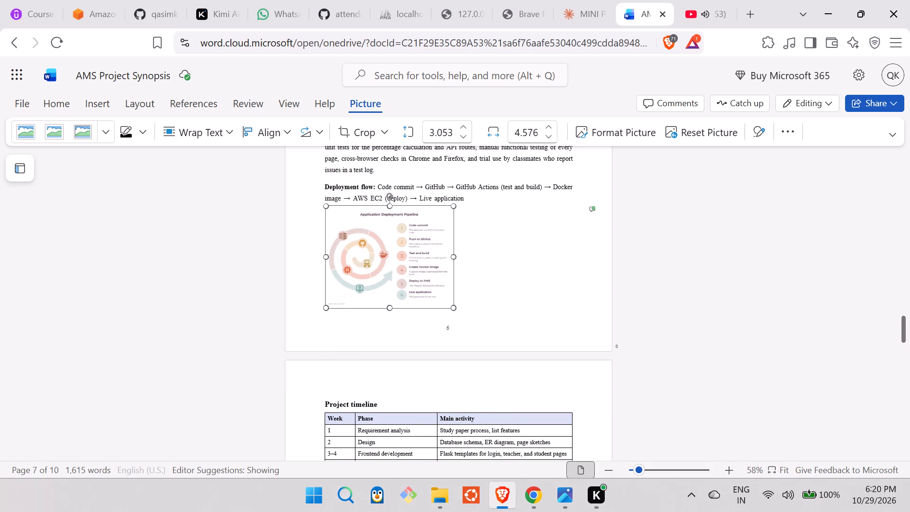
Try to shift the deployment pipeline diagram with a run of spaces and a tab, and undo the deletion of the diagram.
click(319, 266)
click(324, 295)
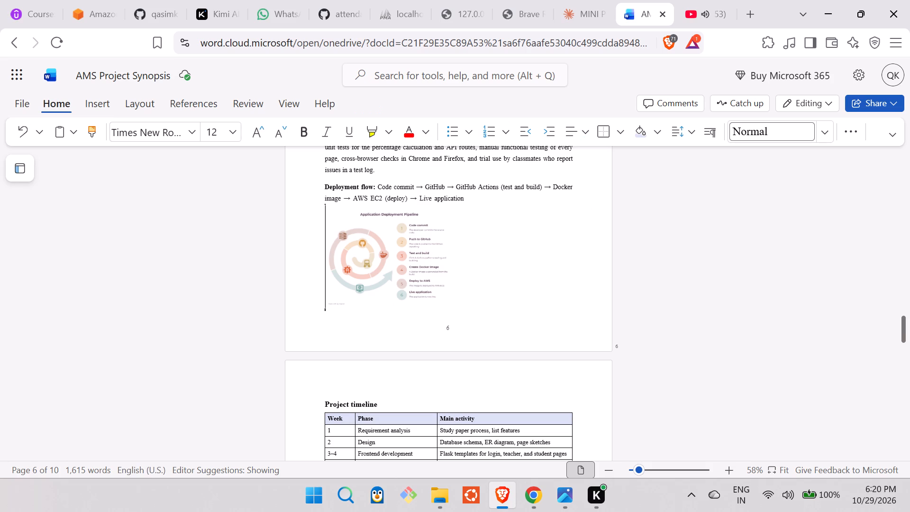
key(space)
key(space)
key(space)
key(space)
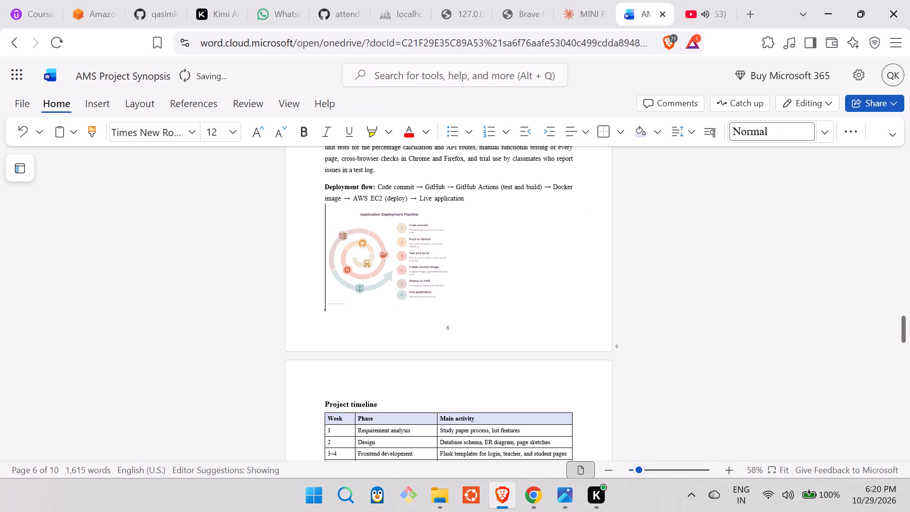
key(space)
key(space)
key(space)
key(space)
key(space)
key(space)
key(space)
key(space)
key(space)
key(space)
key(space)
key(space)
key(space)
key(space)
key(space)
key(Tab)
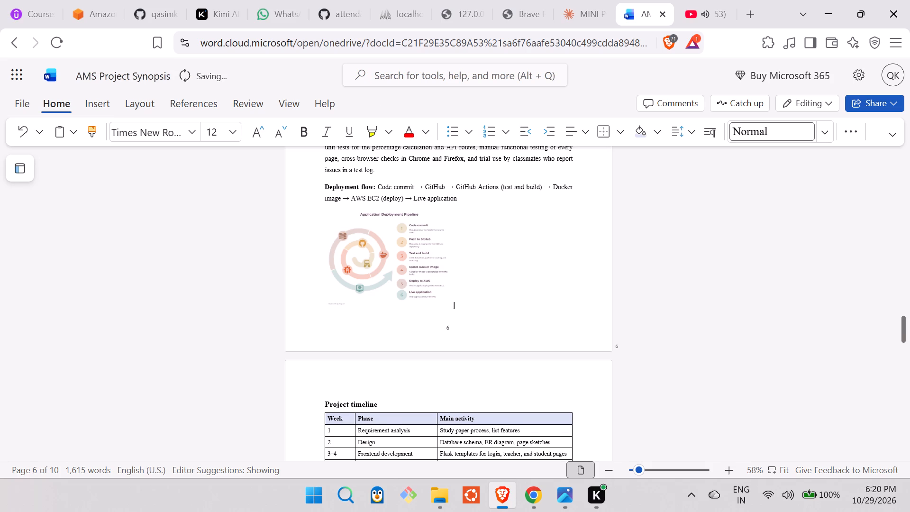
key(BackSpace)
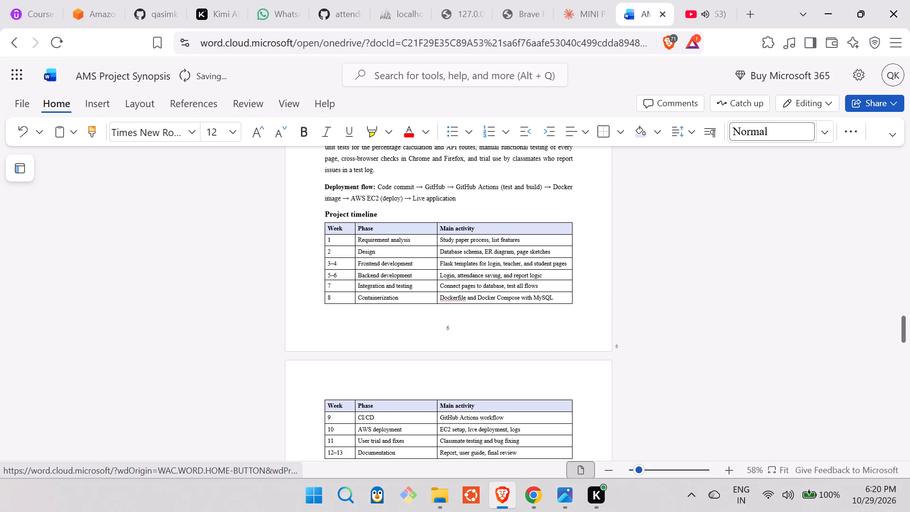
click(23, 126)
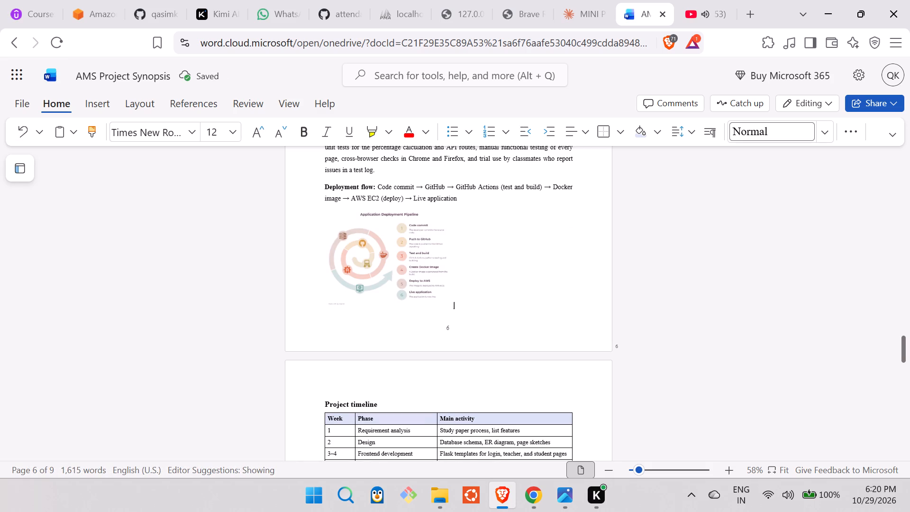
Align the deployment pipeline diagram to the center.
click(336, 283)
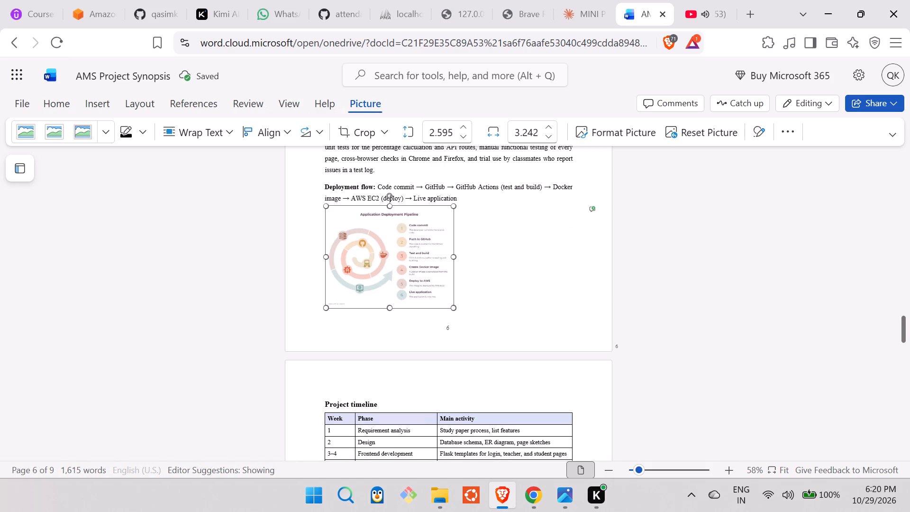
click(272, 134)
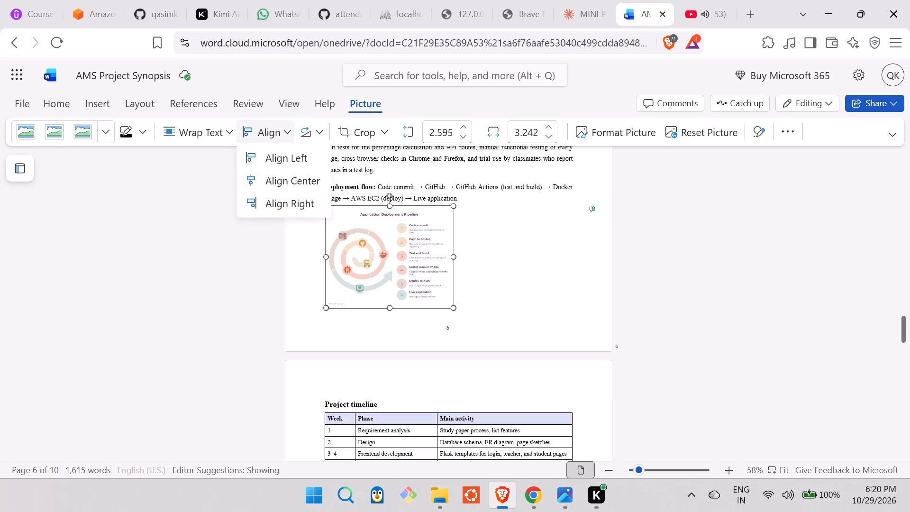
click(285, 175)
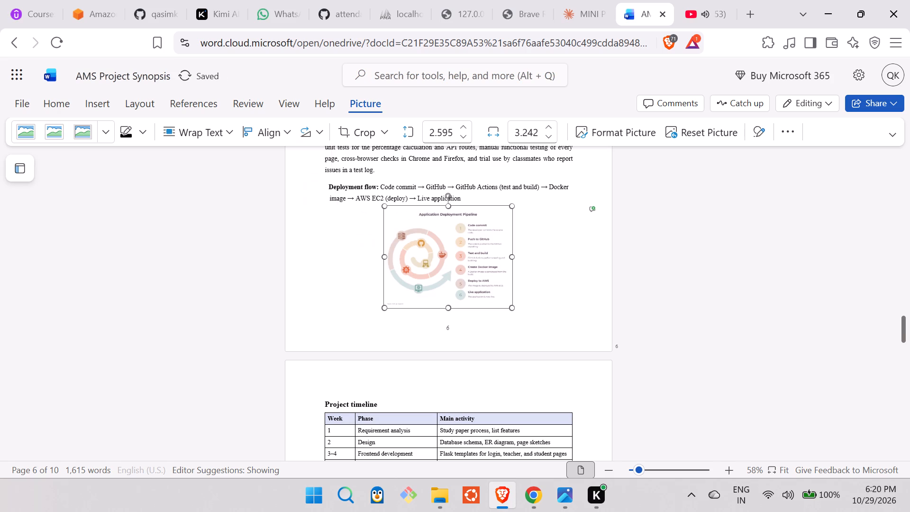
click(270, 272)
Set the height of the Mark attendance screenshot above Stage 4: Containerization to 2.959 inches.
scroll(270, 272, up, 1)
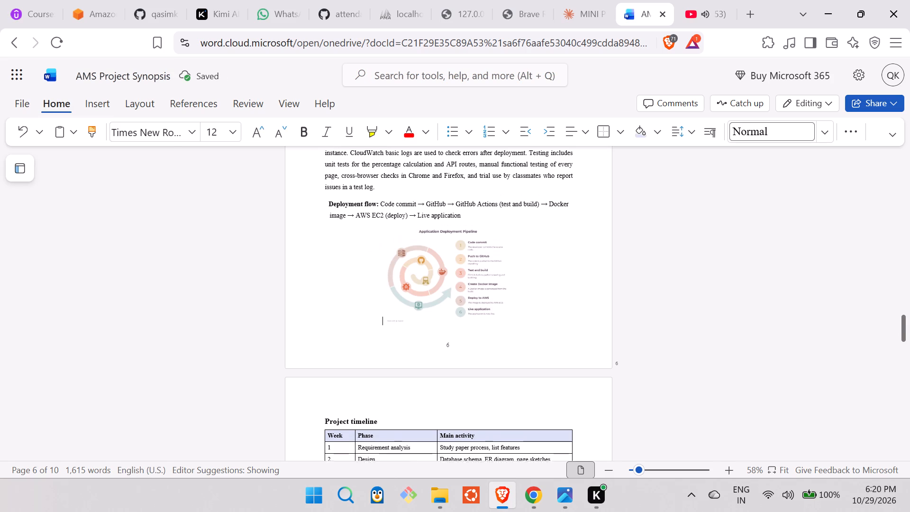
scroll(270, 272, up, 2)
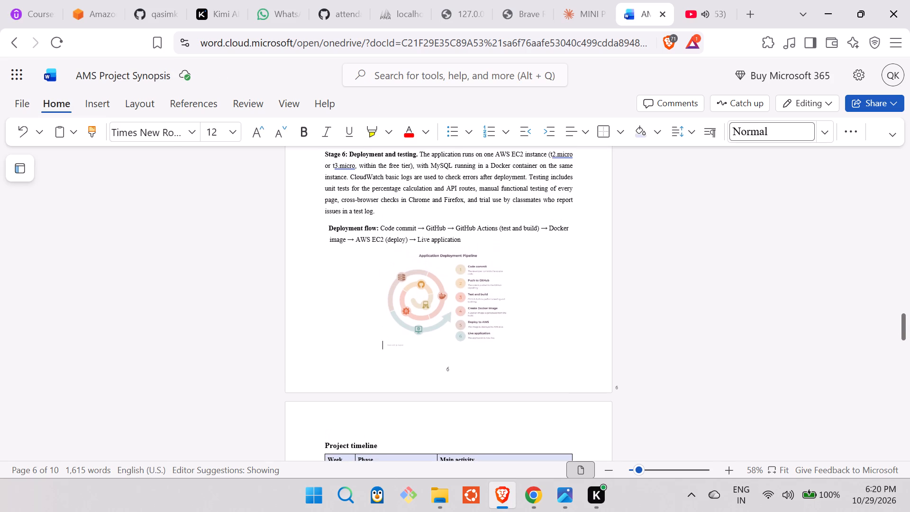
scroll(270, 272, up, 3)
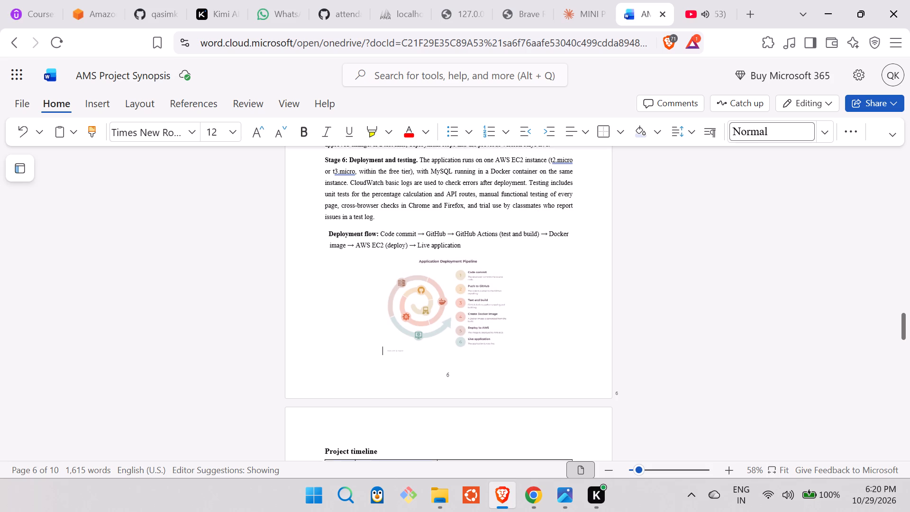
scroll(270, 272, up, 4)
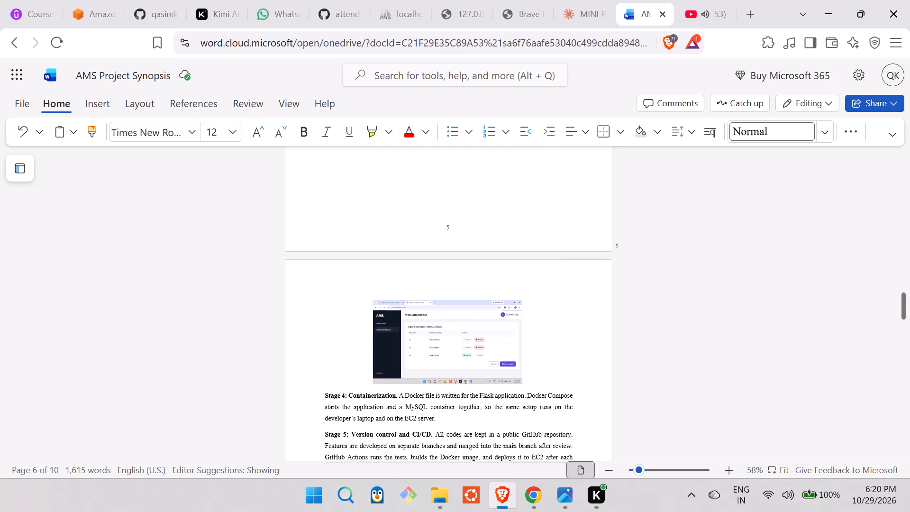
scroll(270, 272, up, 1)
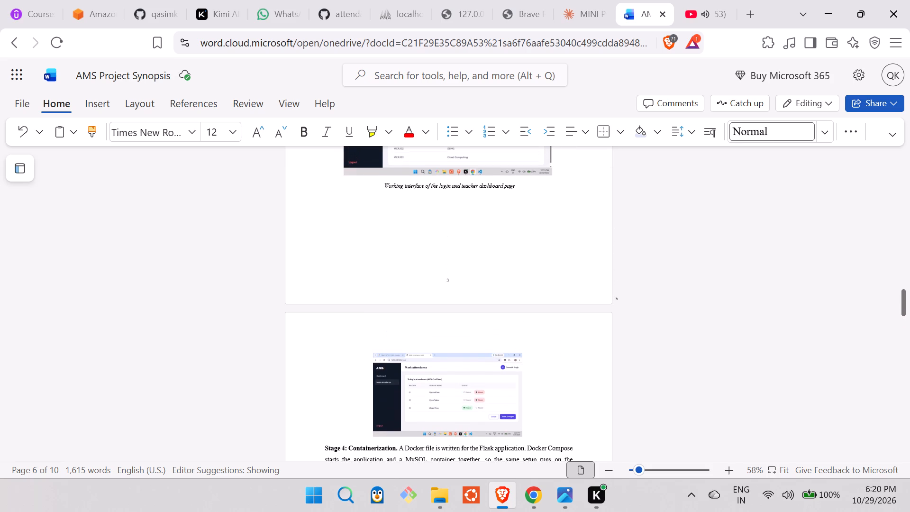
click(428, 361)
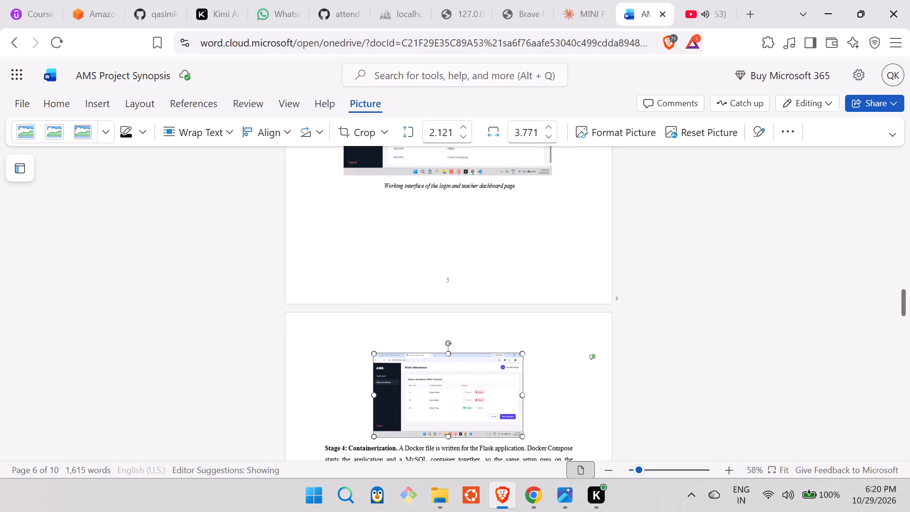
click(450, 133)
key(Right)
key(Right)
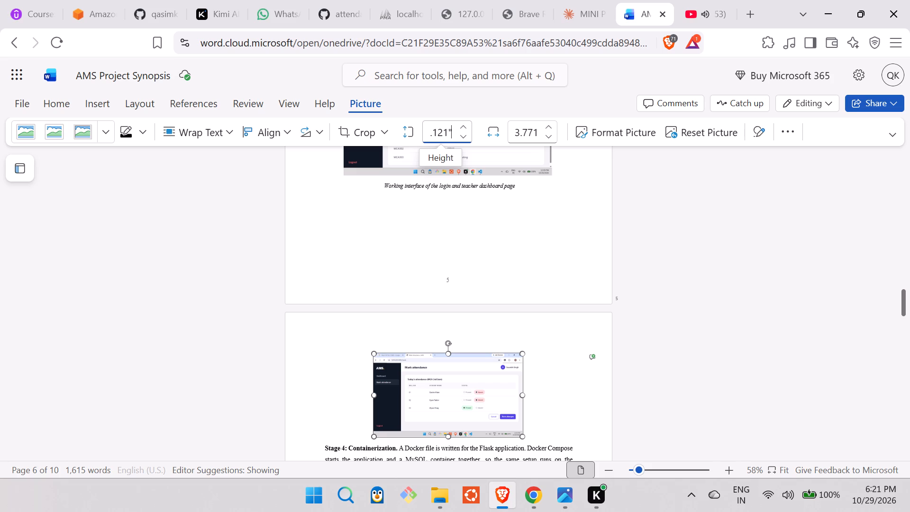
key(BackSpace)
key(BackSpace)
key(BackSpace)
key(BackSpace)
text(959)
click(596, 189)
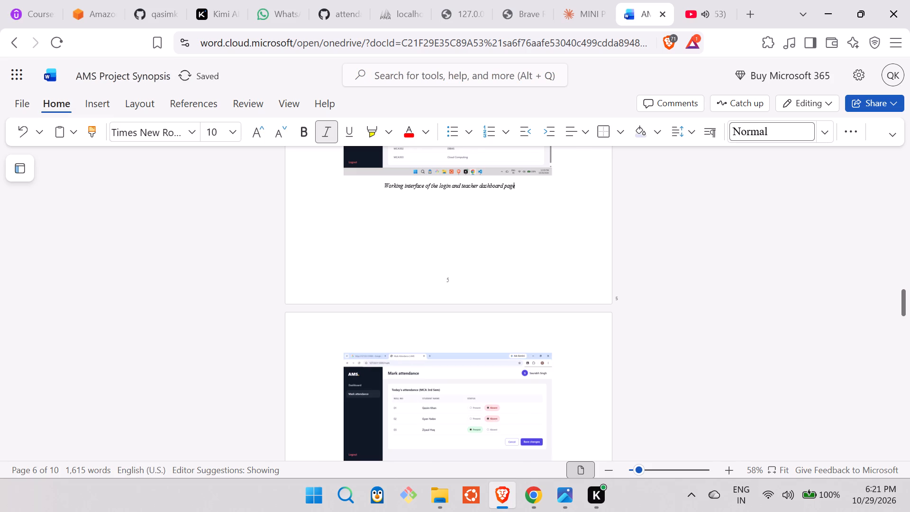
Examine the page layout around the Mark attendance screenshot, the deployment flow section and the preceding interface screenshots.
scroll(591, 228, down, 5)
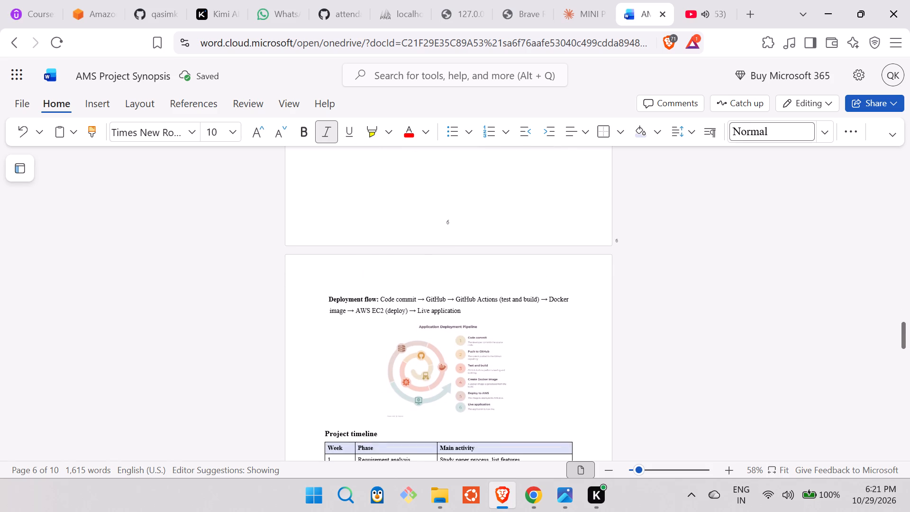
scroll(591, 228, up, 3)
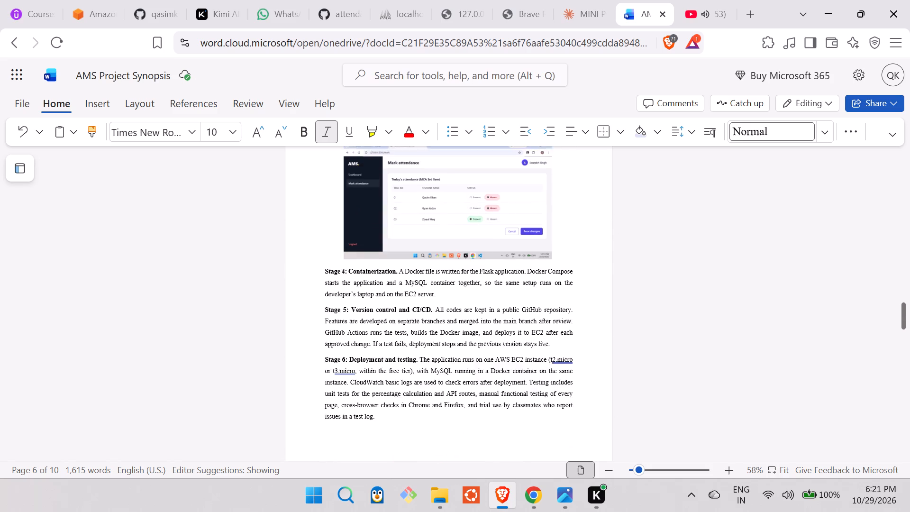
scroll(591, 228, up, 4)
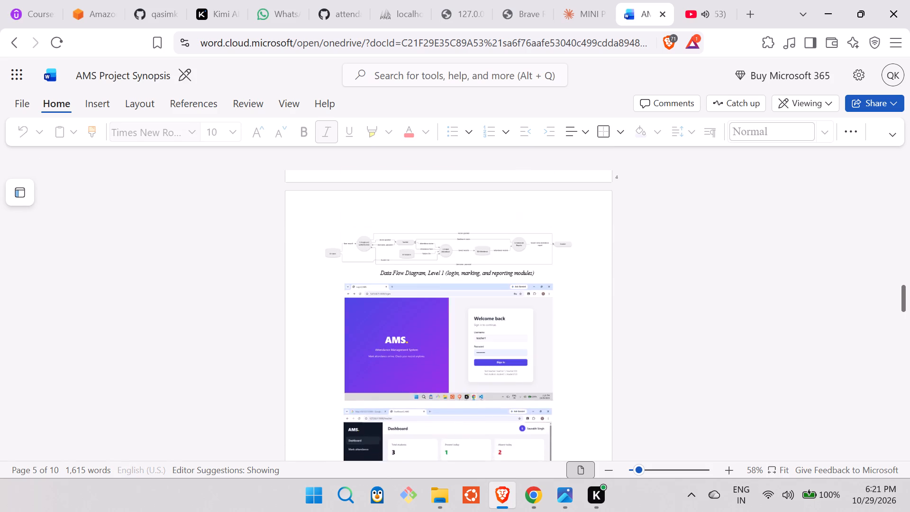
scroll(591, 228, up, 3)
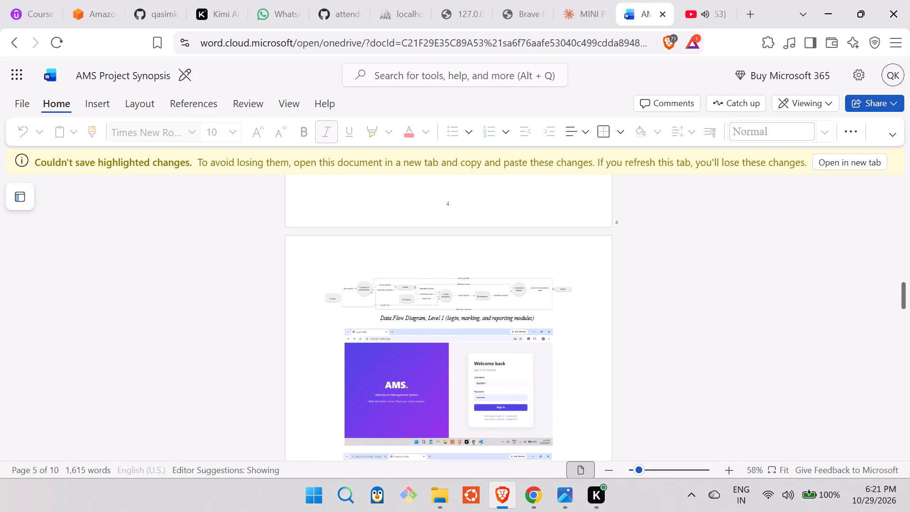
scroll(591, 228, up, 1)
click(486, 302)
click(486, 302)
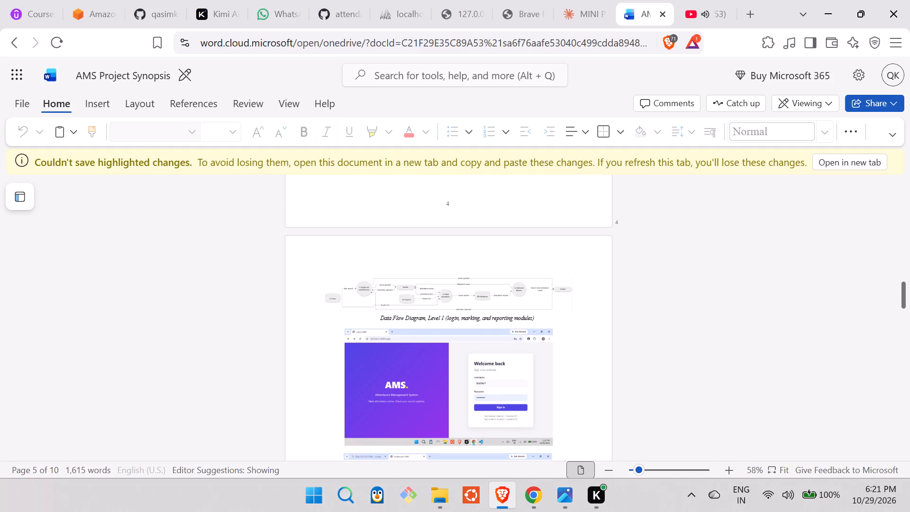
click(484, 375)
Check the computer's Wi-Fi connection by opening the system's list of wireless networks.
click(769, 491)
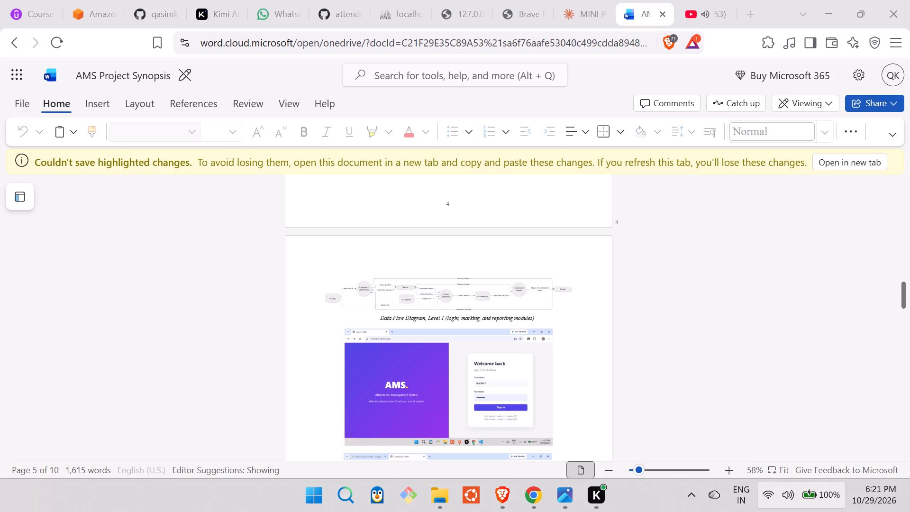
click(715, 231)
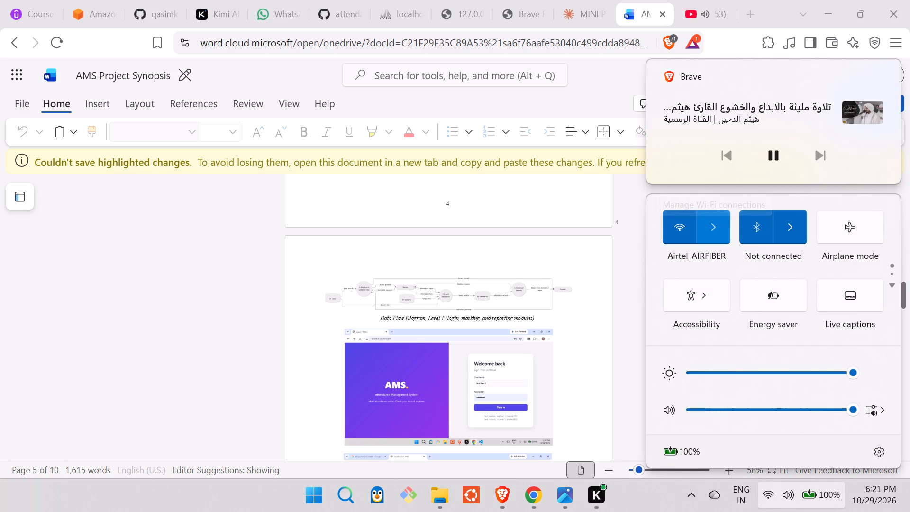
click(722, 239)
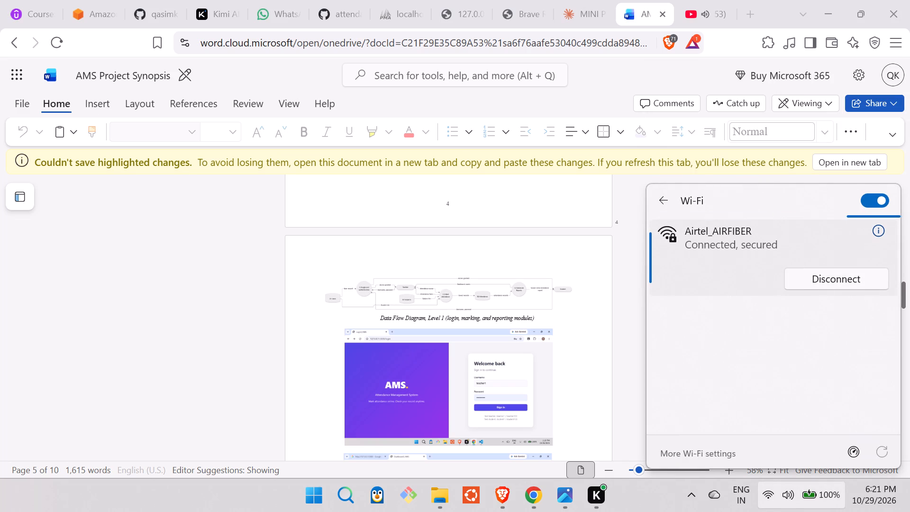
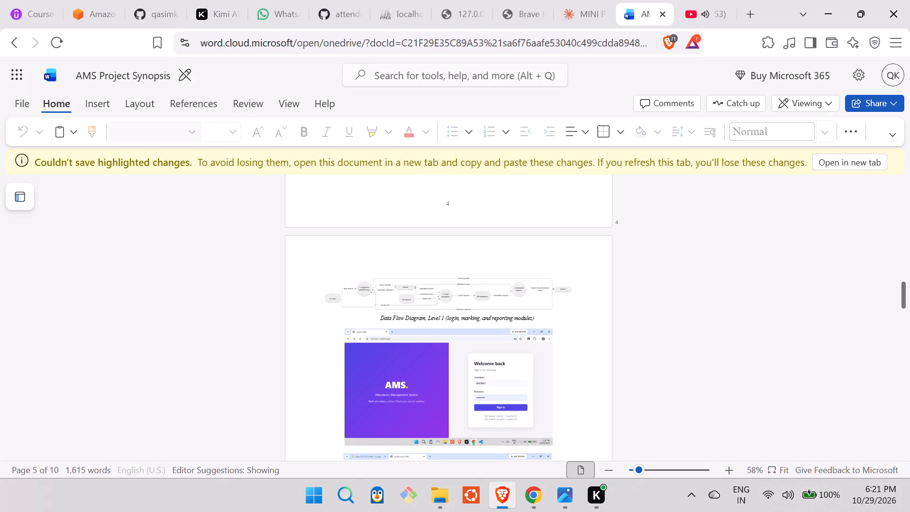
Open the AMS Project Synopsis in a new browser tab so the unsaved changes can be copied over.
click(600, 168)
click(850, 166)
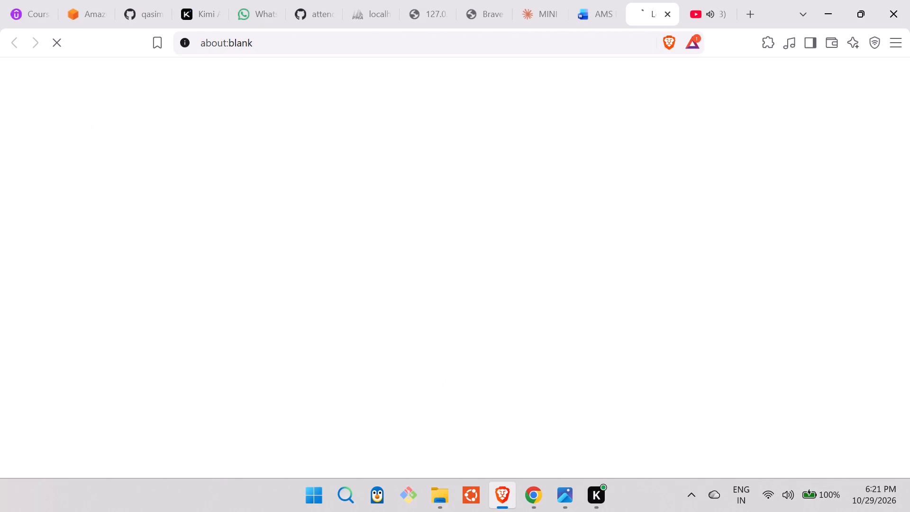
click(590, 0)
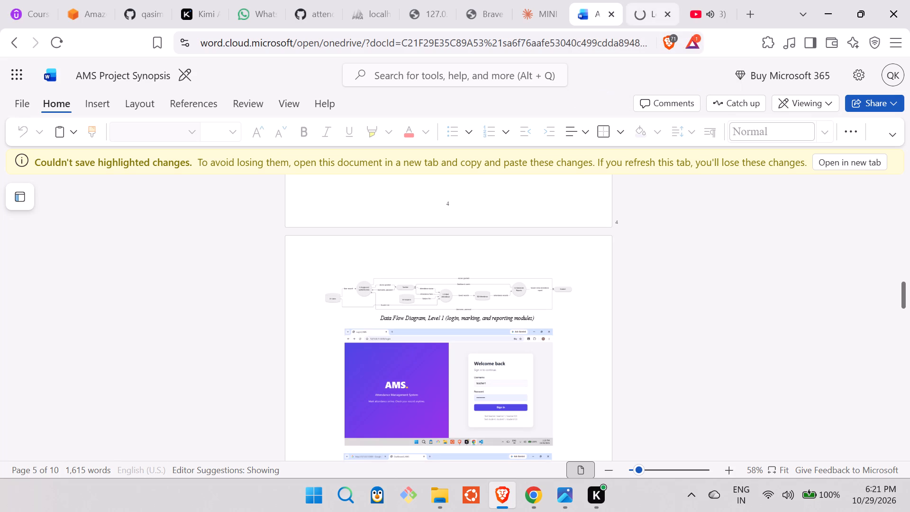
click(631, 0)
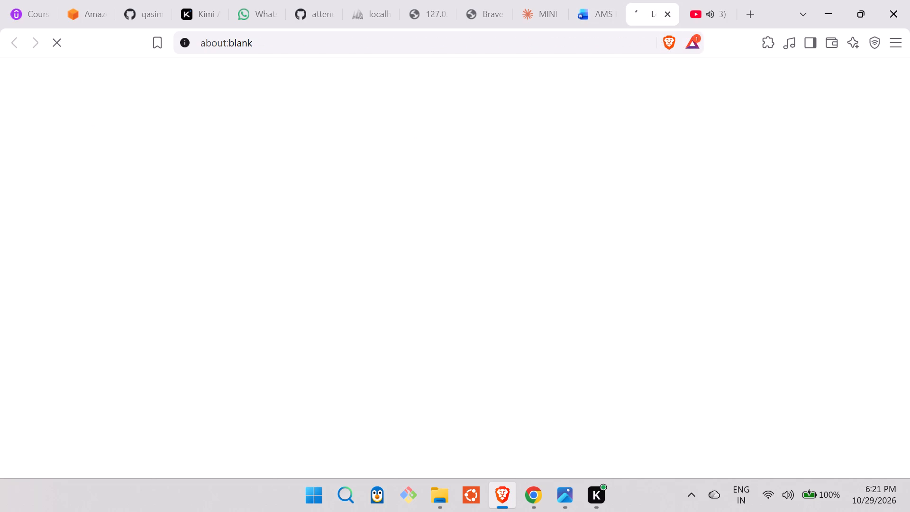
Examine the highlighted unsaved changes in the original document tab, from the interface screenshots through the deployment pipeline diagram to the Gantt chart.
click(596, 17)
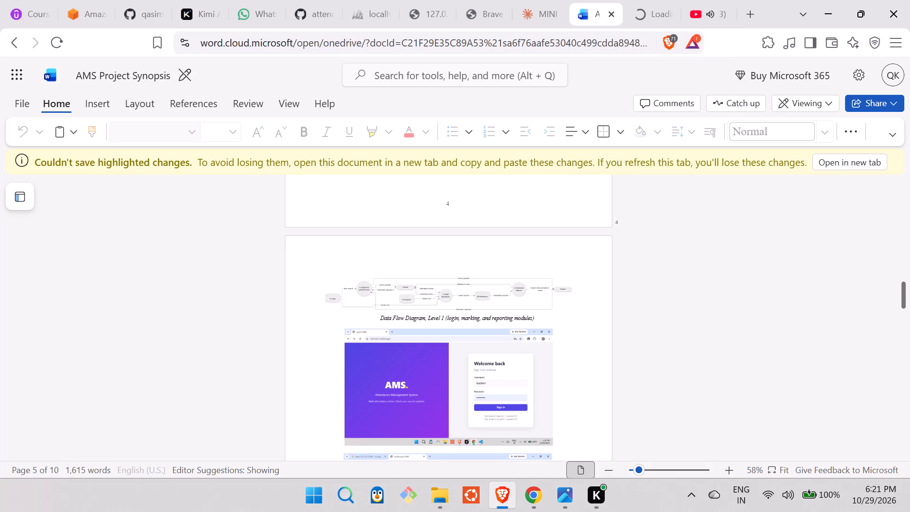
scroll(656, 244, down, 1)
scroll(656, 244, up, 1)
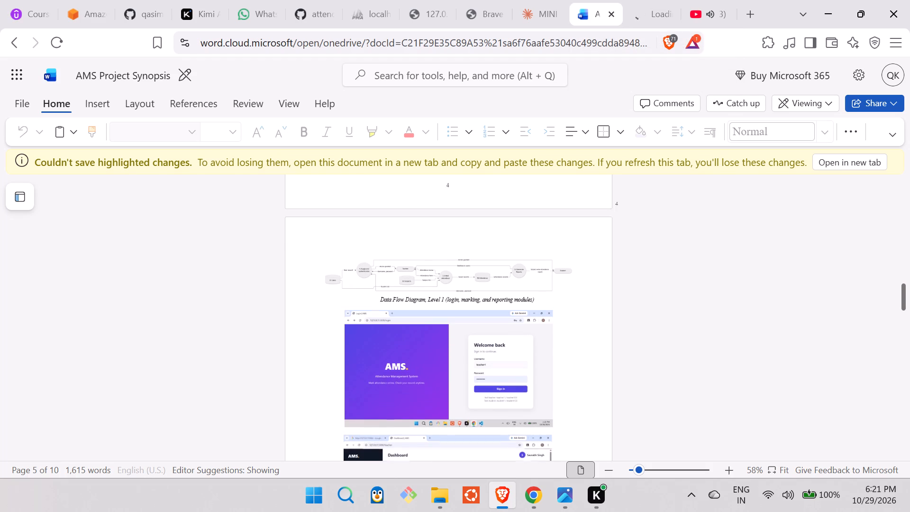
scroll(656, 244, down, 5)
scroll(656, 244, up, 1)
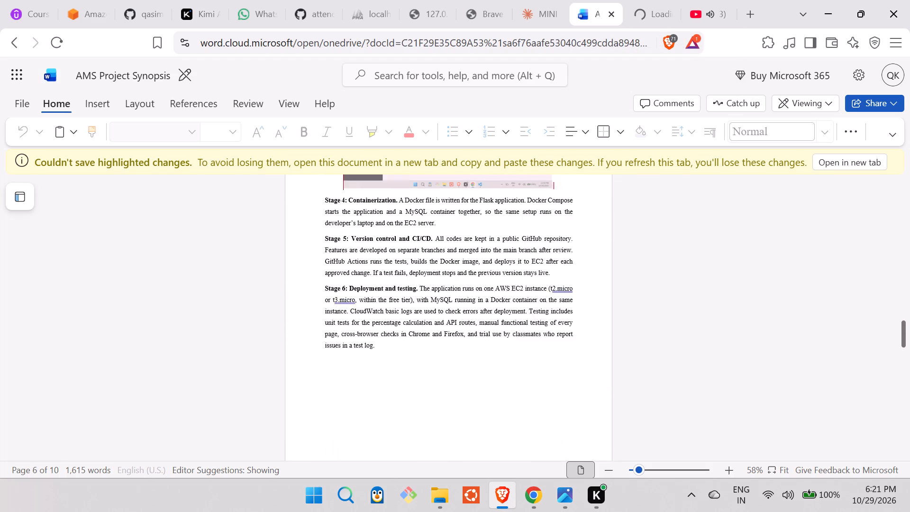
scroll(656, 244, up, 1)
click(523, 313)
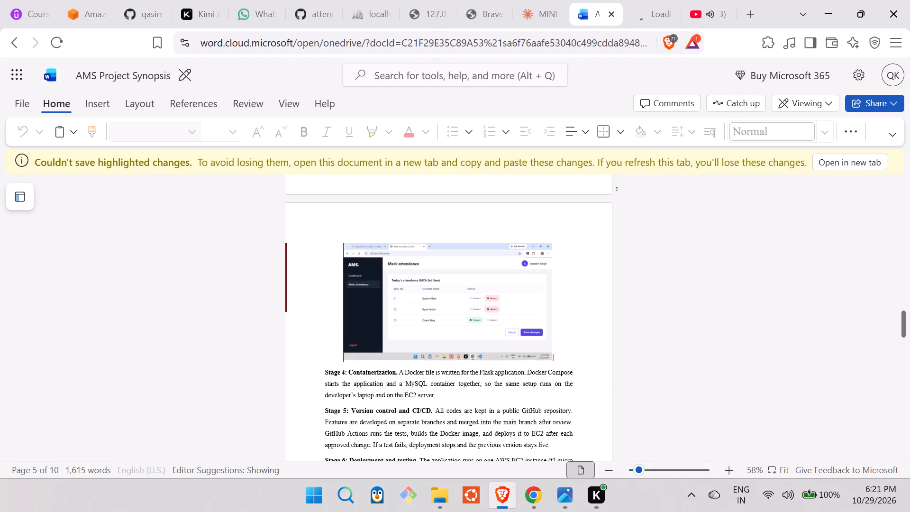
scroll(568, 322, down, 3)
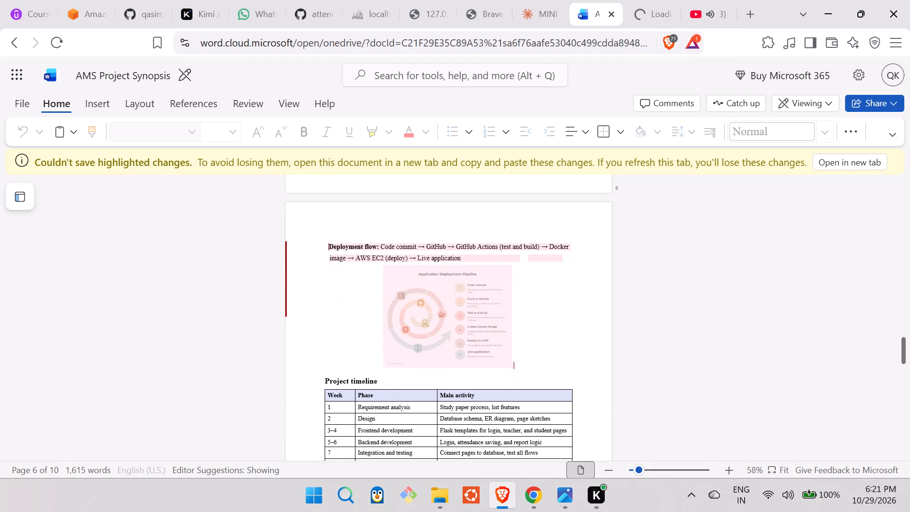
click(469, 323)
click(537, 325)
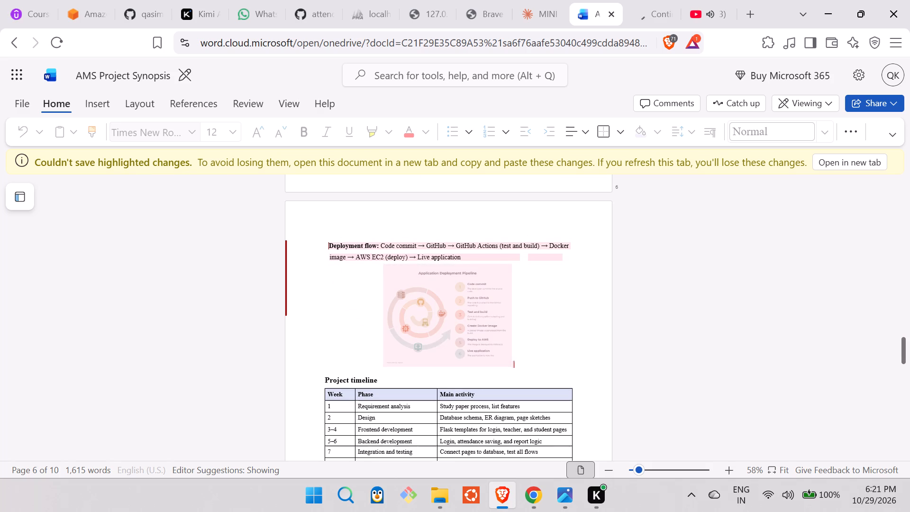
click(526, 246)
click(503, 256)
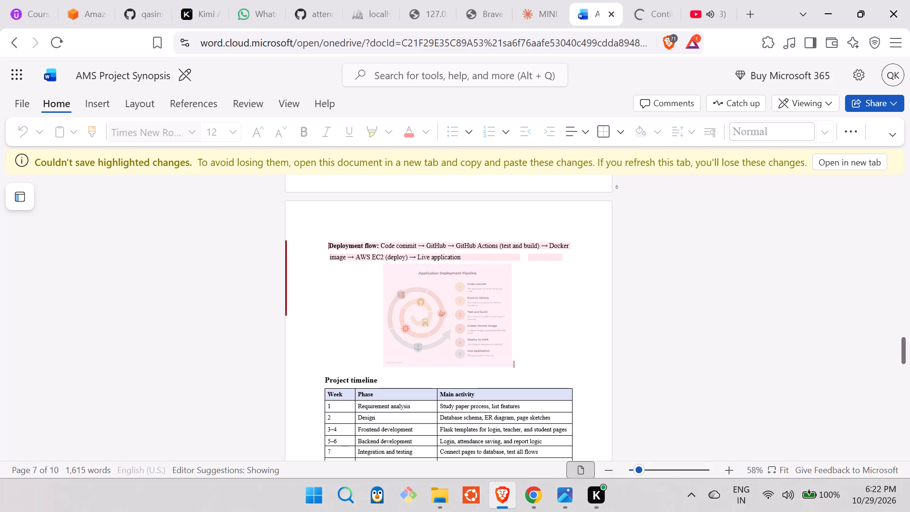
scroll(534, 291, down, 3)
click(534, 291)
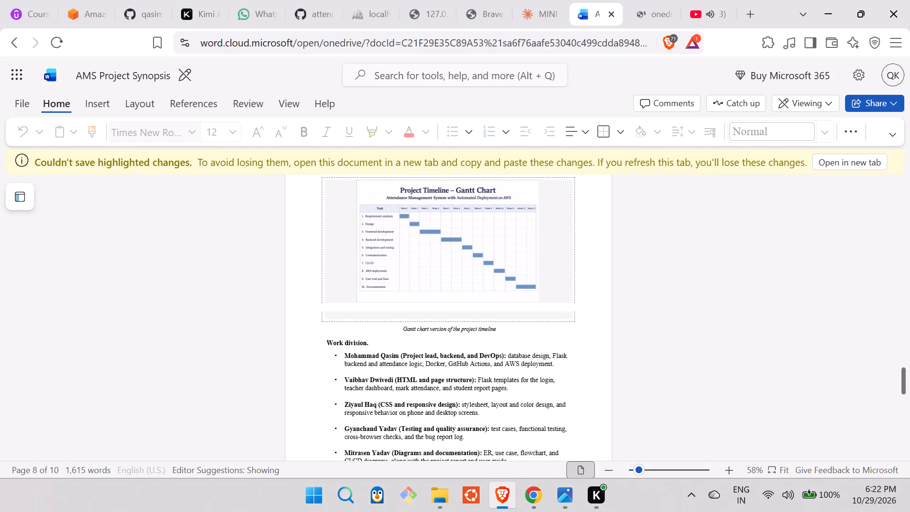
click(534, 291)
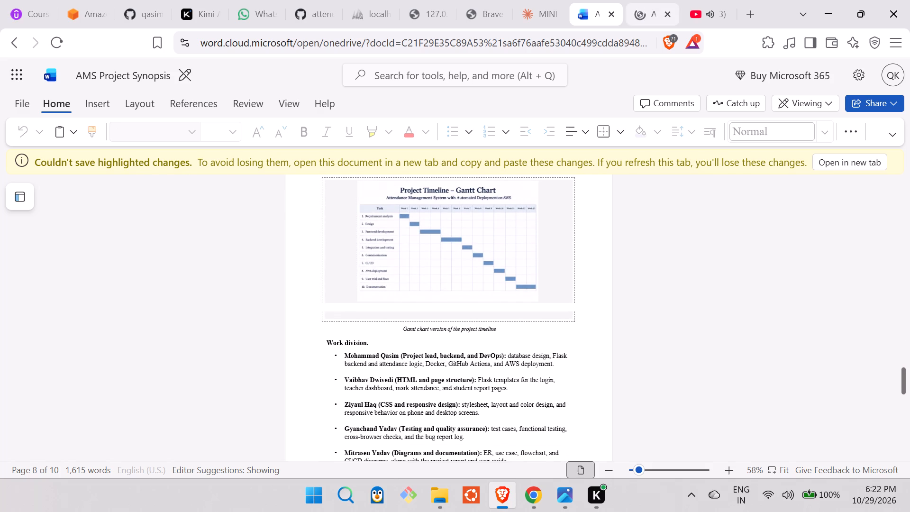
In the reopened copy of the AMS Project Synopsis, set the cover page's PROJECT SYNOPSIS title to font size 14.
click(639, 11)
click(590, 0)
click(639, 0)
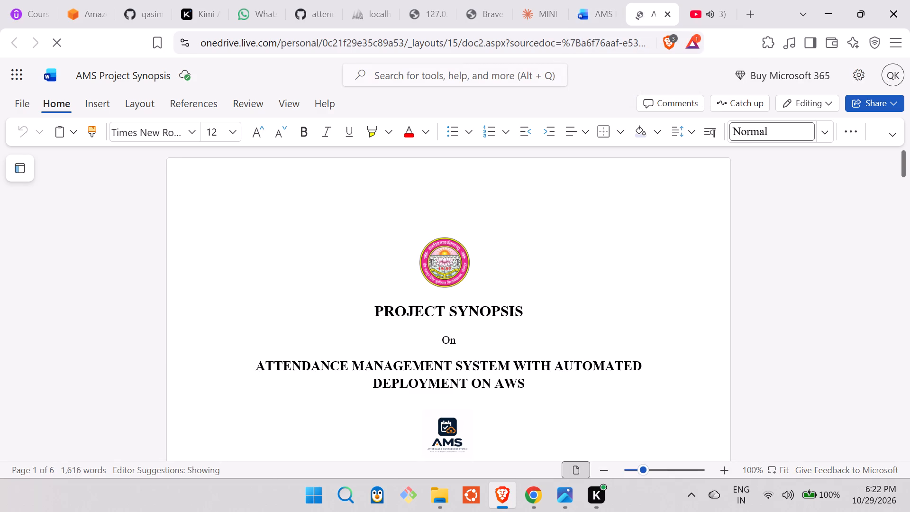
click(513, 307)
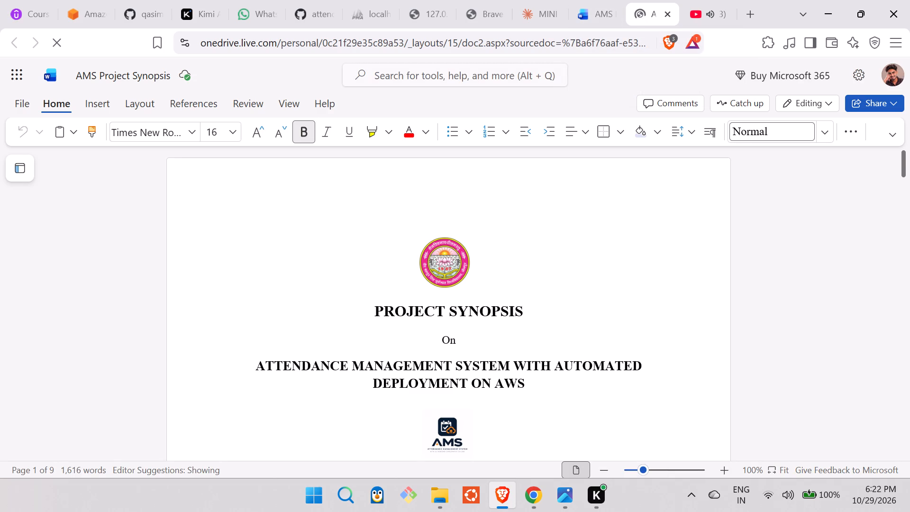
scroll(337, 299, down, 1)
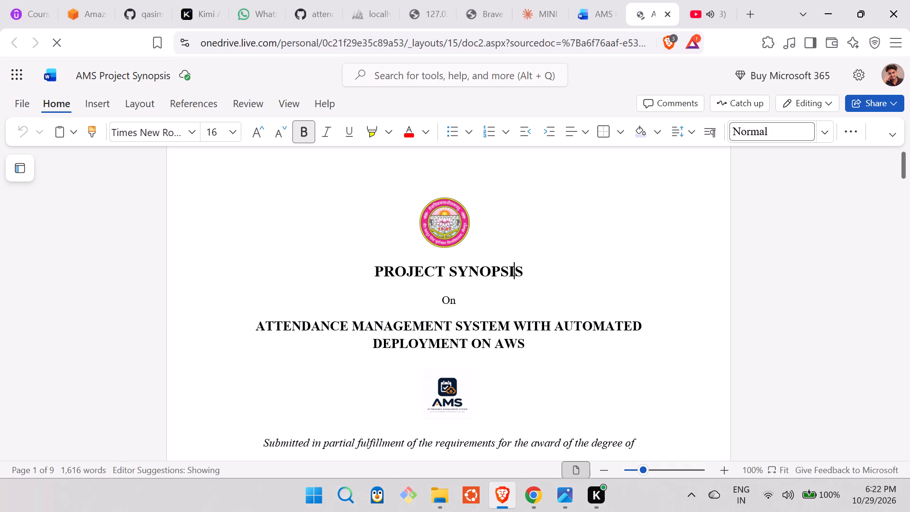
click(344, 330)
scroll(344, 330, down, 1)
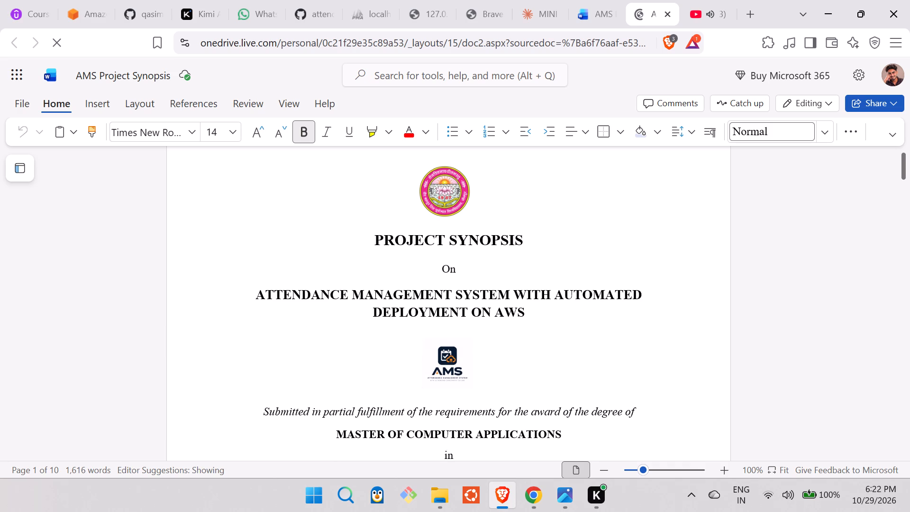
click(405, 240)
drag(548, 239, 371, 245)
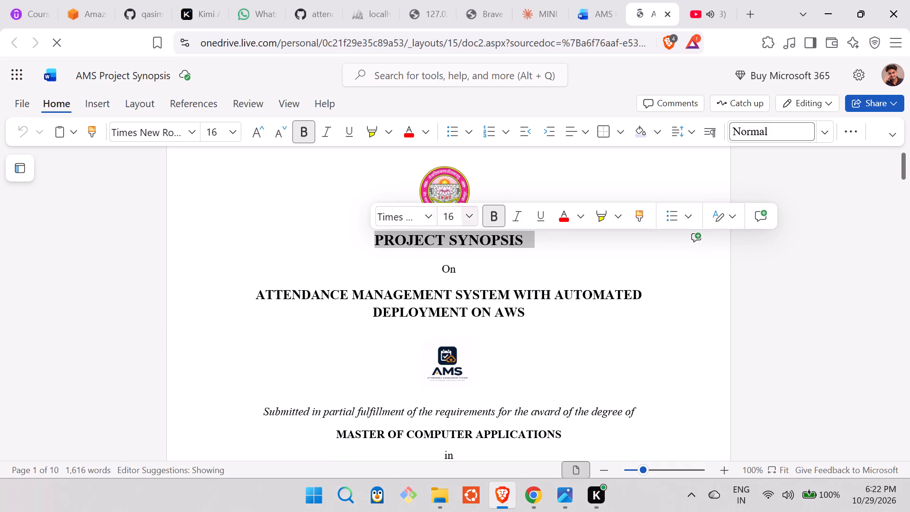
click(470, 219)
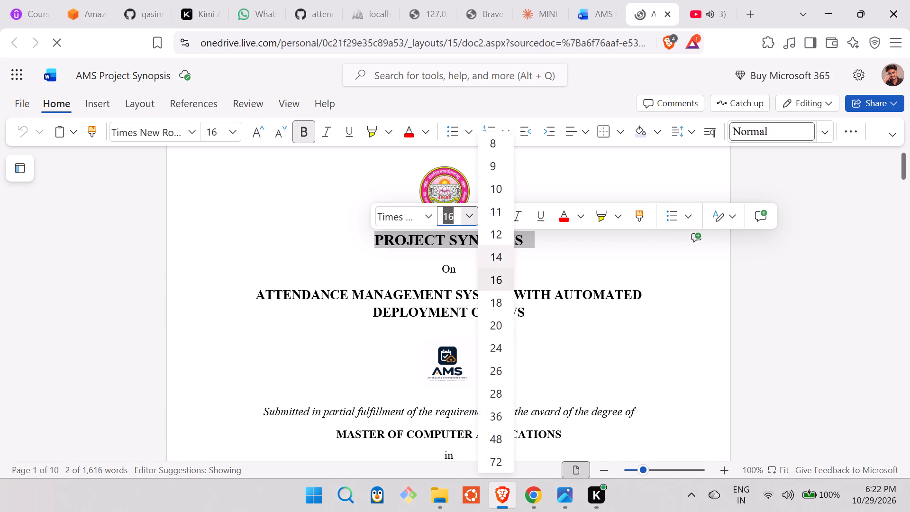
click(495, 253)
click(249, 228)
Examine the cover page heading font sizes and the page layout through the Level 0 and Level 1 data flow diagrams.
scroll(195, 253, down, 1)
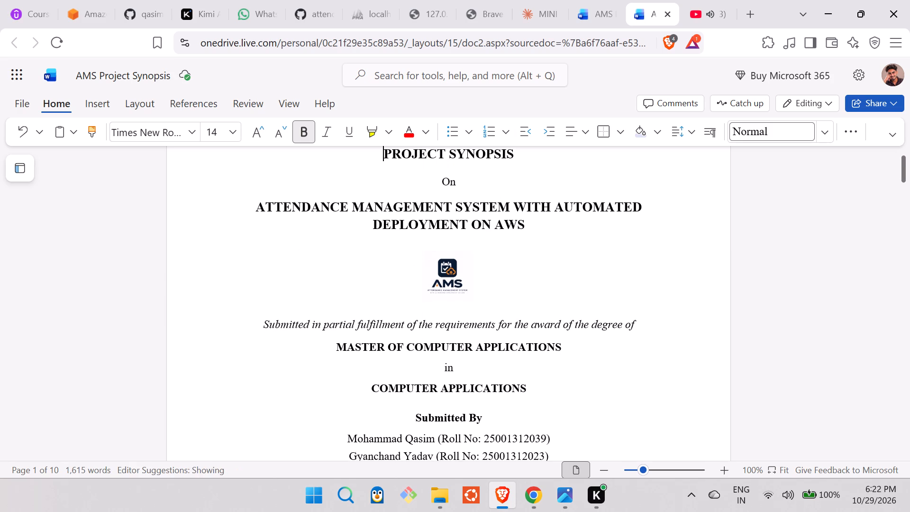
click(383, 345)
click(397, 386)
scroll(304, 348, down, 1)
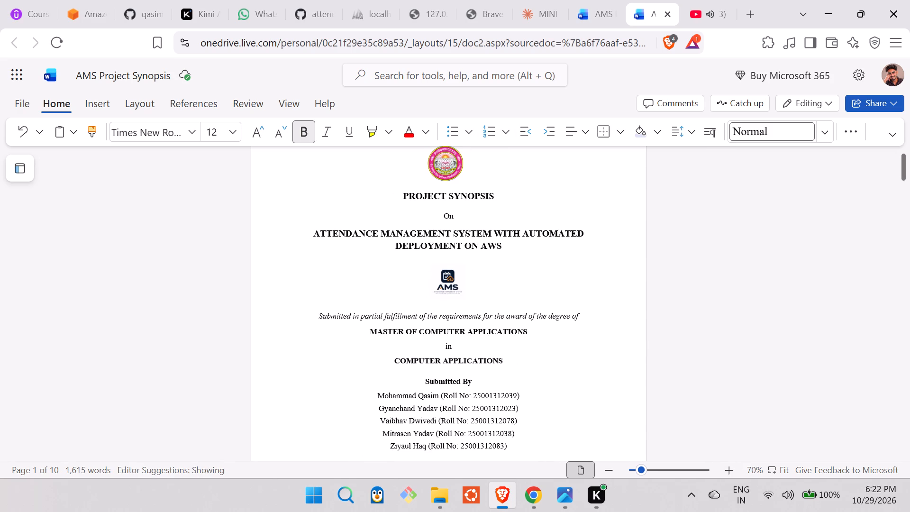
scroll(304, 348, down, 3)
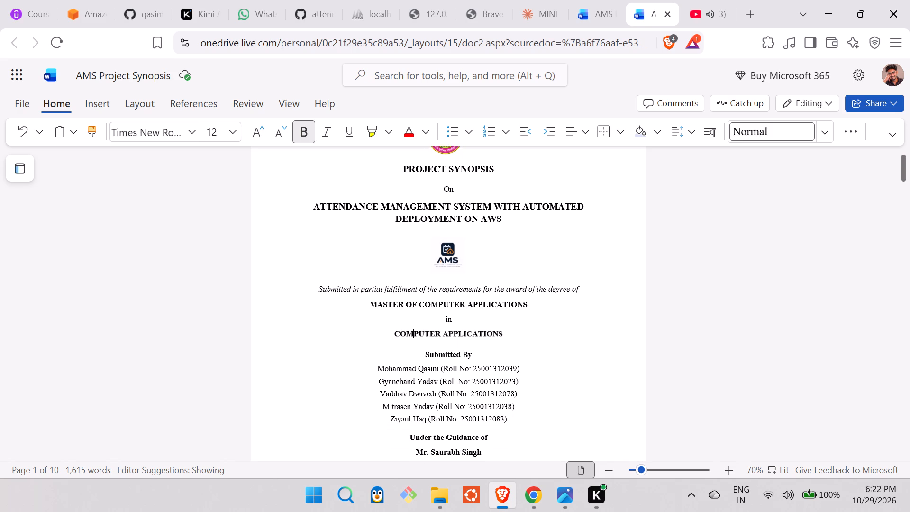
scroll(304, 348, down, 4)
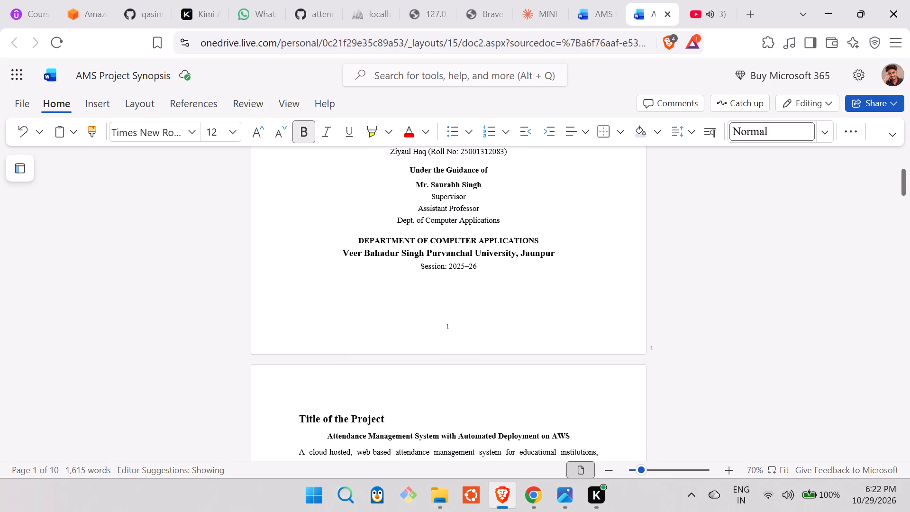
scroll(304, 348, down, 3)
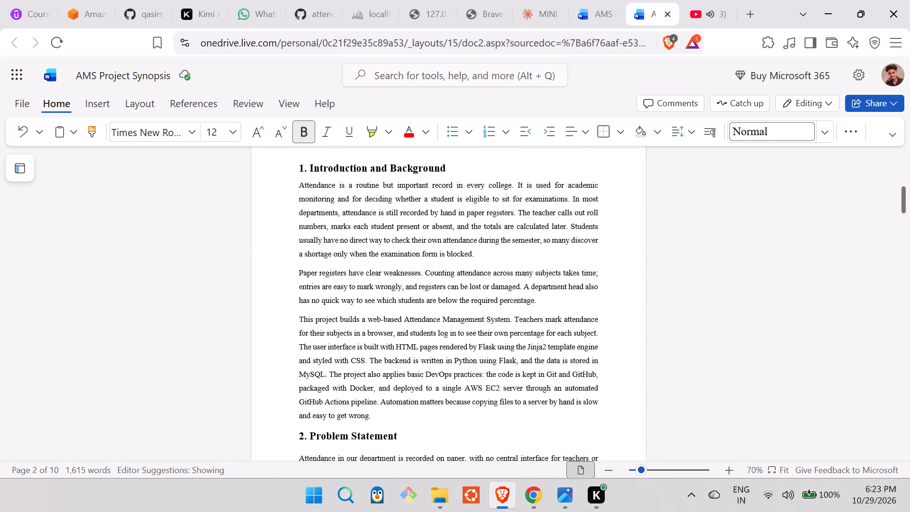
scroll(304, 348, down, 5)
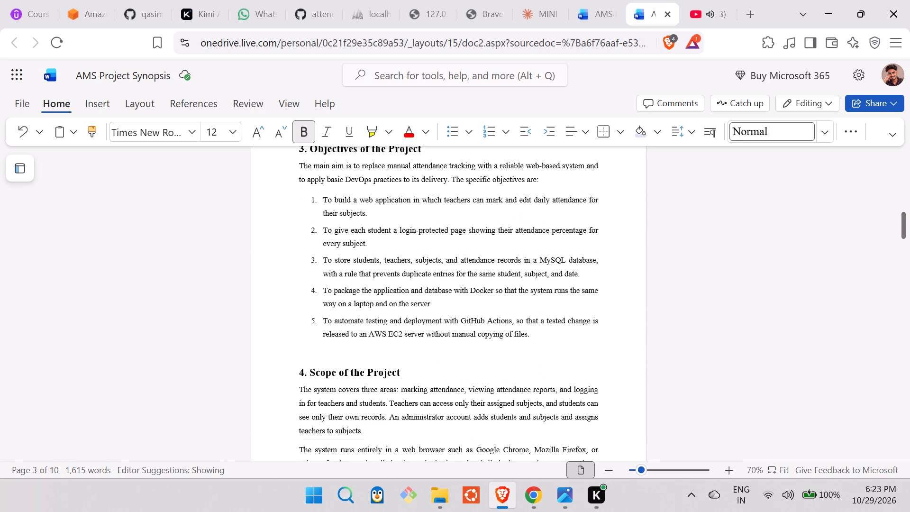
scroll(304, 348, down, 3)
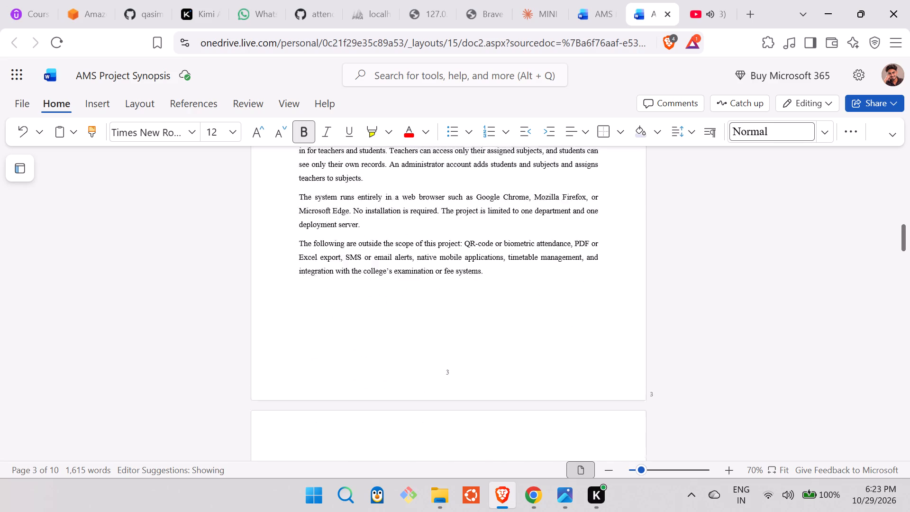
scroll(304, 348, down, 3)
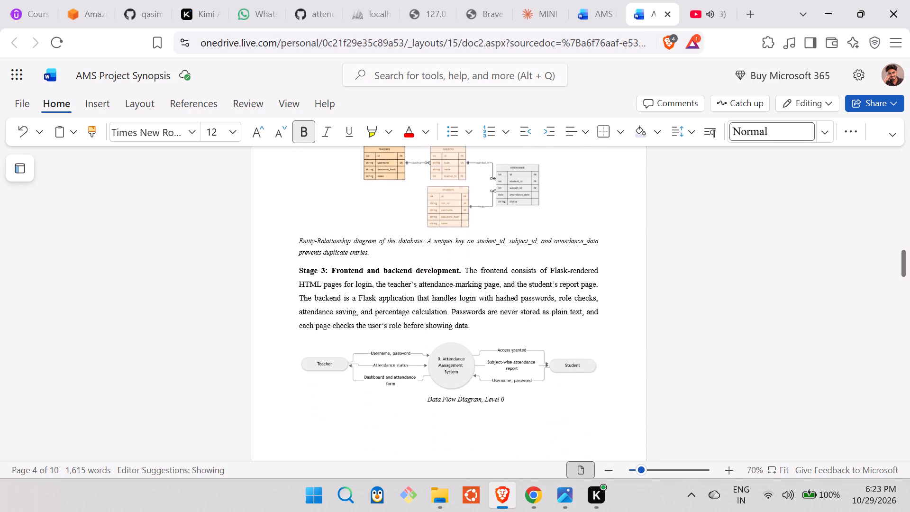
scroll(304, 348, down, 3)
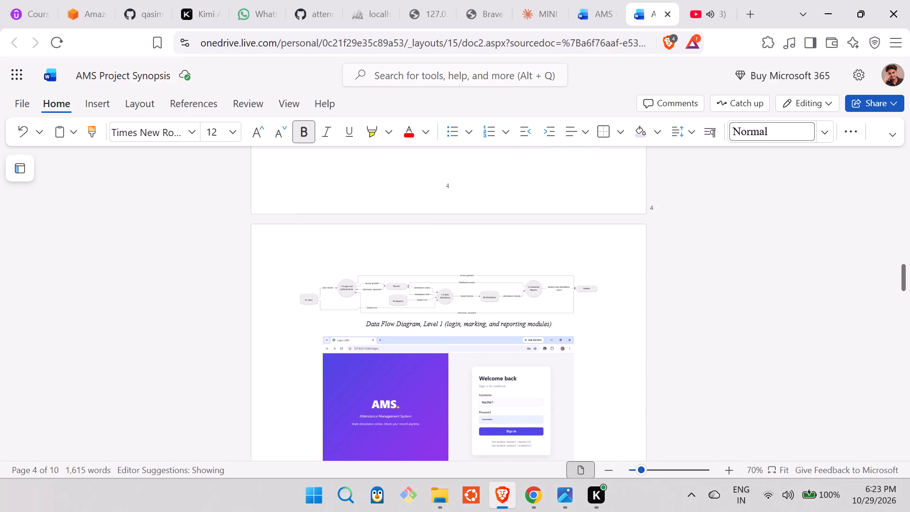
scroll(304, 348, up, 2)
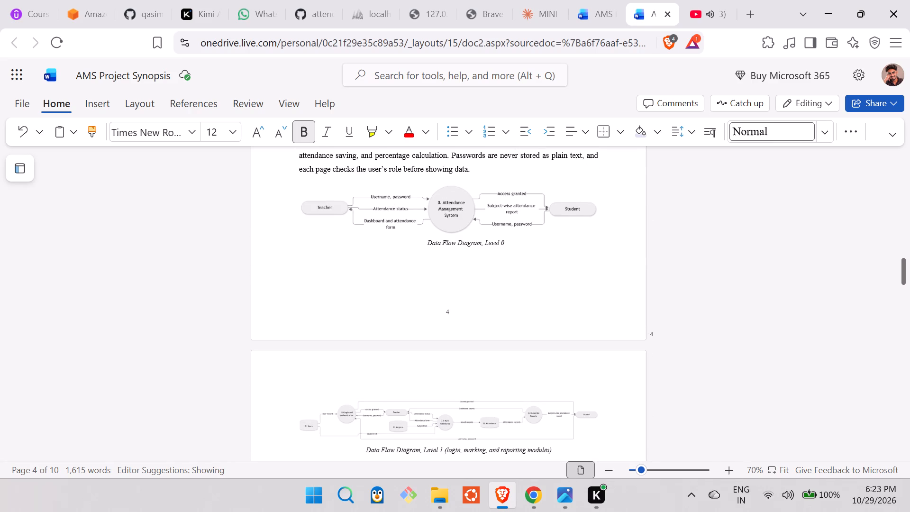
scroll(304, 348, up, 2)
Examine the Level 1 data flow diagram up close, including its size and the empty space above it.
scroll(304, 348, down, 1)
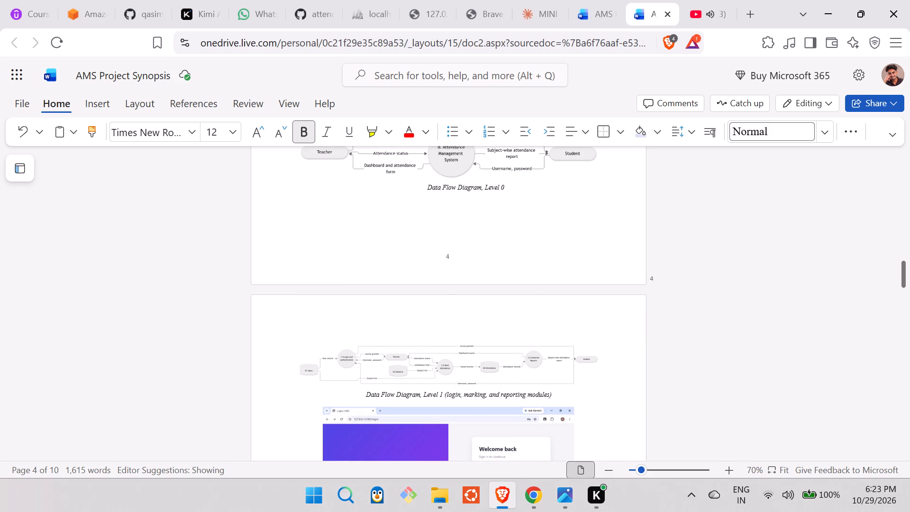
scroll(304, 348, down, 1)
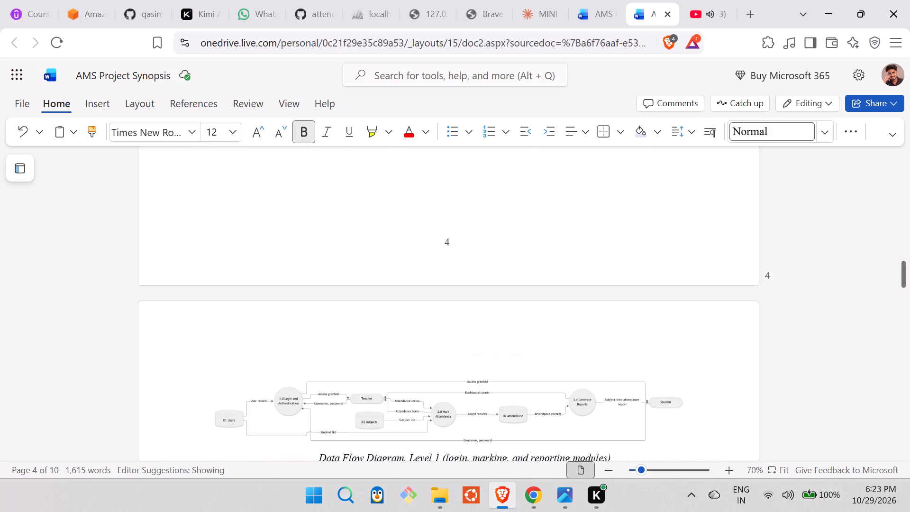
scroll(327, 317, down, 1)
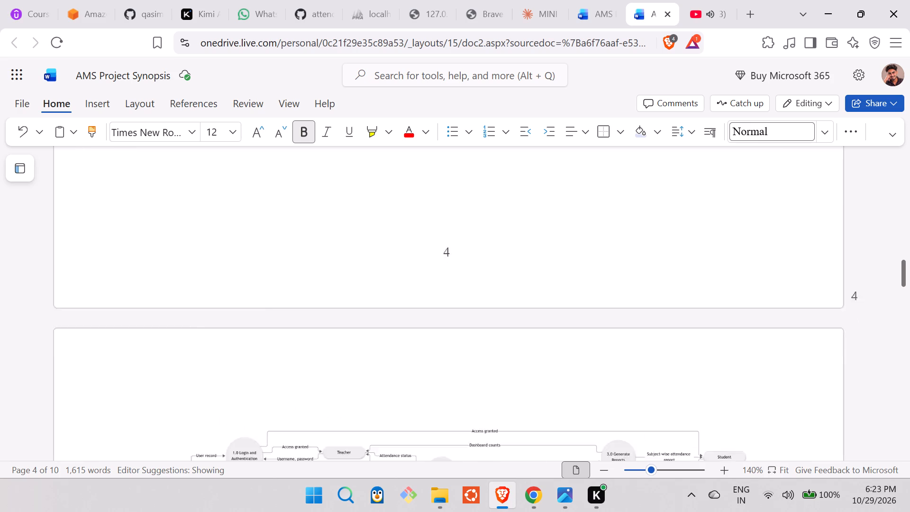
scroll(327, 317, down, 2)
scroll(327, 317, up, 1)
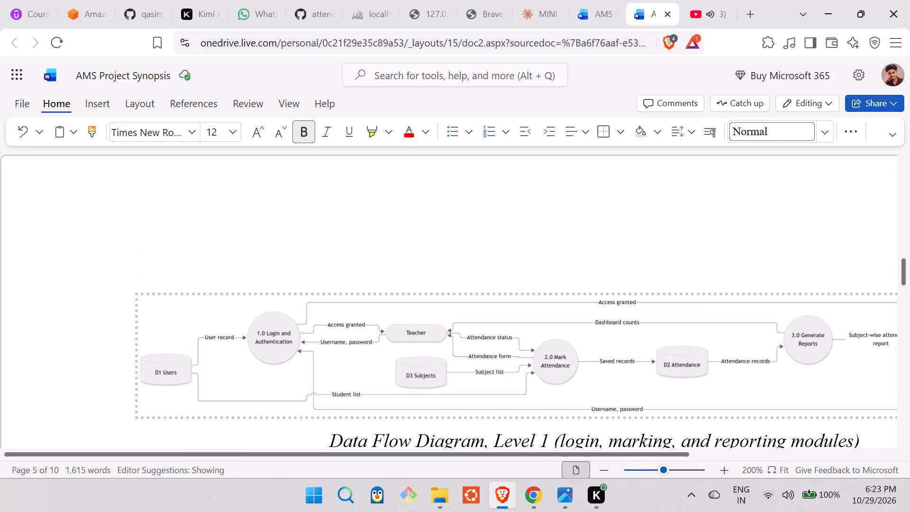
click(276, 320)
click(302, 274)
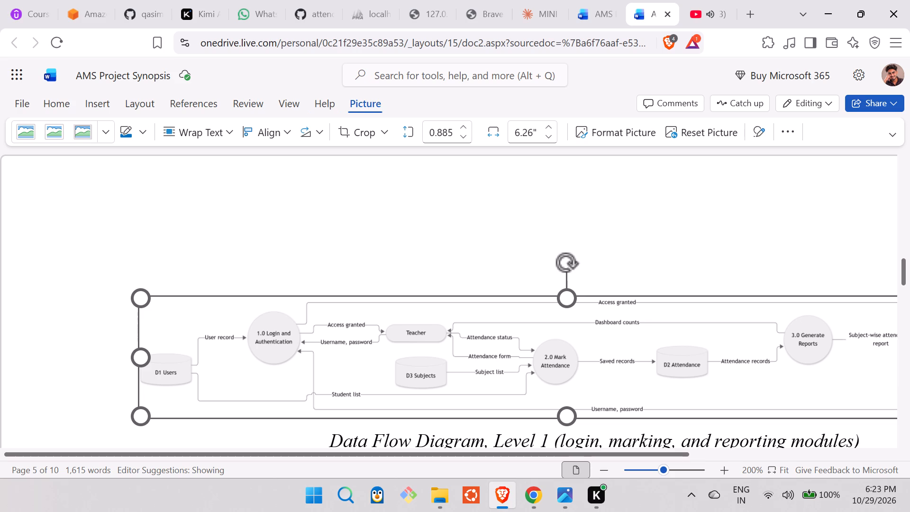
click(302, 274)
click(302, 274)
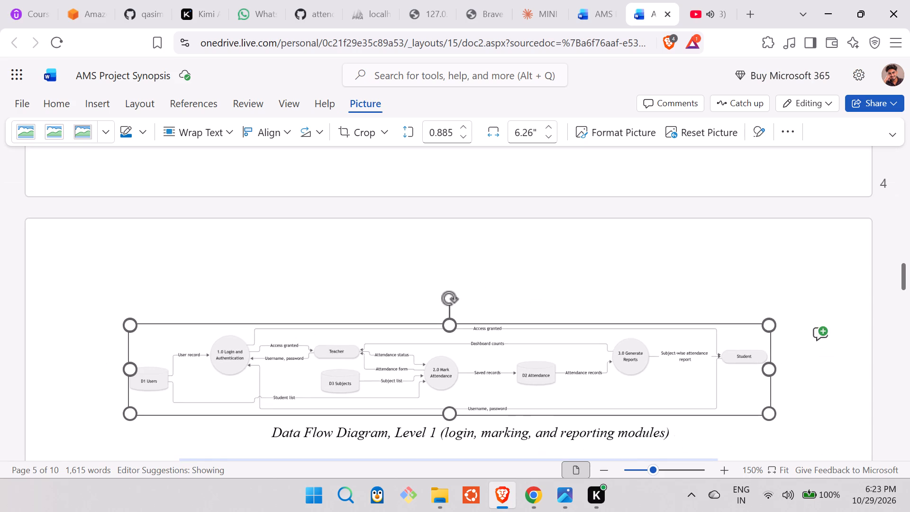
click(178, 348)
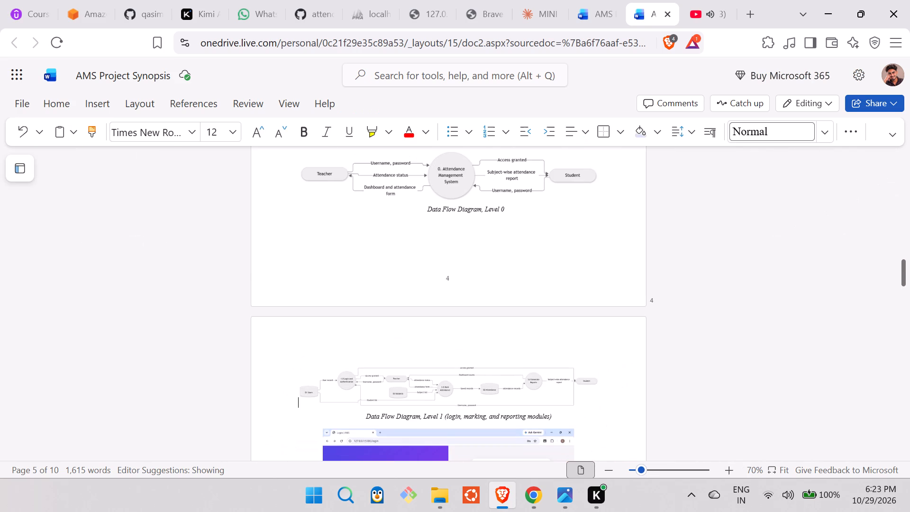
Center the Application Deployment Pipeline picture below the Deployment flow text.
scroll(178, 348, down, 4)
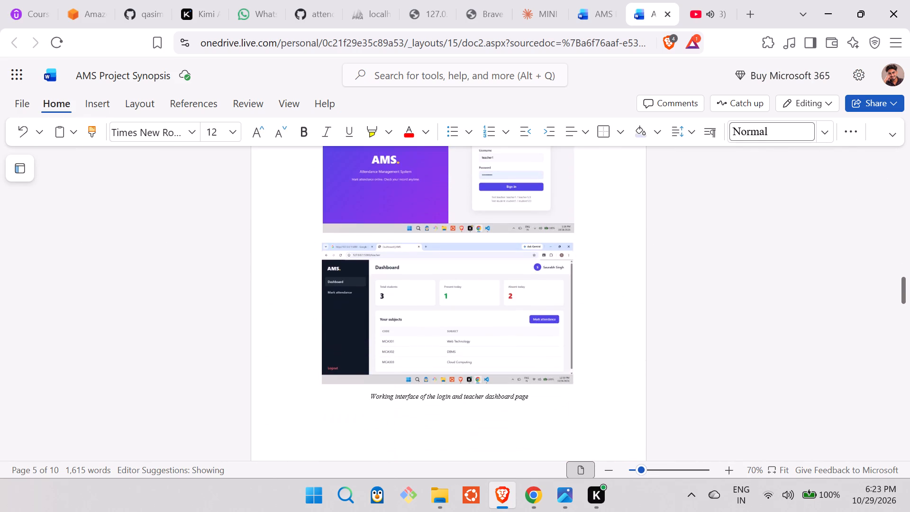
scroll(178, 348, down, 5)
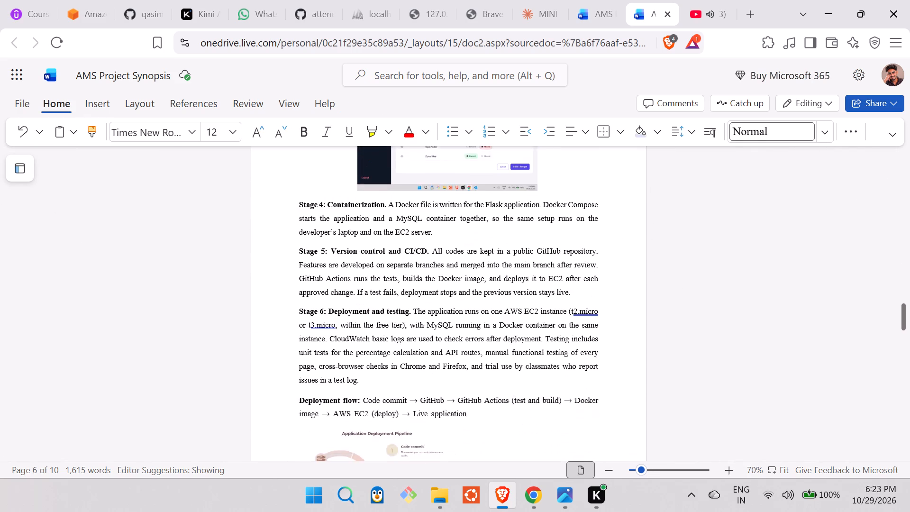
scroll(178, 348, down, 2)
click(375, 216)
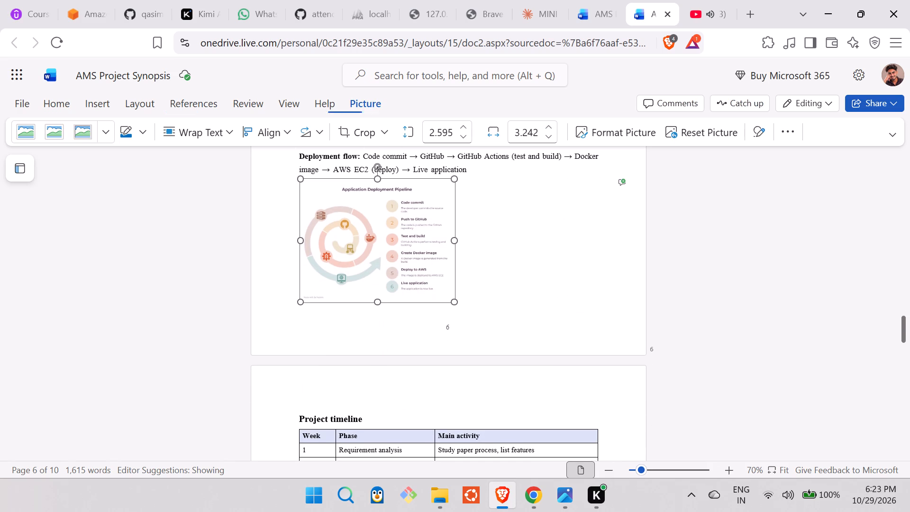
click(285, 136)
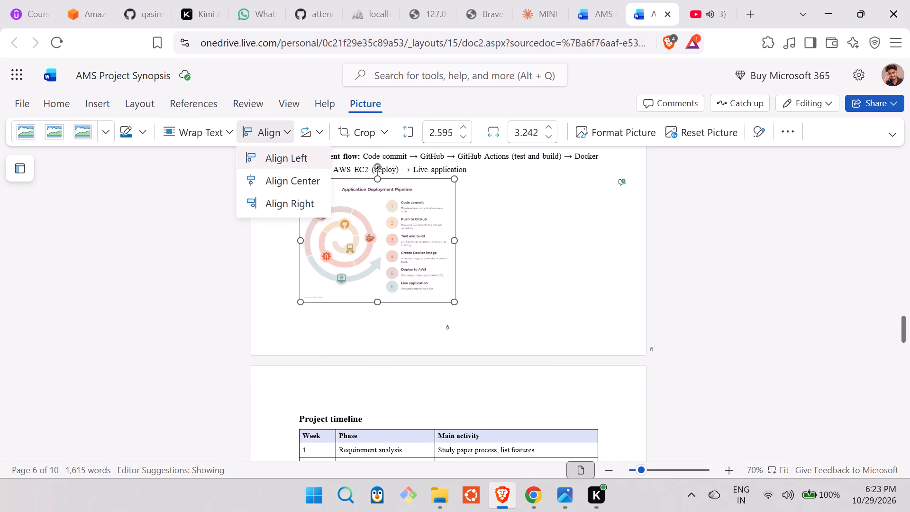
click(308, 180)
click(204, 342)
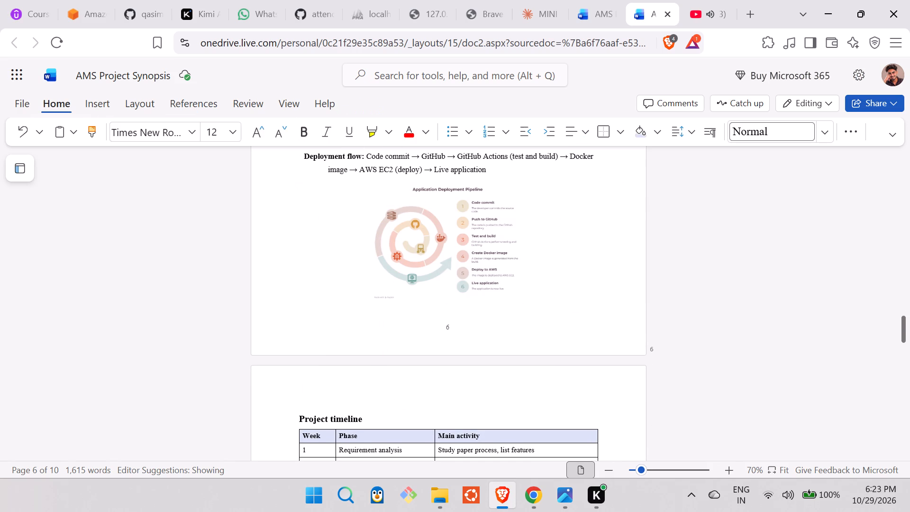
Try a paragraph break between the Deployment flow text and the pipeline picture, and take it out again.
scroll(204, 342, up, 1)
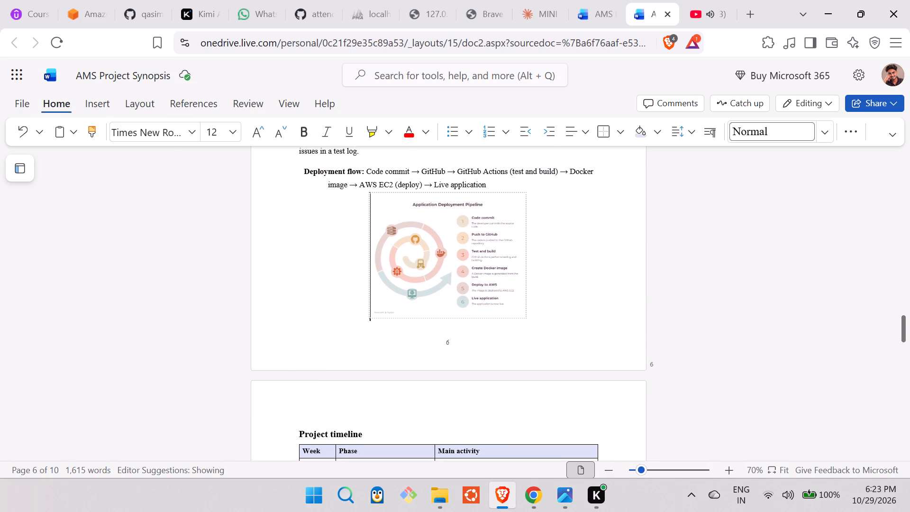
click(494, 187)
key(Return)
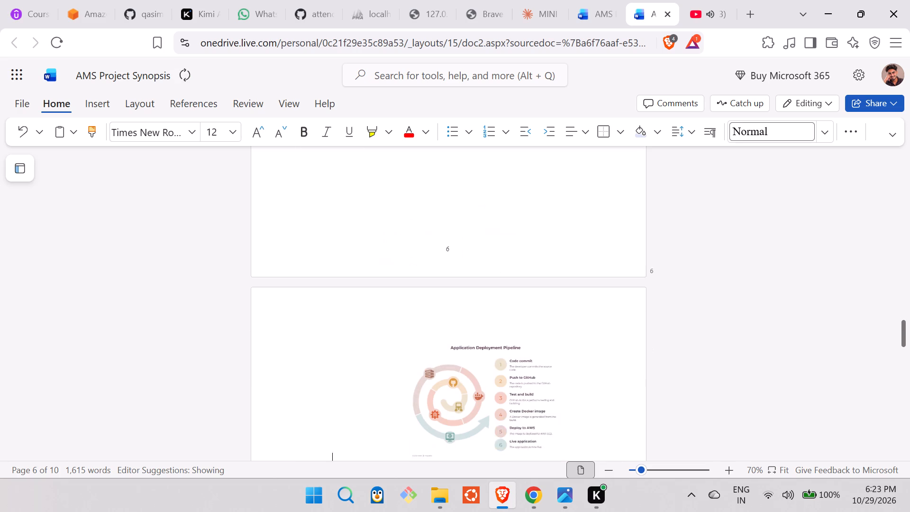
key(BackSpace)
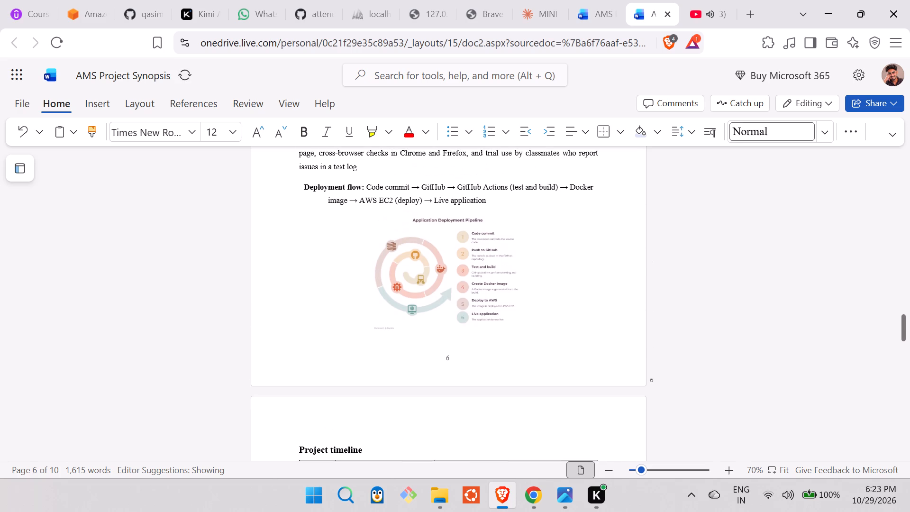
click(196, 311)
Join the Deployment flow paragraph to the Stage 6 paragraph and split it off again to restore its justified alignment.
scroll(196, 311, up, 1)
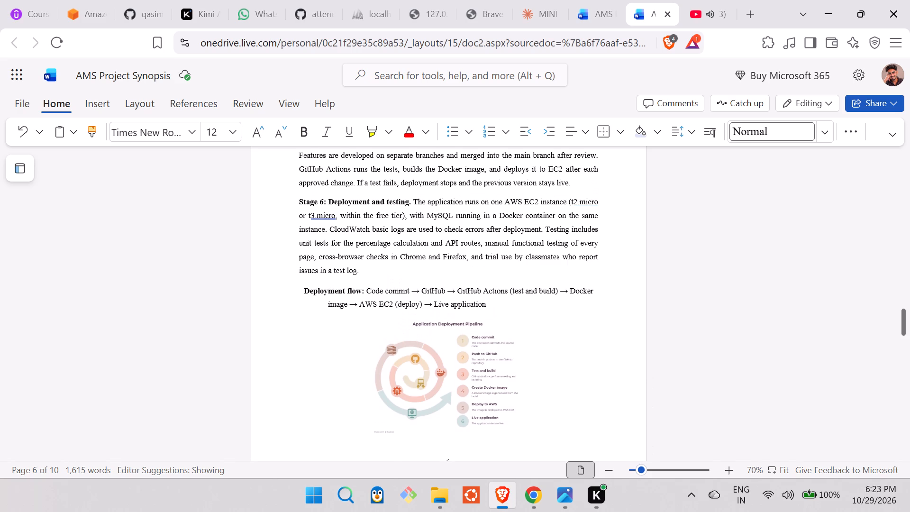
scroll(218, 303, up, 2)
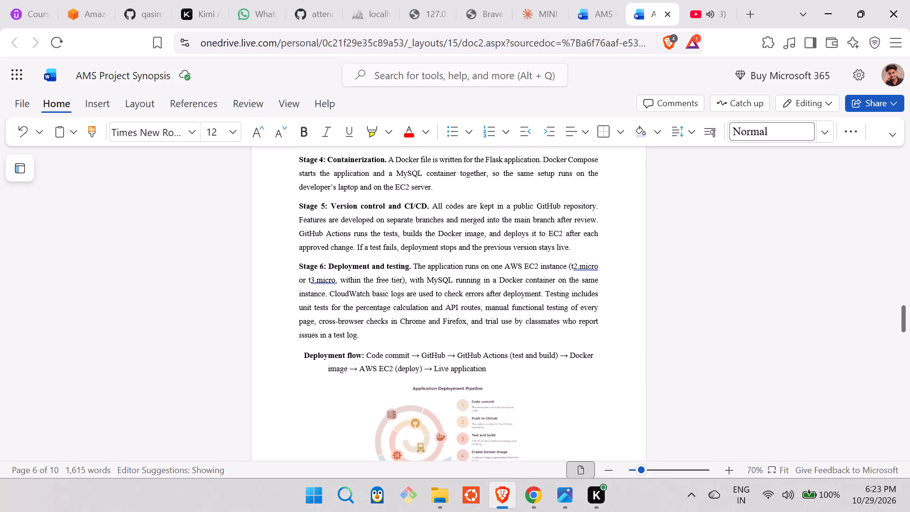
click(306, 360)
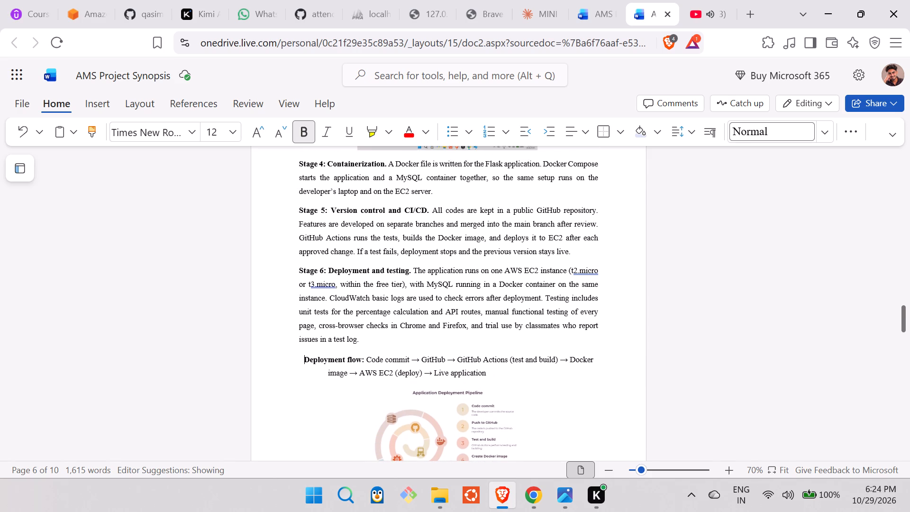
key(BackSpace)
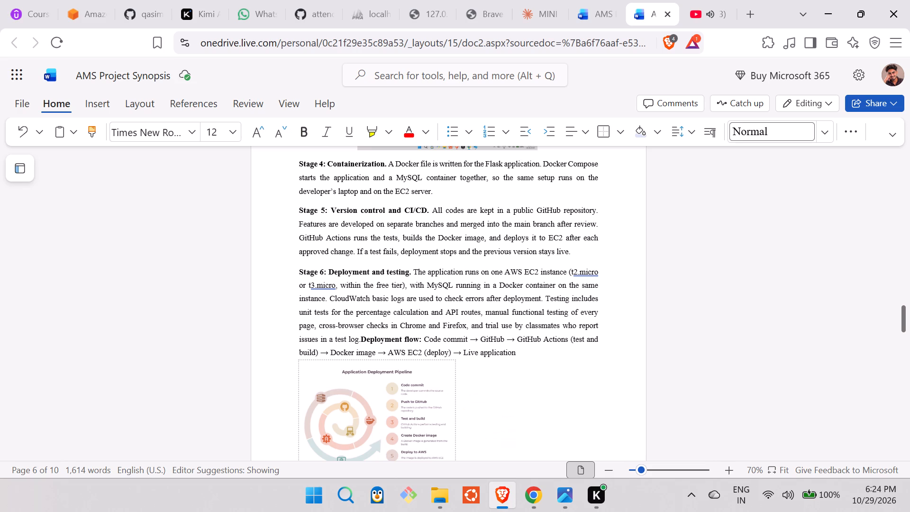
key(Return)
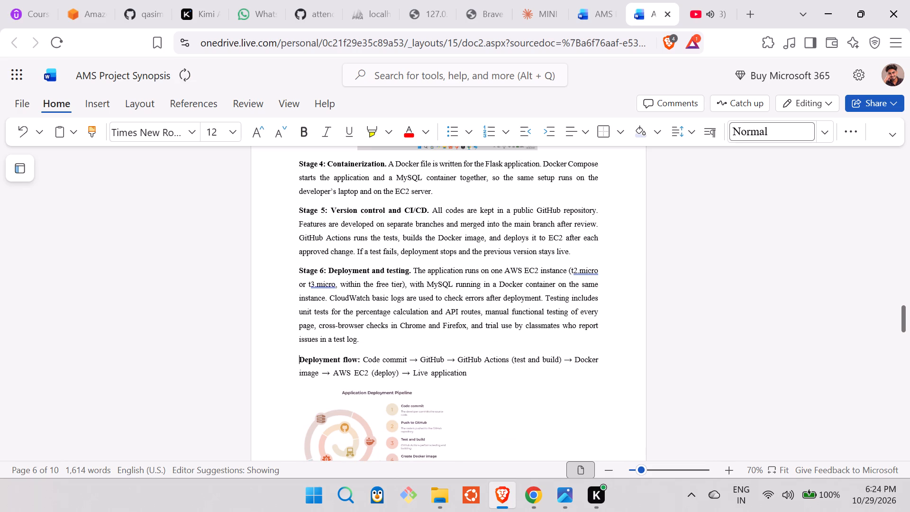
Center the Application Deployment Pipeline picture under the Deployment flow paragraph again.
click(318, 437)
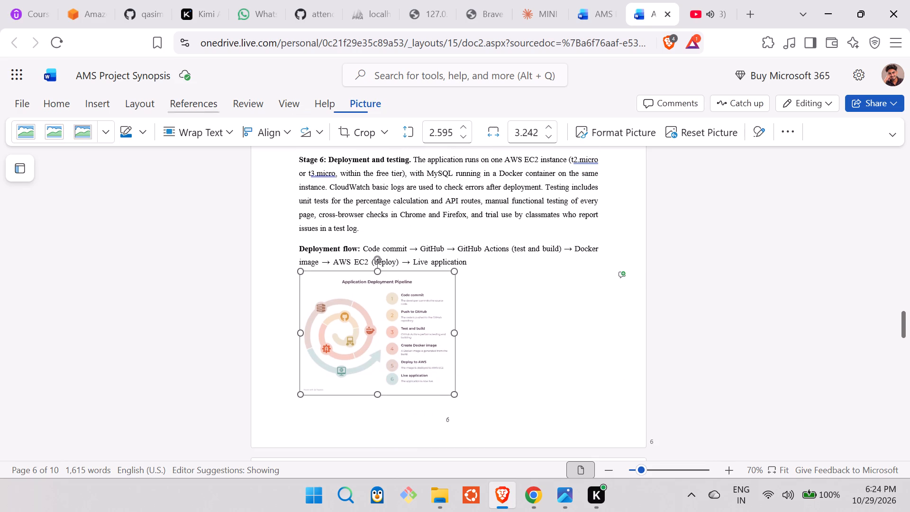
click(270, 147)
click(273, 137)
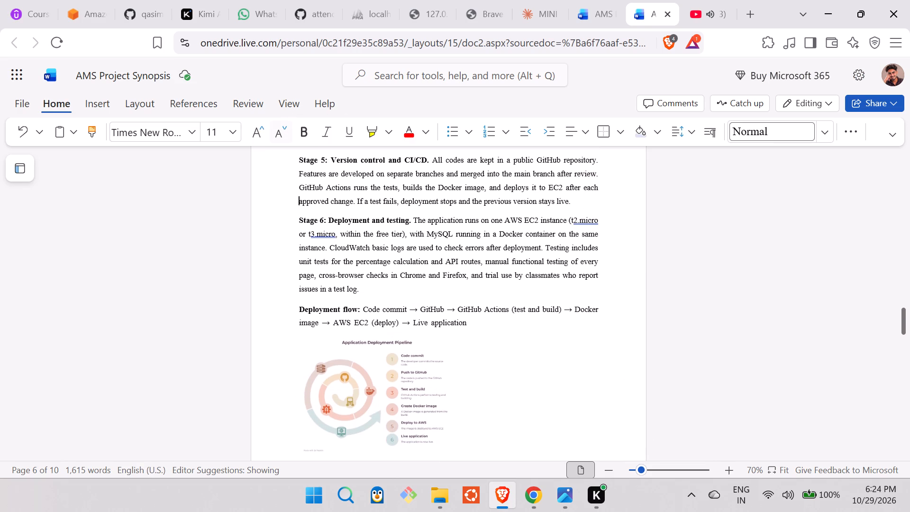
click(364, 421)
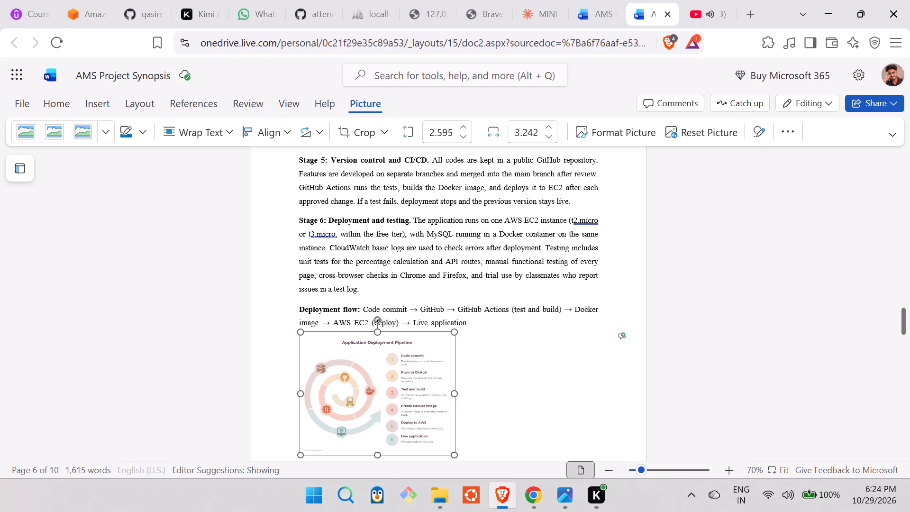
click(273, 149)
click(376, 447)
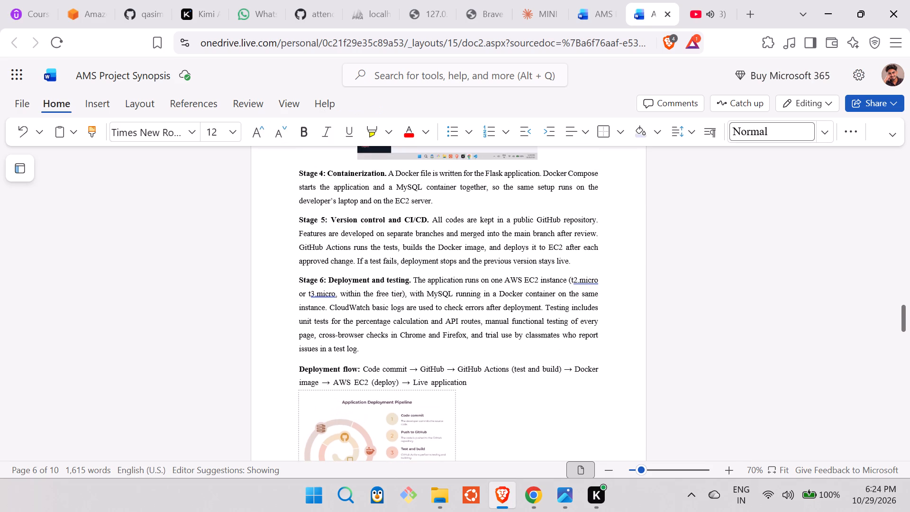
click(260, 123)
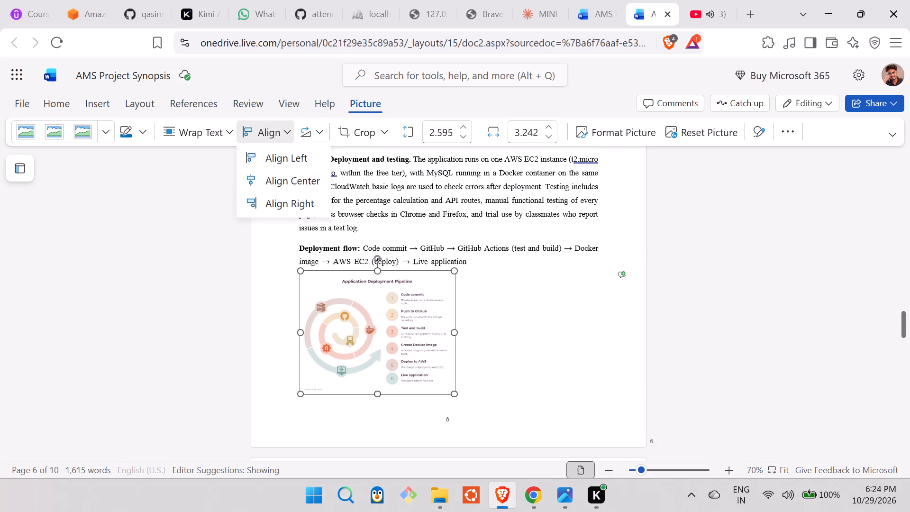
click(302, 180)
click(227, 414)
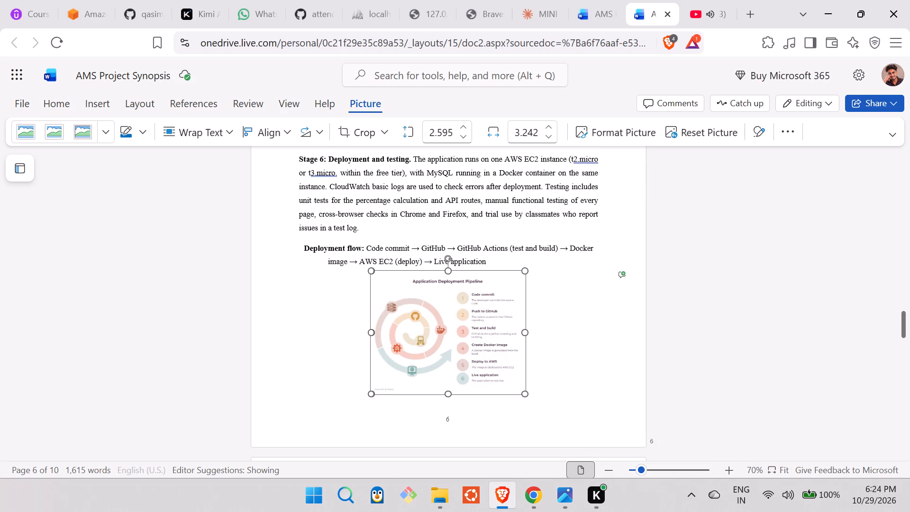
Delete the Project Timeline Gantt chart picture below the project timeline table.
scroll(227, 414, down, 3)
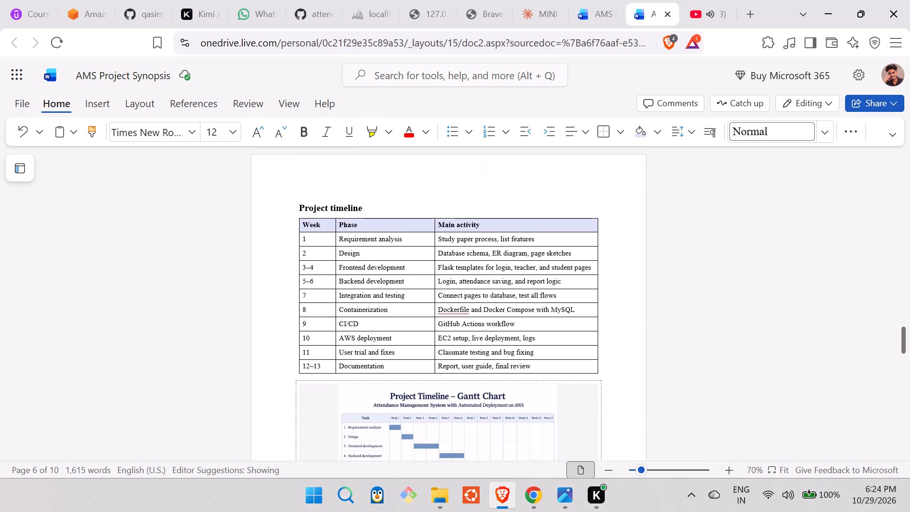
scroll(227, 414, down, 2)
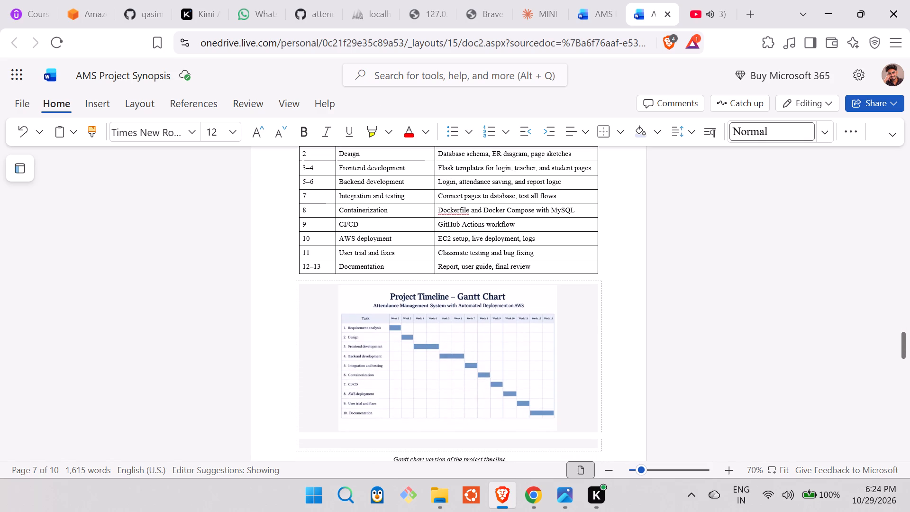
click(337, 389)
click(369, 389)
right_click(369, 389)
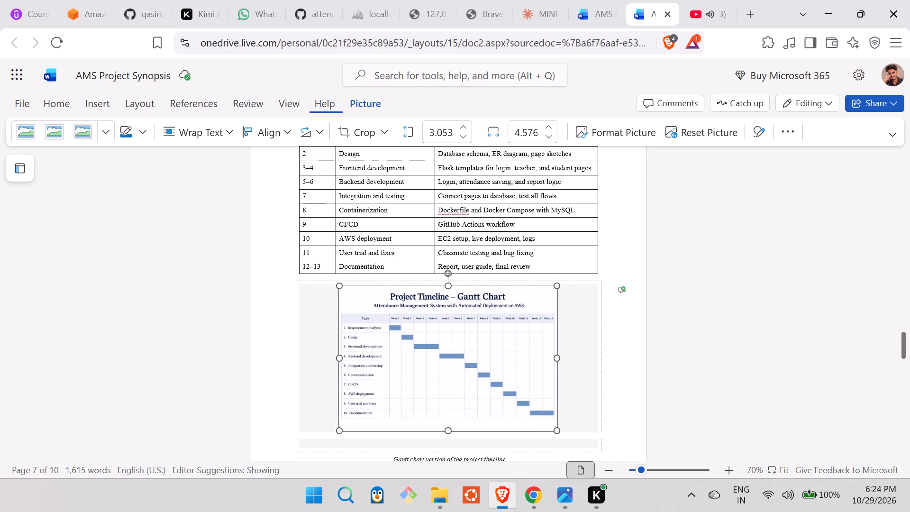
click(418, 101)
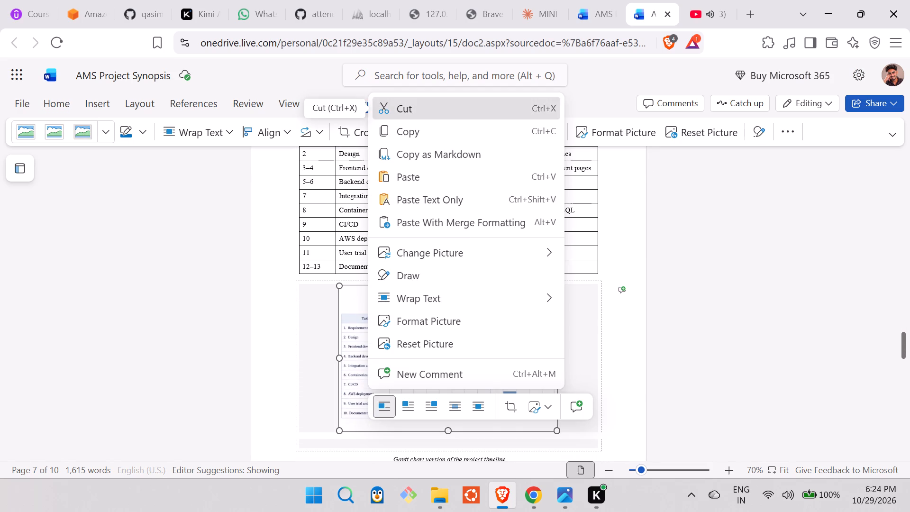
key(BackSpace)
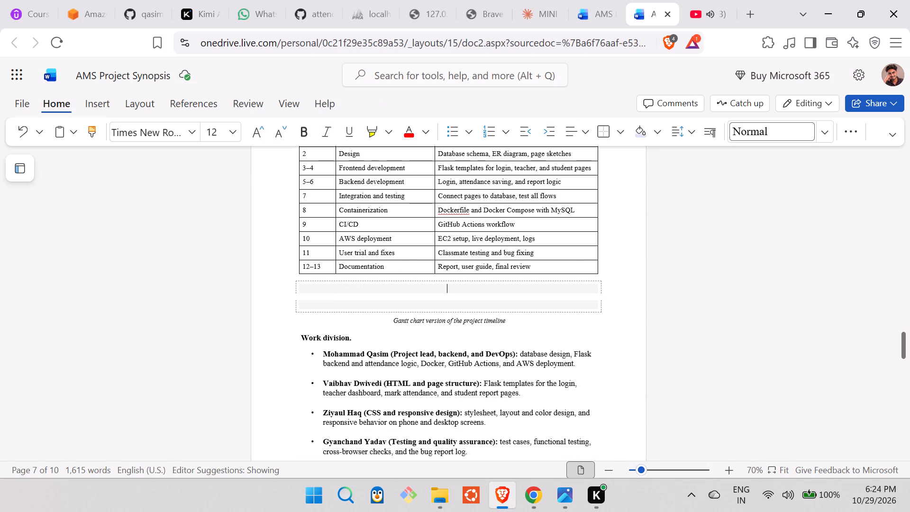
Remove the empty paragraphs left between the project timeline table and the Gantt chart caption.
key(BackSpace)
key(Down)
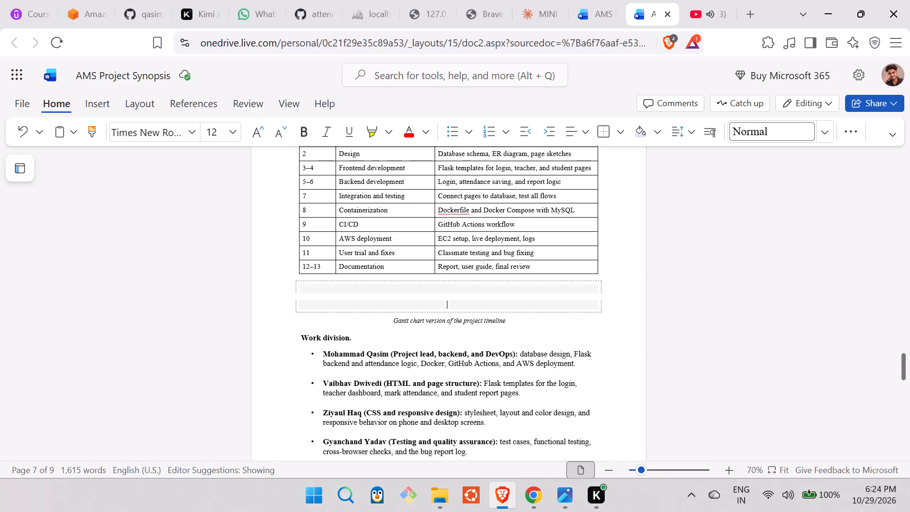
key(BackSpace)
key(BackSpace)
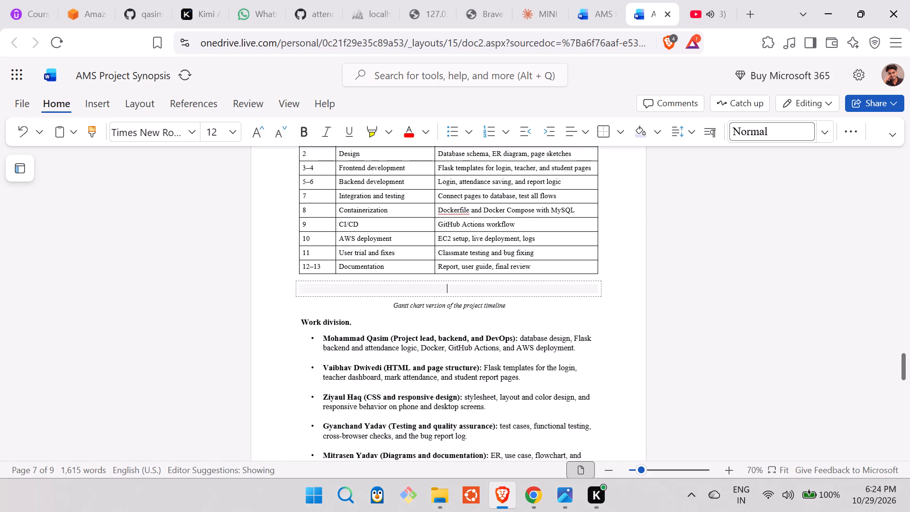
key(BackSpace)
key(Up)
key(Down)
key(BackSpace)
key(BackSpace)
key(BackSpace)
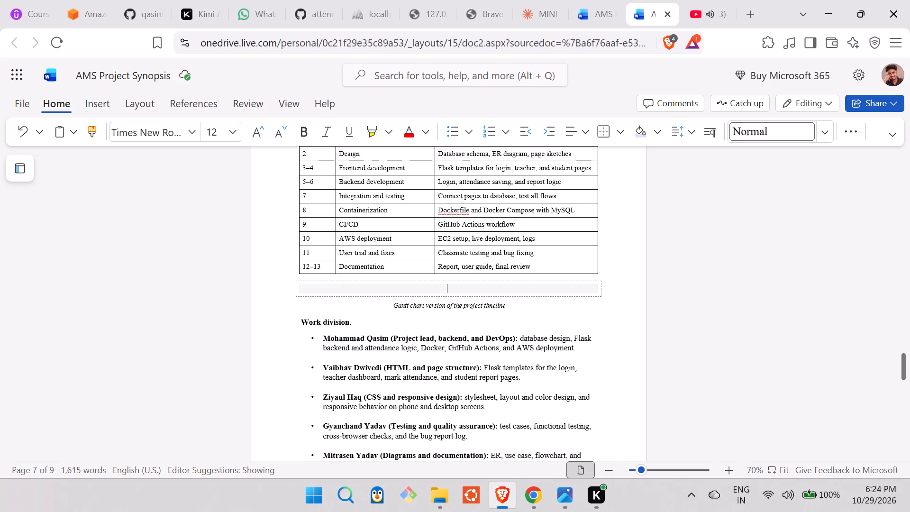
key(BackSpace)
key(BackSpace)
key(BackSpace)
key(Delete)
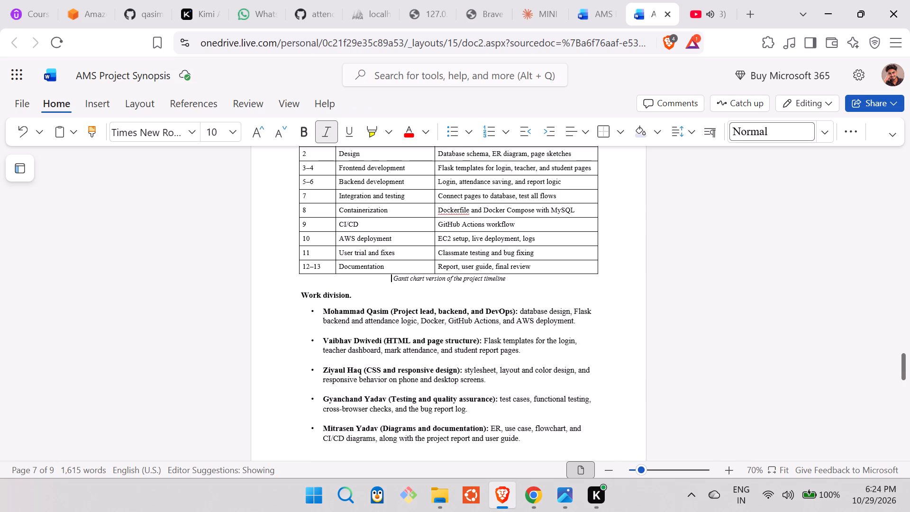
Add two blank lines above the Gantt chart caption and paste the Gantt chart picture on the second one.
key(Return)
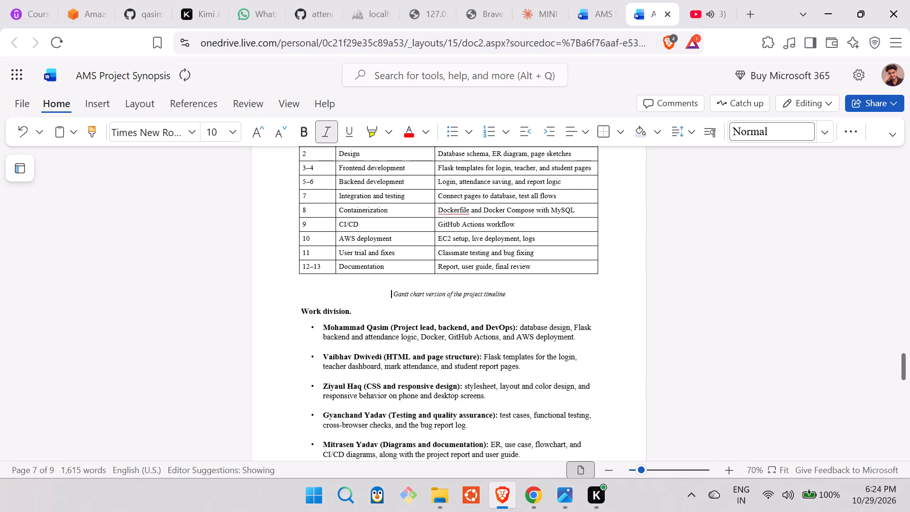
key(Up)
key(Return)
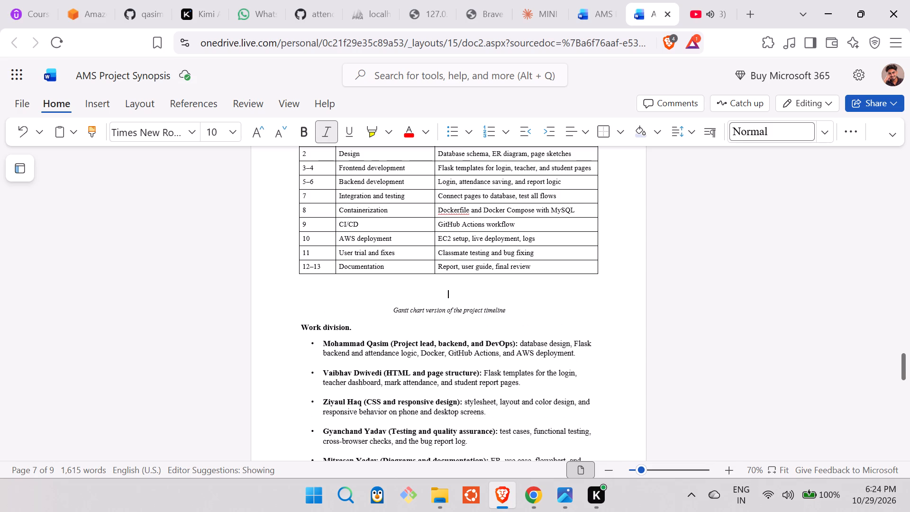
key(ctrl+v)
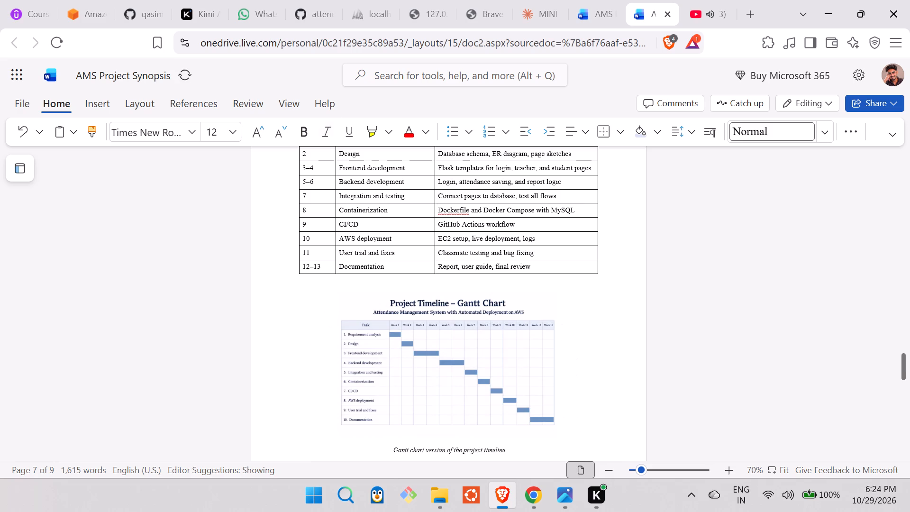
Set the height of the pasted Gantt chart picture to 3.959 inches.
click(361, 362)
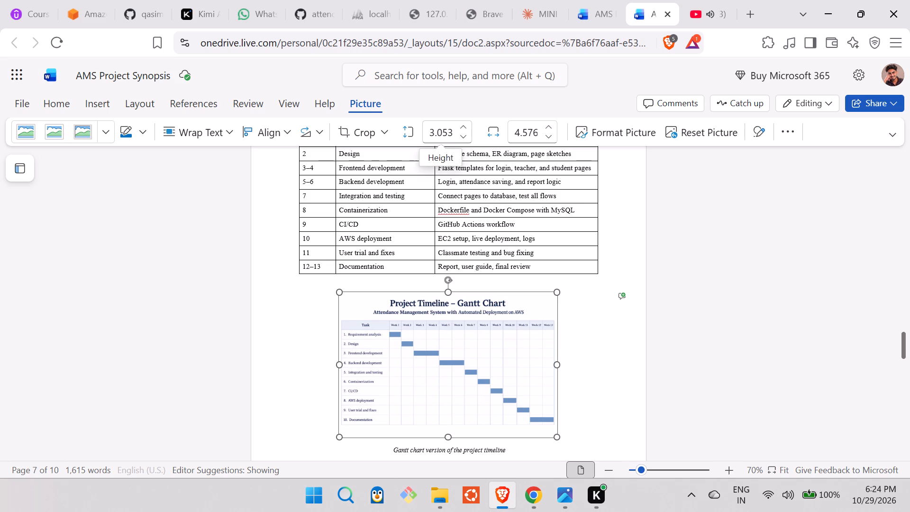
click(436, 132)
click(451, 134)
key(BackSpace)
key(BackSpace)
key(BackSpace)
text(959)
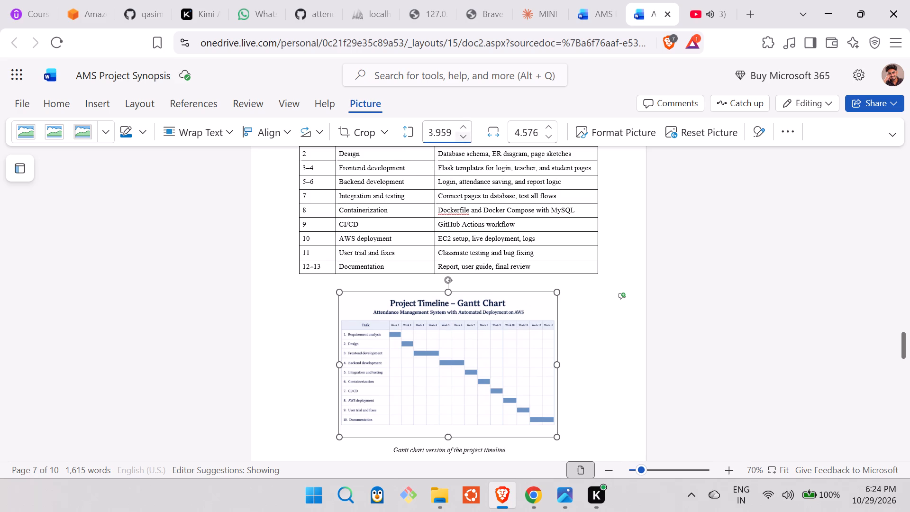
click(621, 257)
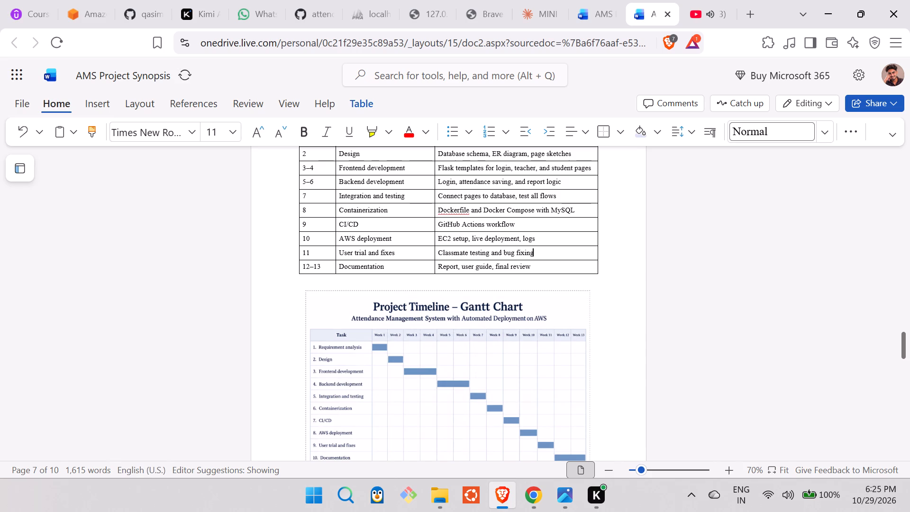
Check how the resized Gantt chart fits on the page with the timeline table and the Work division section.
scroll(576, 332, down, 1)
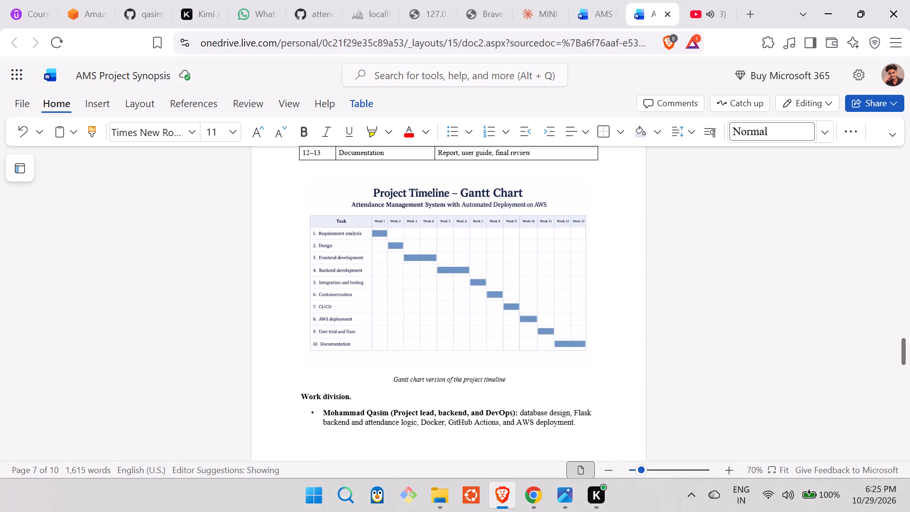
scroll(637, 328, up, 2)
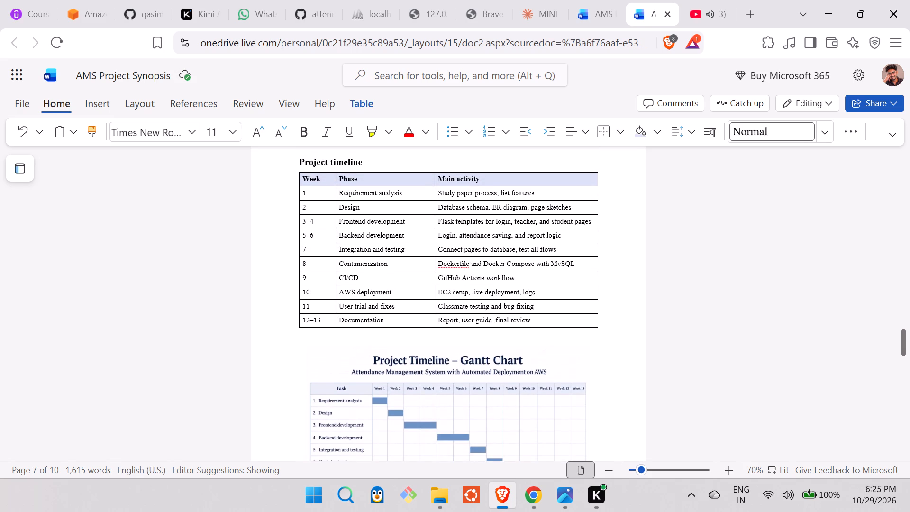
scroll(637, 328, down, 2)
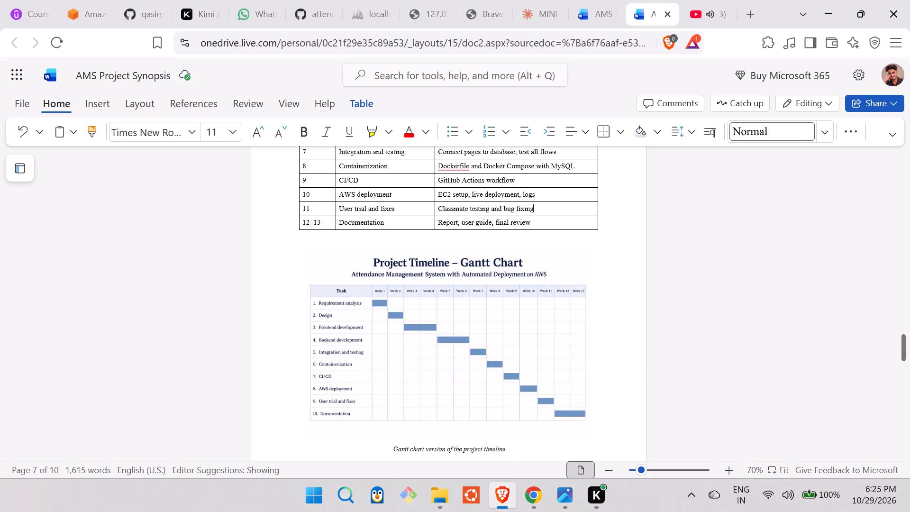
scroll(637, 328, down, 2)
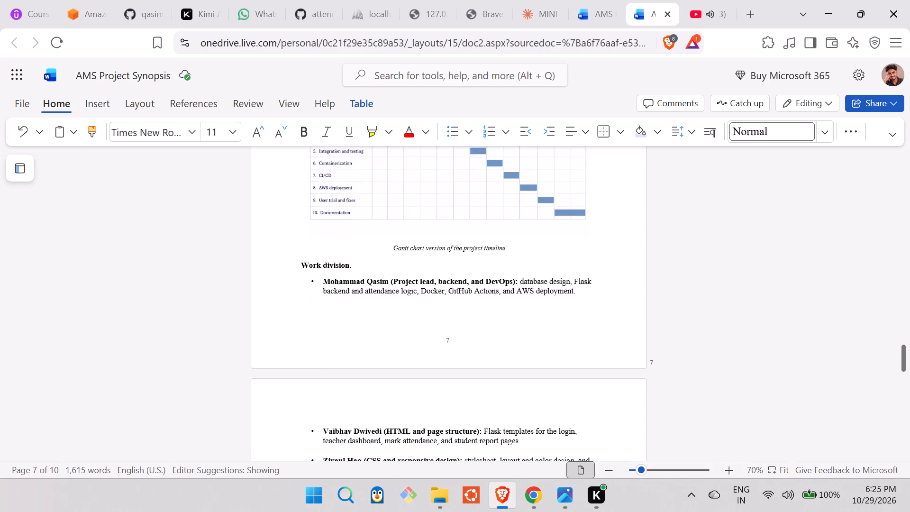
scroll(637, 328, up, 2)
scroll(637, 328, down, 1)
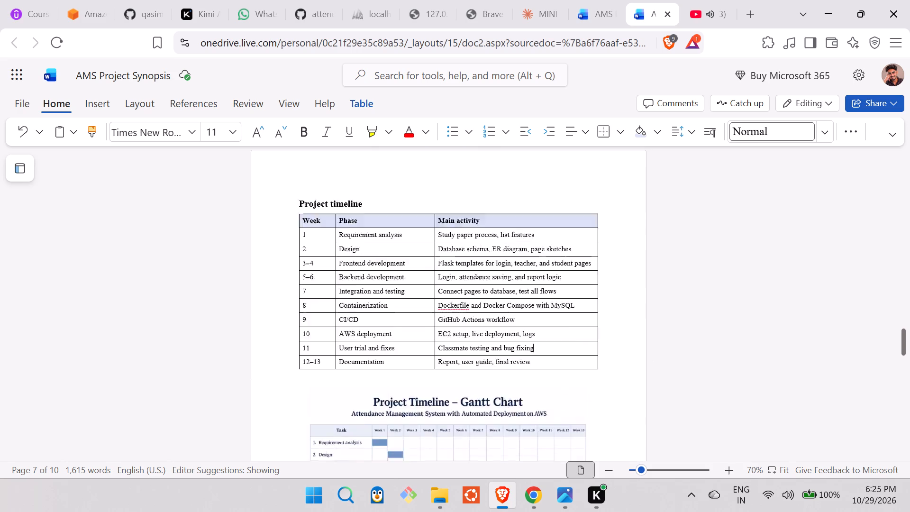
scroll(637, 328, down, 3)
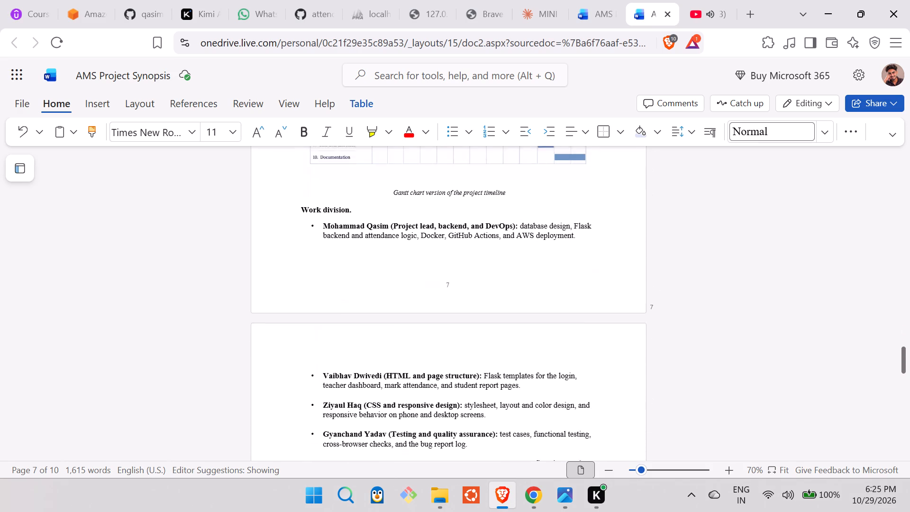
Add four blank lines after the Gantt chart caption so the Work division heading starts on the following page.
click(362, 211)
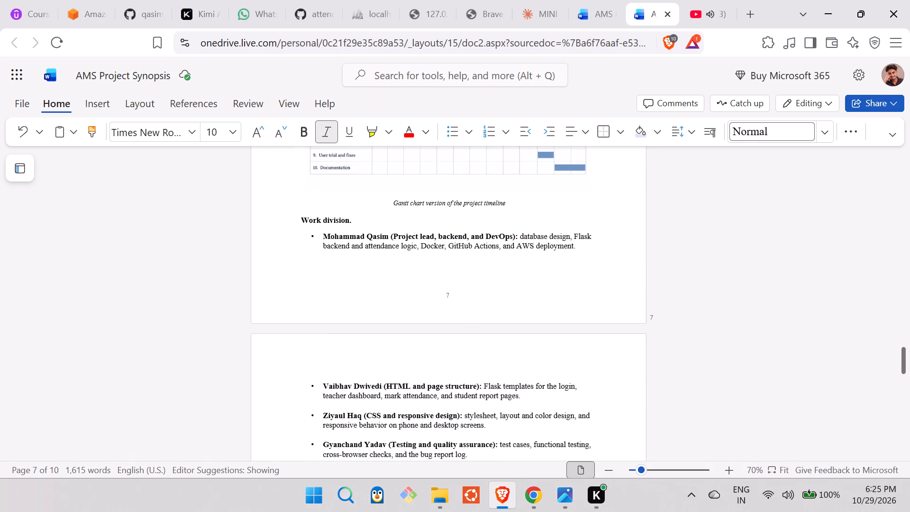
click(413, 202)
click(358, 216)
click(508, 203)
key(Return)
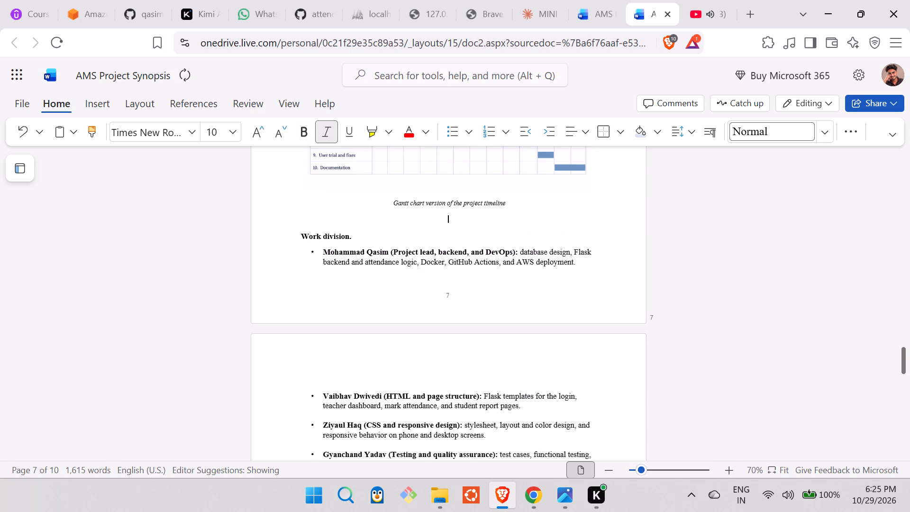
key(Return)
key(Return)
key(Return)
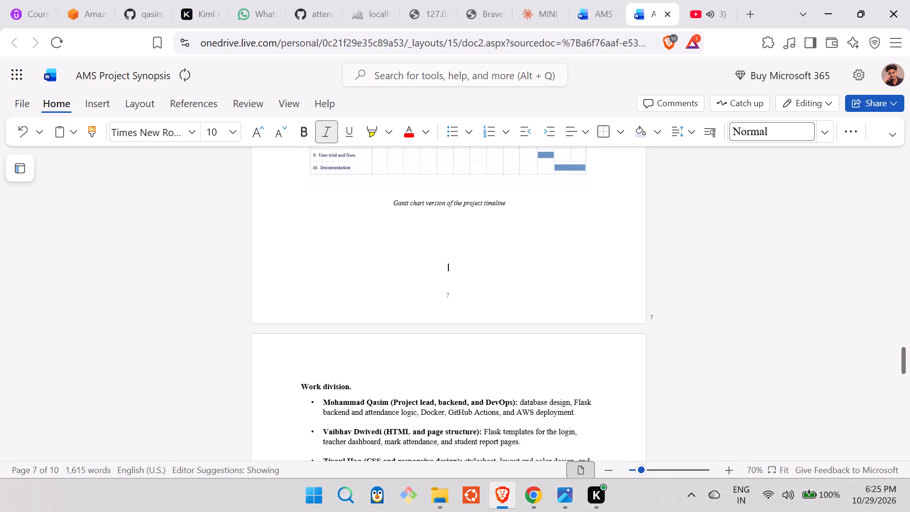
Insert two blank lines before the Hardware heading to move it onto the same page as its table.
scroll(282, 250, up, 1)
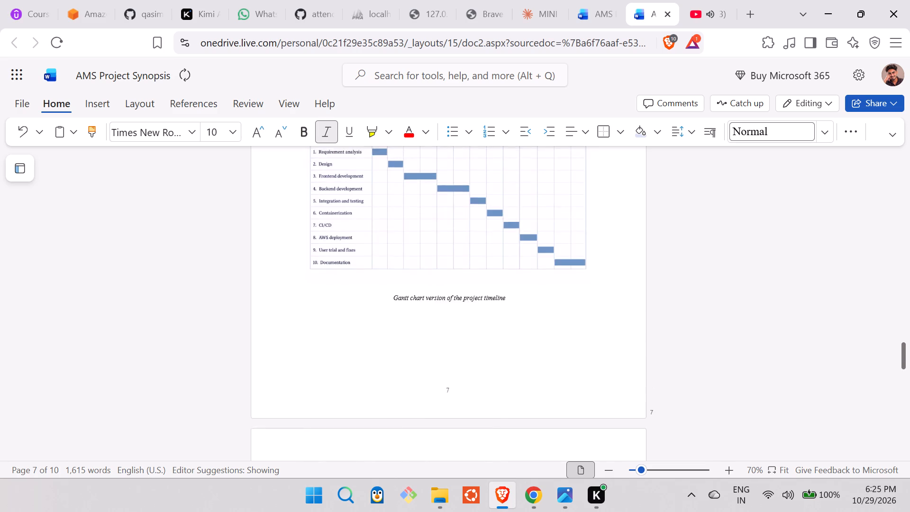
scroll(282, 250, up, 1)
scroll(282, 250, down, 1)
scroll(282, 250, up, 3)
scroll(282, 250, right, 1)
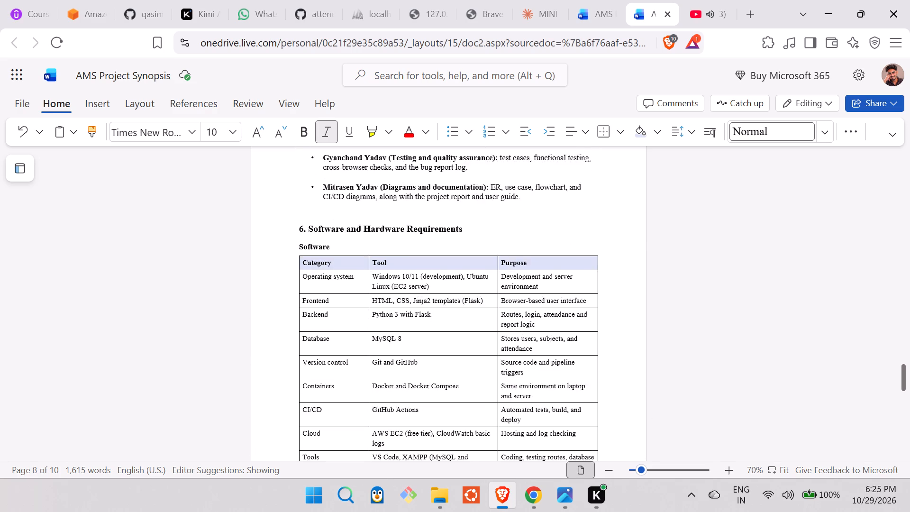
scroll(282, 250, down, 1)
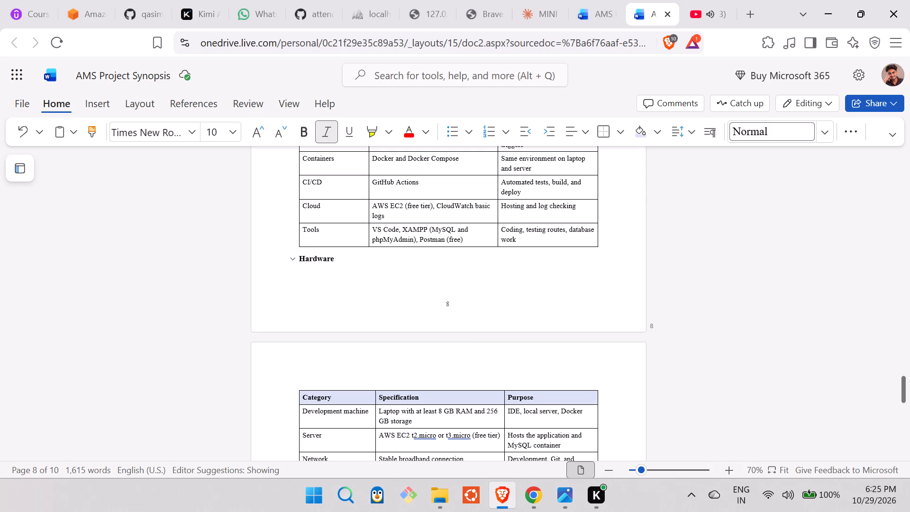
click(603, 239)
click(603, 239)
click(300, 256)
key(Return)
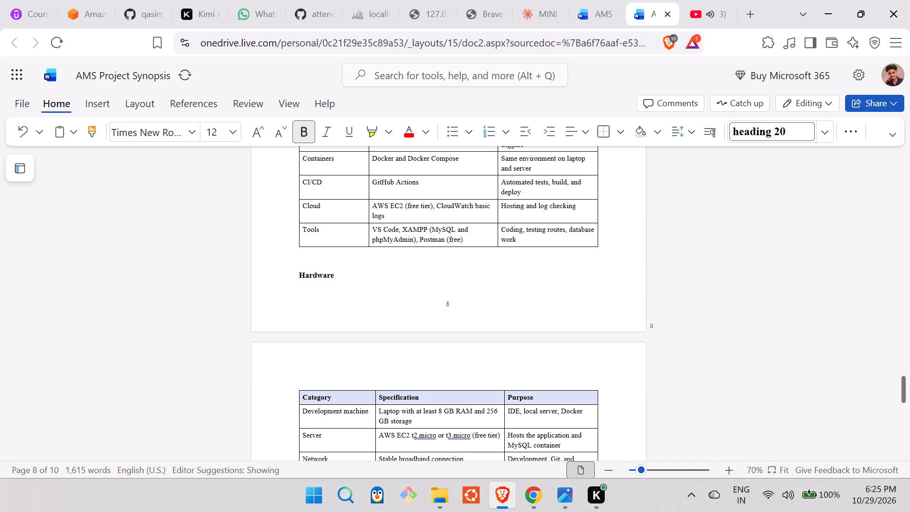
key(Return)
Review the layout of the pages from the Gantt chart through Hardware and Expected Outcomes to References.
scroll(226, 288, up, 1)
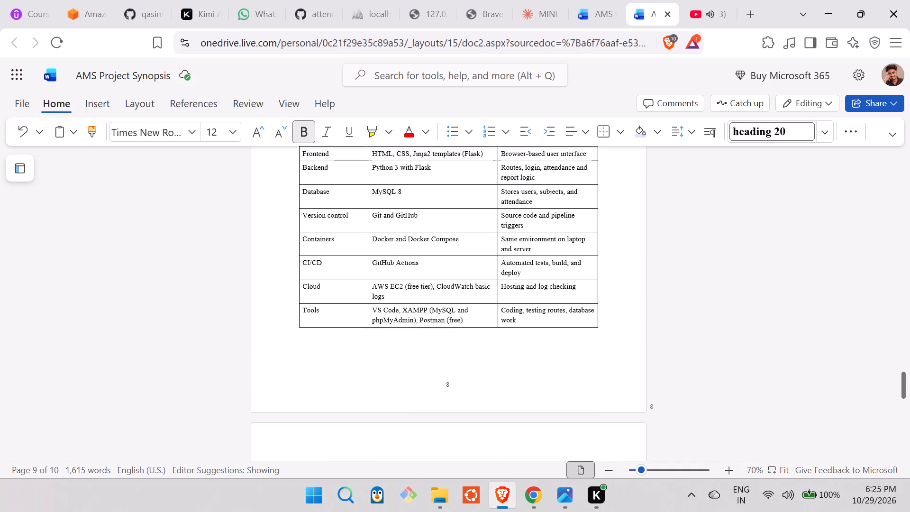
scroll(226, 288, down, 3)
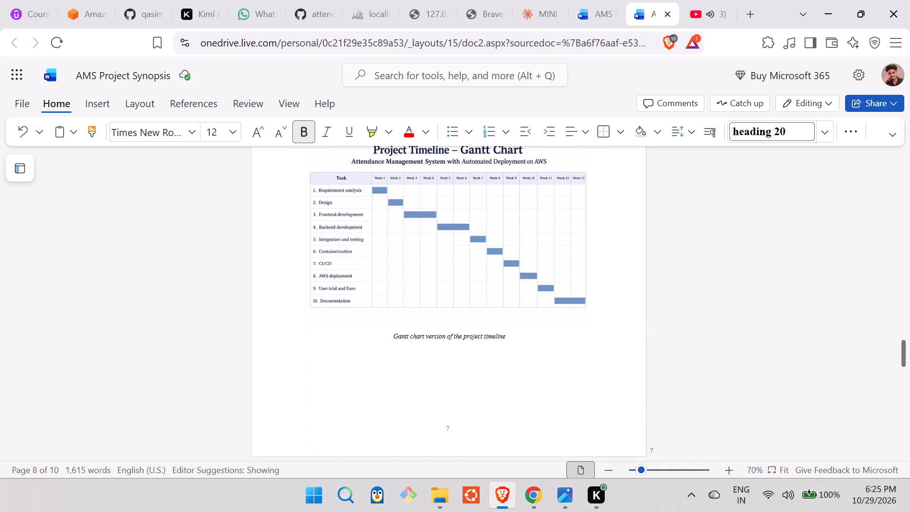
scroll(226, 288, down, 3)
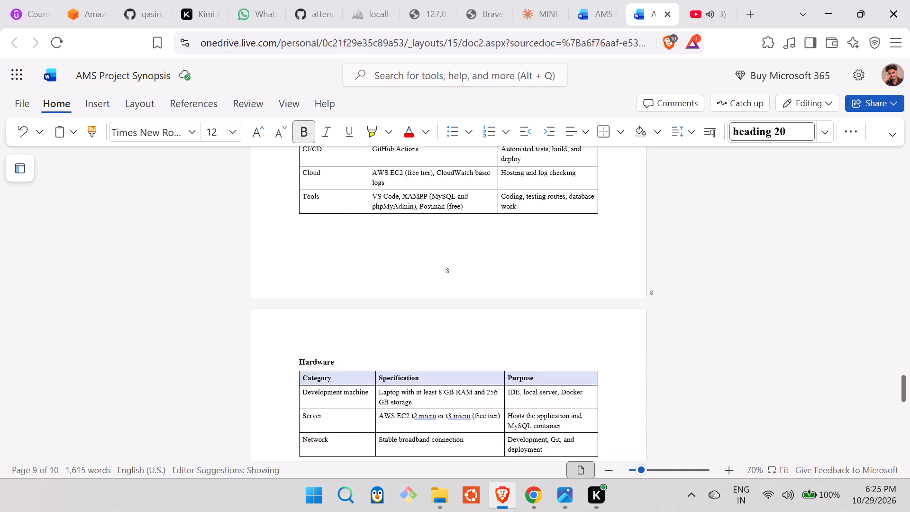
scroll(226, 288, down, 1)
scroll(226, 288, up, 1)
scroll(226, 288, down, 1)
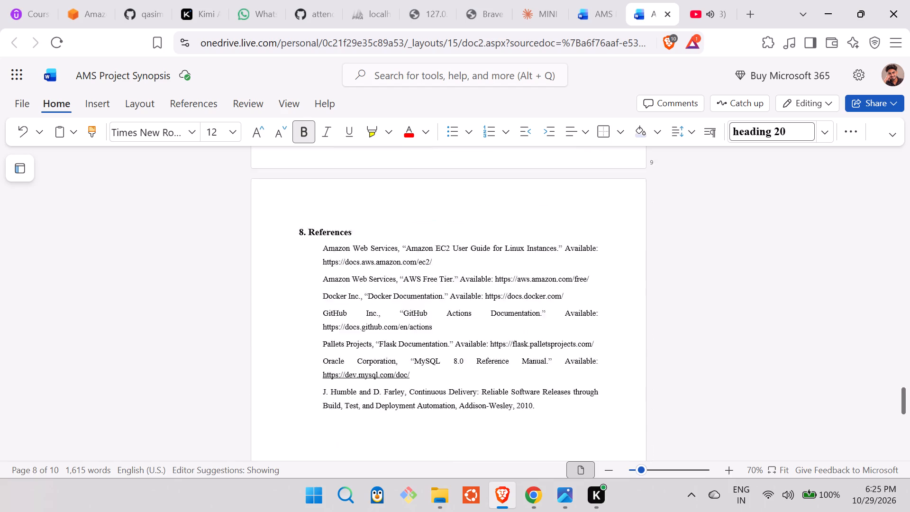
scroll(226, 288, down, 1)
scroll(226, 288, up, 3)
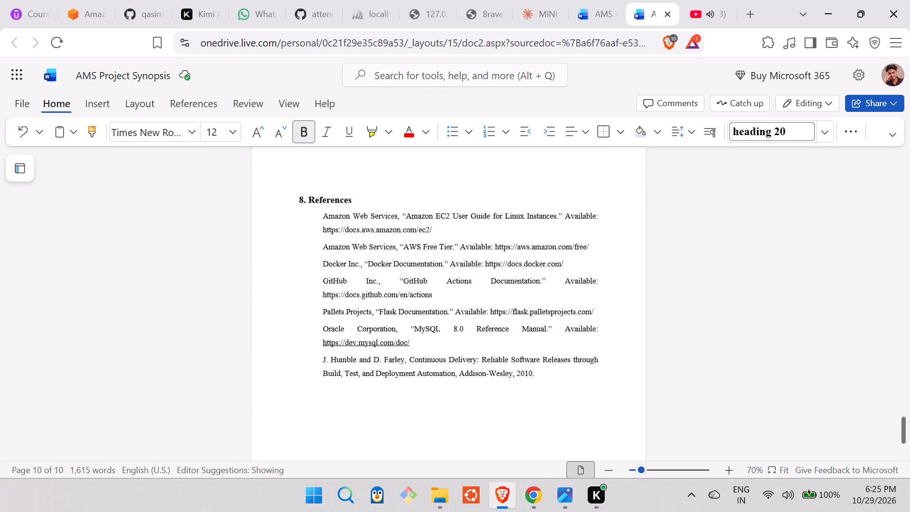
scroll(226, 288, up, 4)
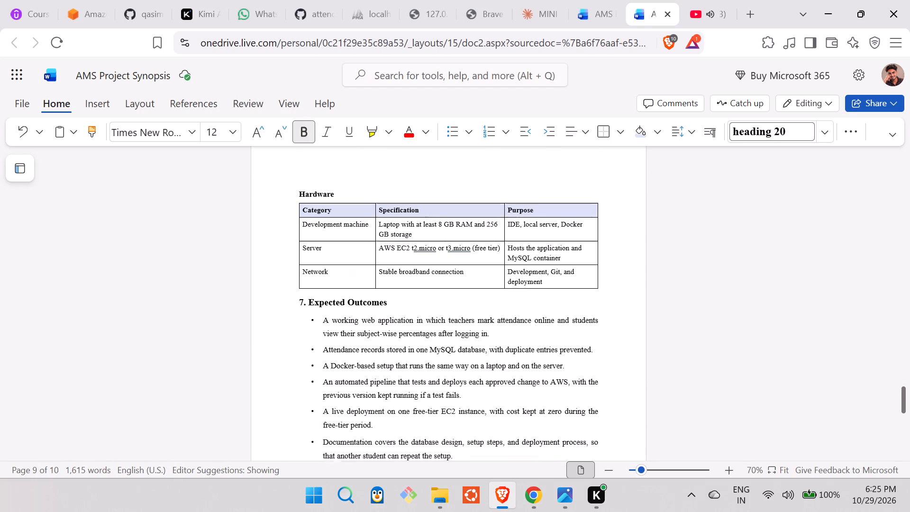
Set the height of the Mark attendance screenshot above the Stage 4: Containerization paragraph to 2.200 inches.
scroll(226, 288, up, 3)
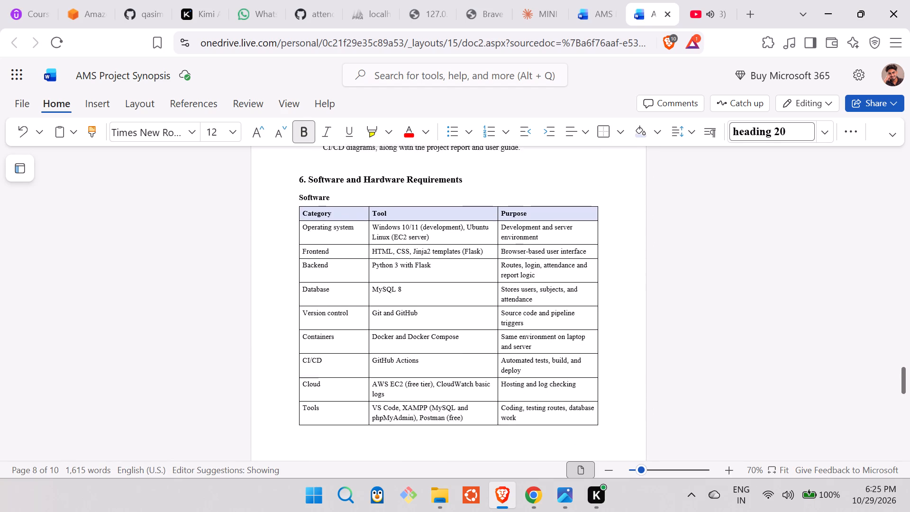
scroll(226, 288, up, 3)
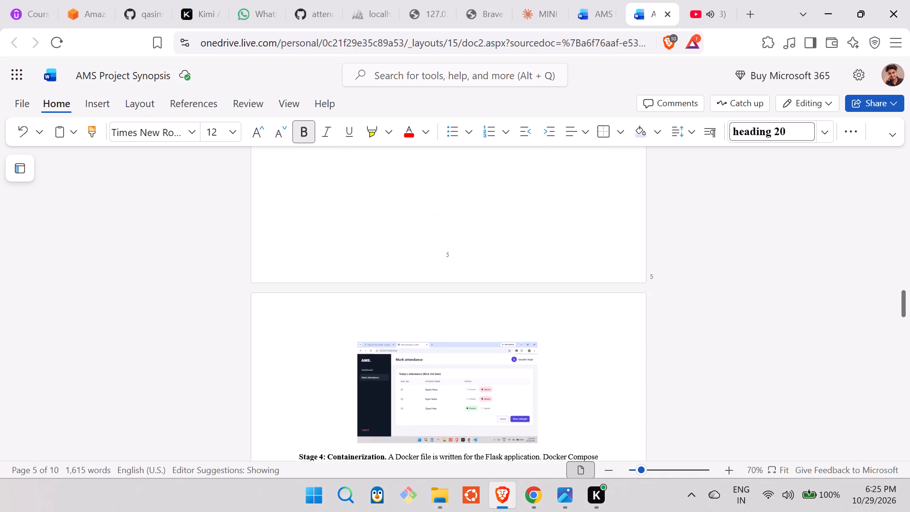
scroll(226, 288, down, 1)
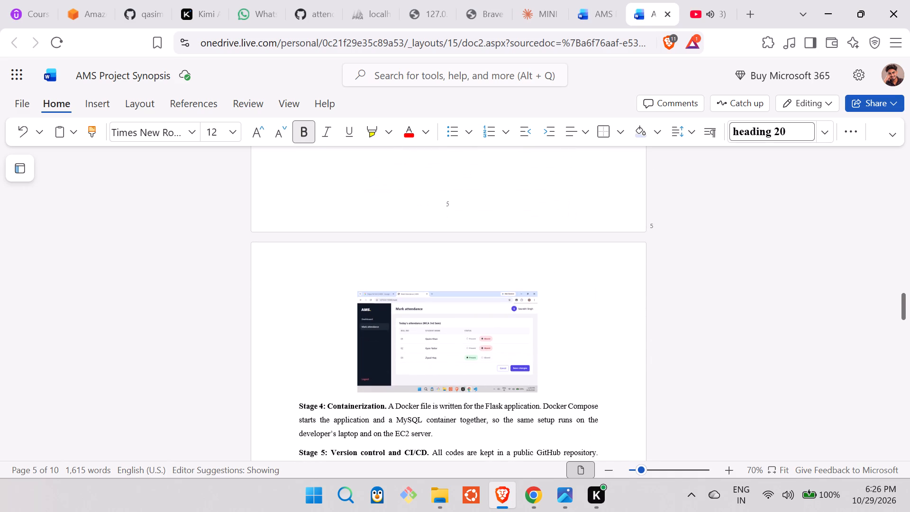
click(392, 341)
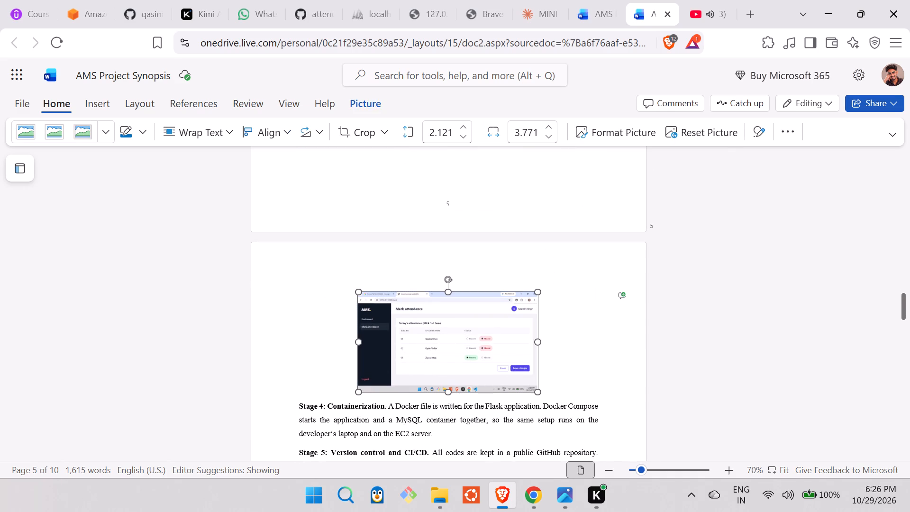
click(450, 132)
key(Right)
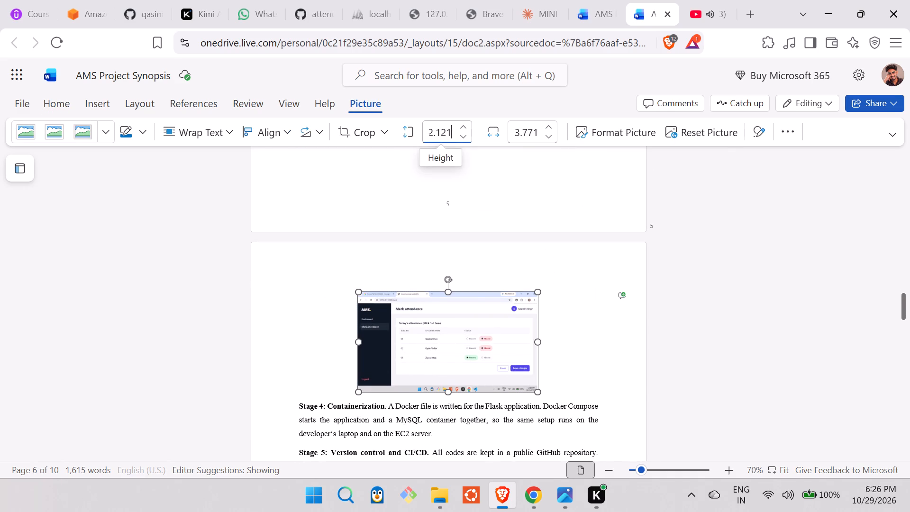
key(BackSpace)
key(BackSpace)
key(BackSpace)
text(200)
click(191, 188)
Check how the resized Mark attendance screenshot fits on its page with the Stage 4 to Stage 6 text and deployment flow.
scroll(191, 188, down, 2)
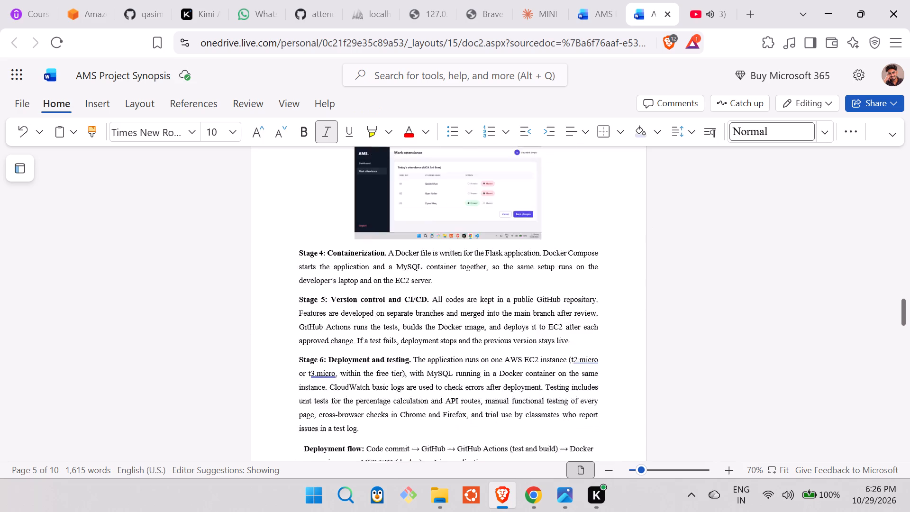
scroll(191, 188, down, 3)
scroll(191, 188, up, 2)
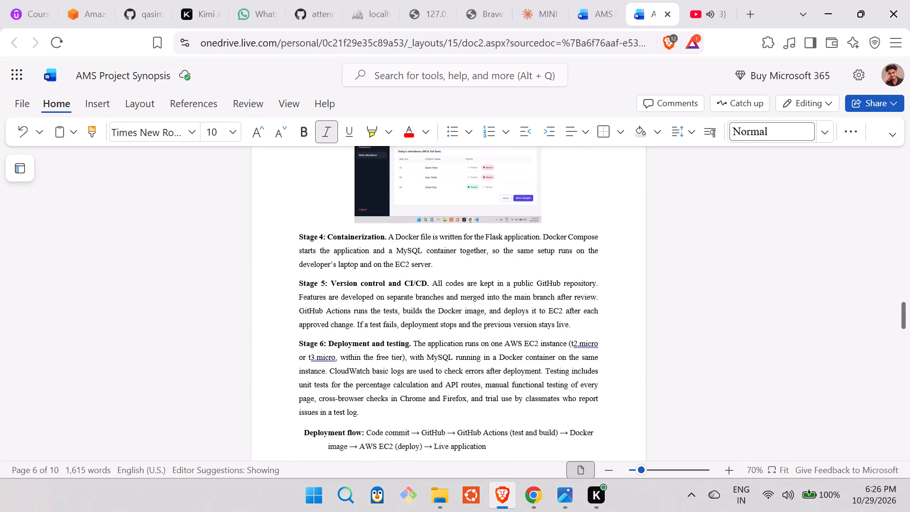
scroll(191, 188, up, 1)
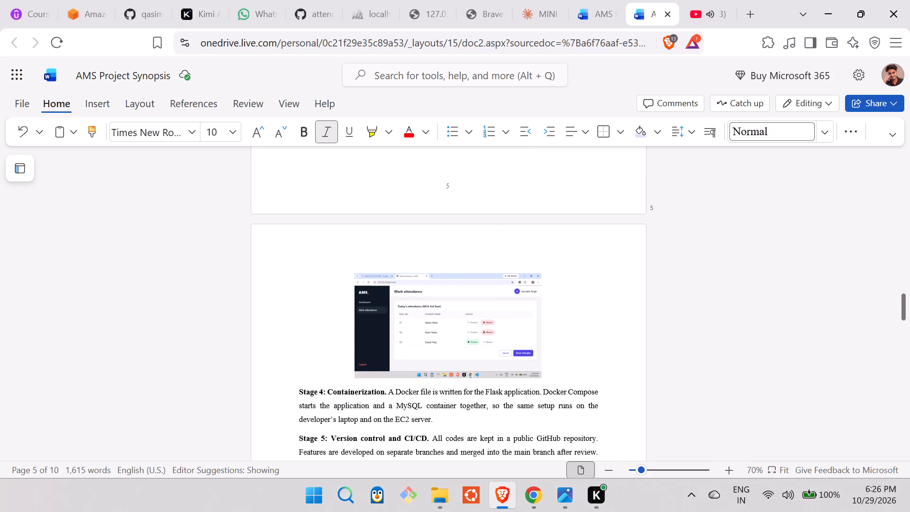
click(25, 103)
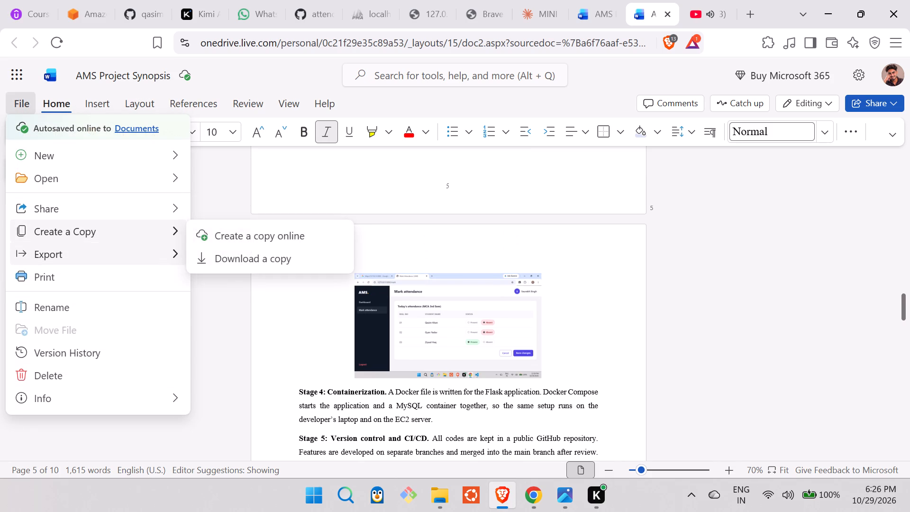
click(66, 274)
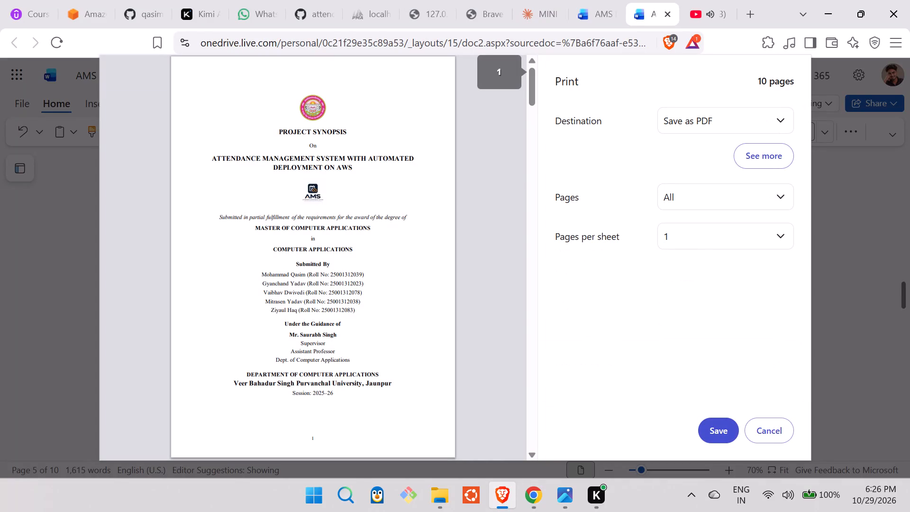
scroll(258, 318, down, 3)
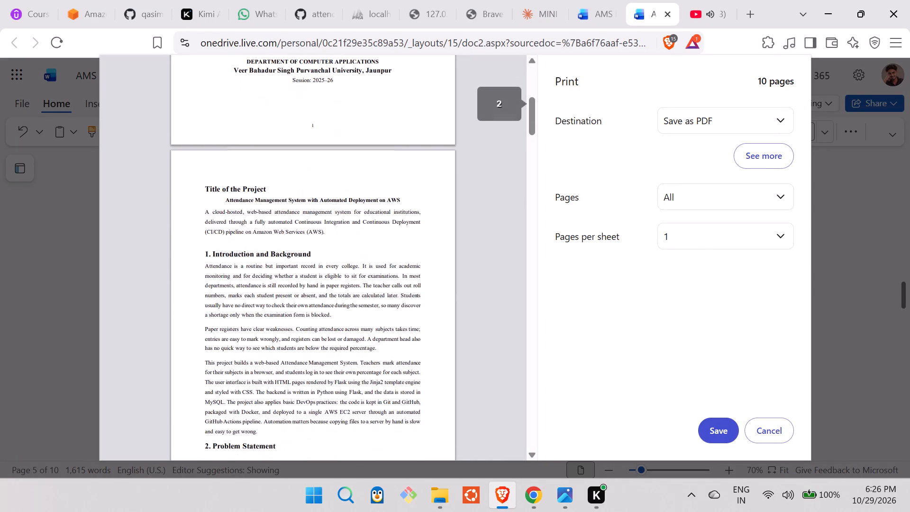
scroll(258, 318, down, 4)
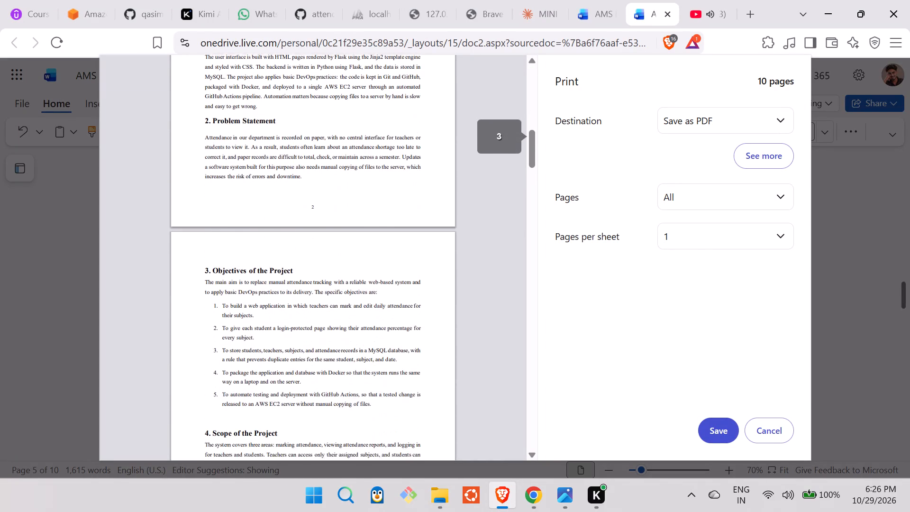
scroll(258, 318, down, 4)
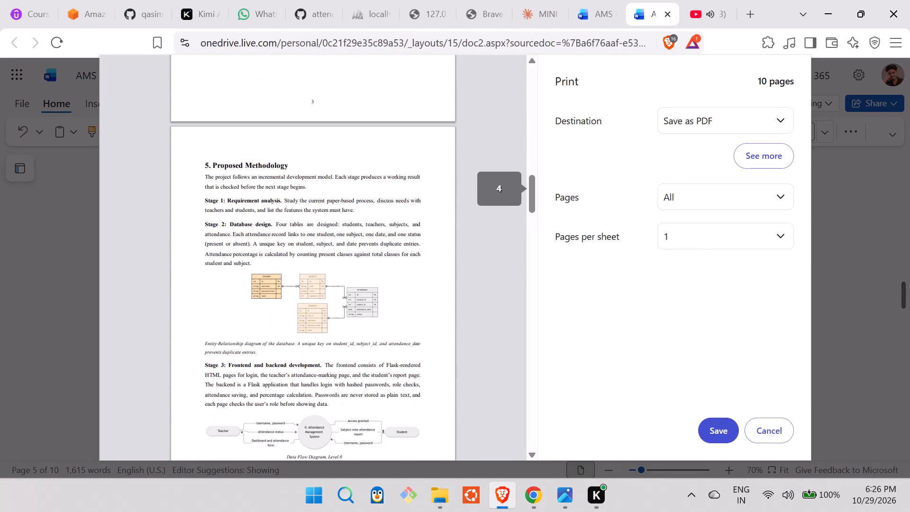
scroll(258, 318, down, 4)
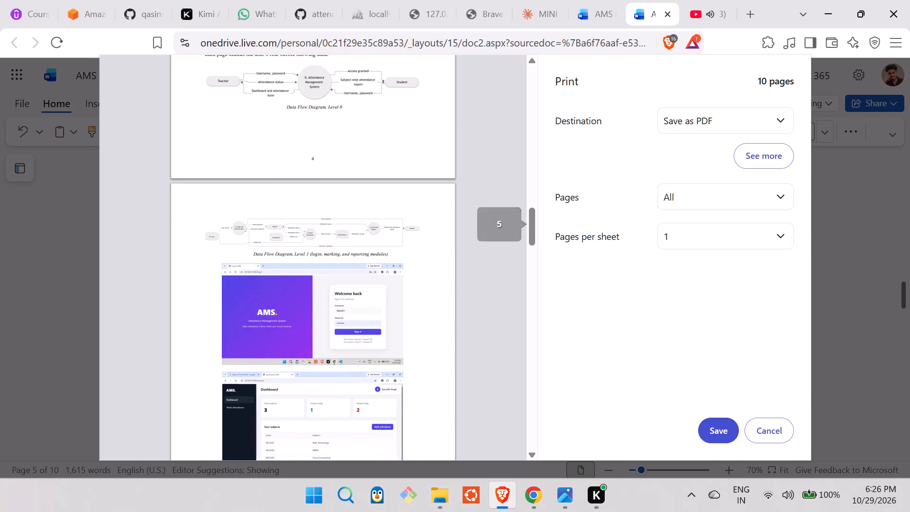
scroll(258, 318, down, 1)
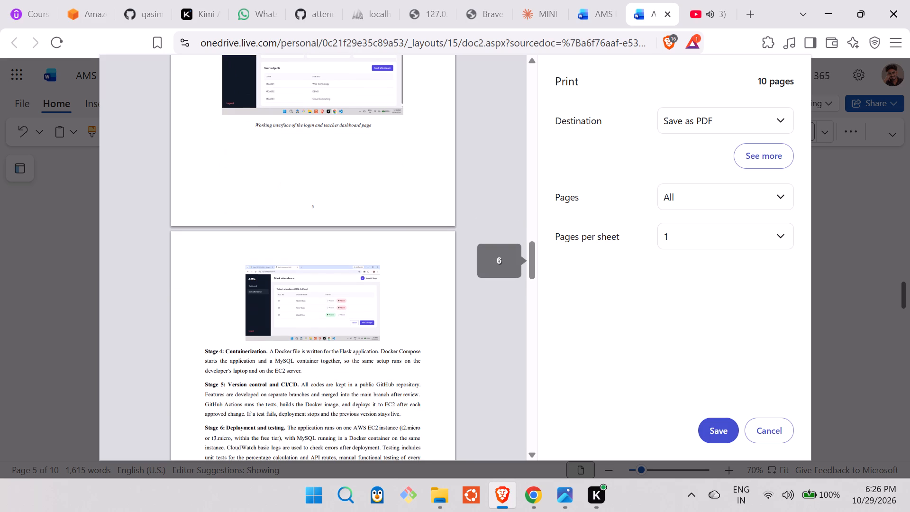
scroll(258, 318, down, 3)
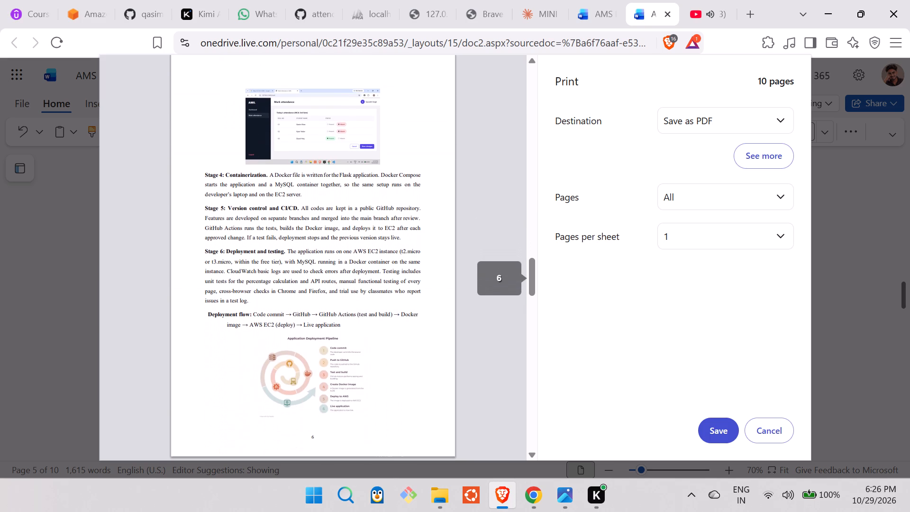
scroll(258, 318, down, 2)
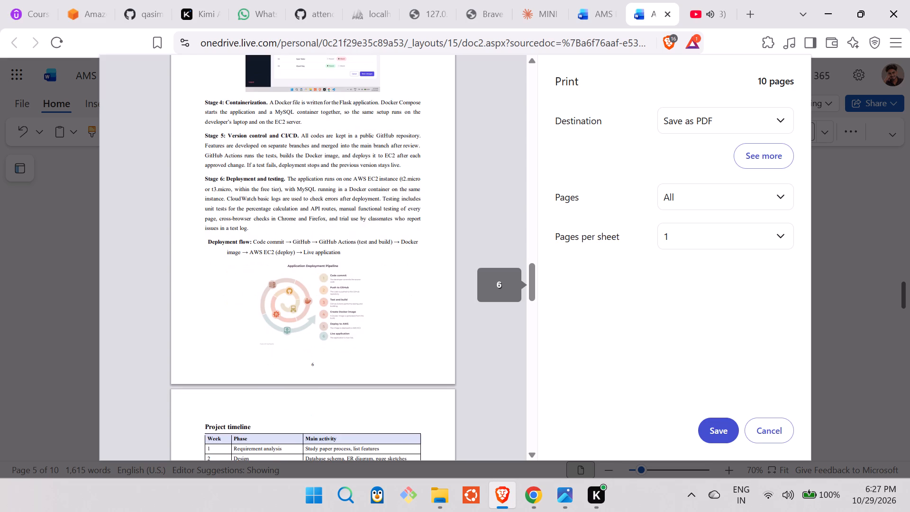
scroll(258, 318, down, 4)
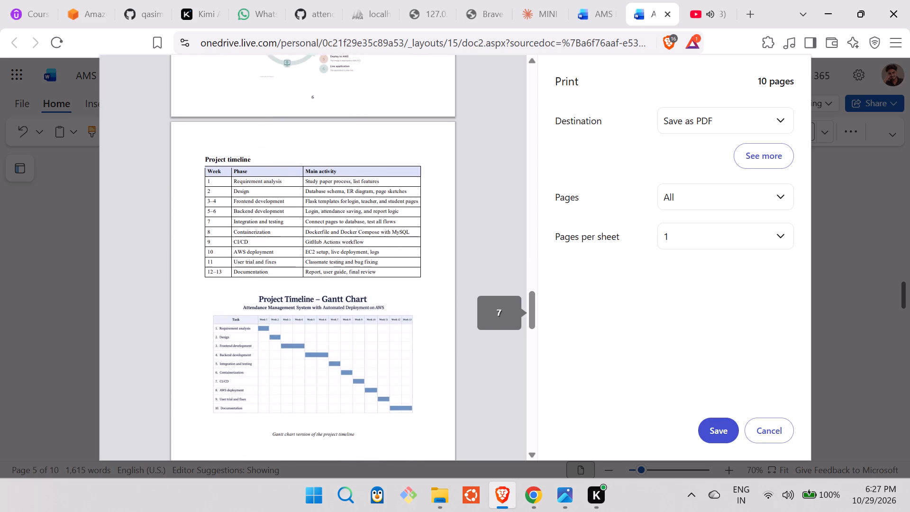
scroll(258, 318, down, 2)
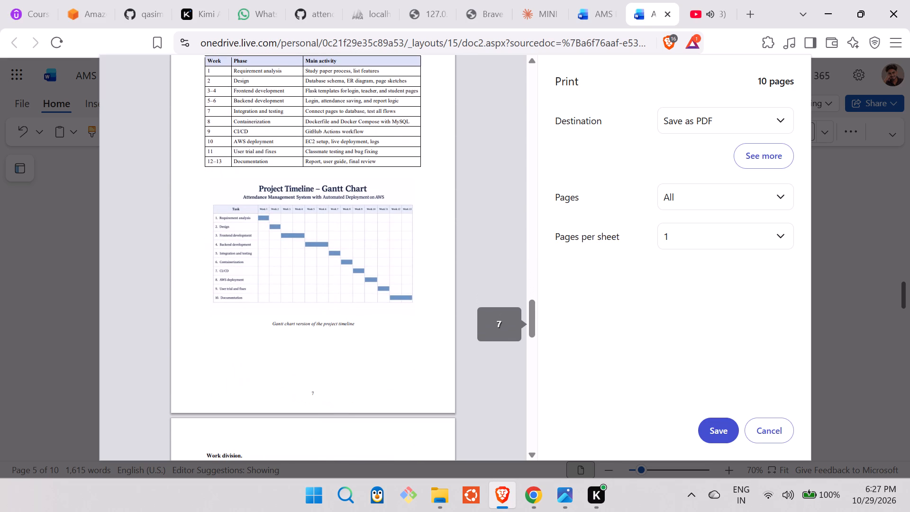
Examine the print layout from Work division through Hardware, Expected Outcomes and References, and leave the preview without saving a PDF.
scroll(258, 318, down, 2)
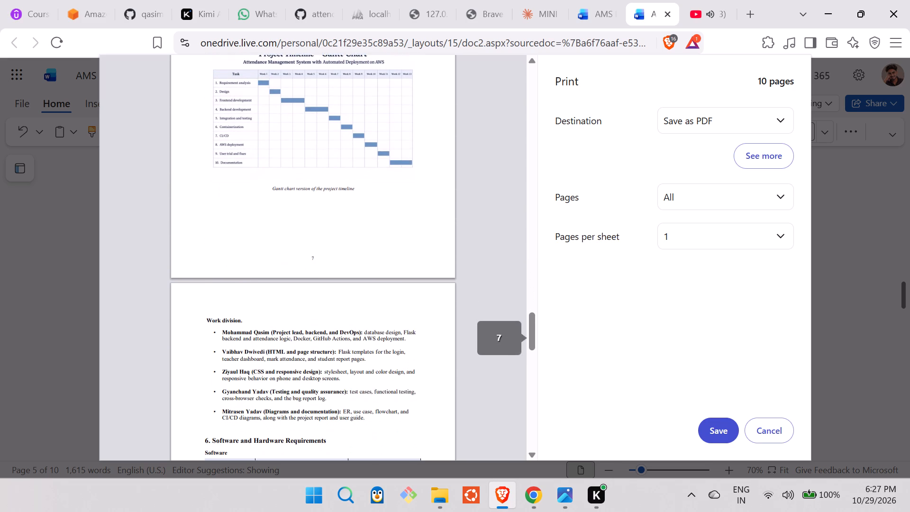
scroll(258, 318, down, 3)
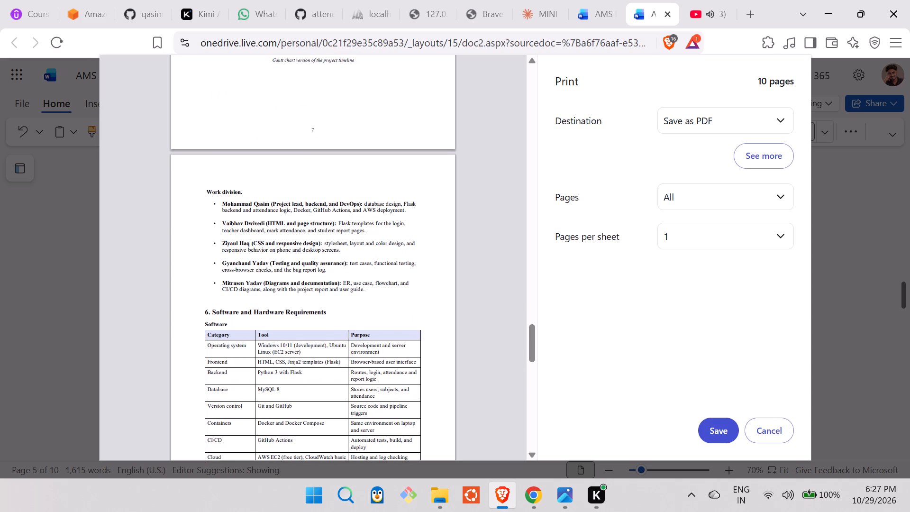
scroll(175, 289, down, 2)
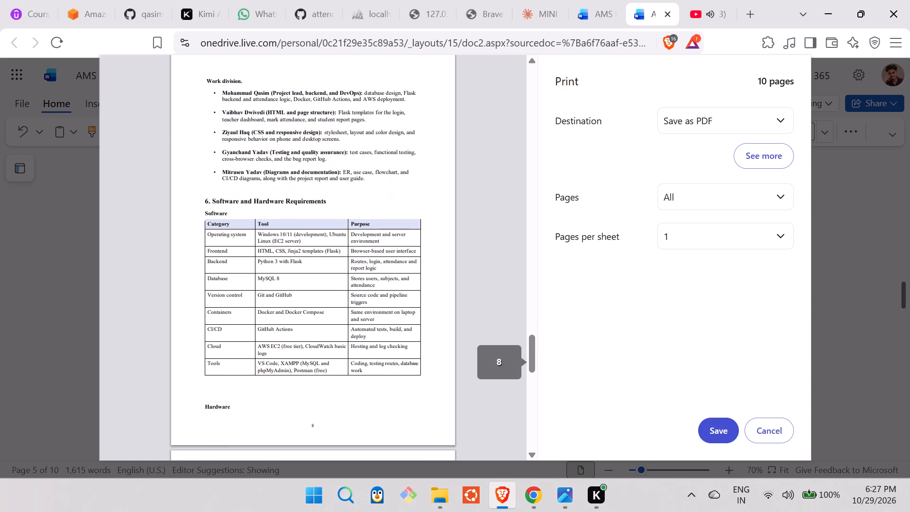
scroll(175, 289, down, 3)
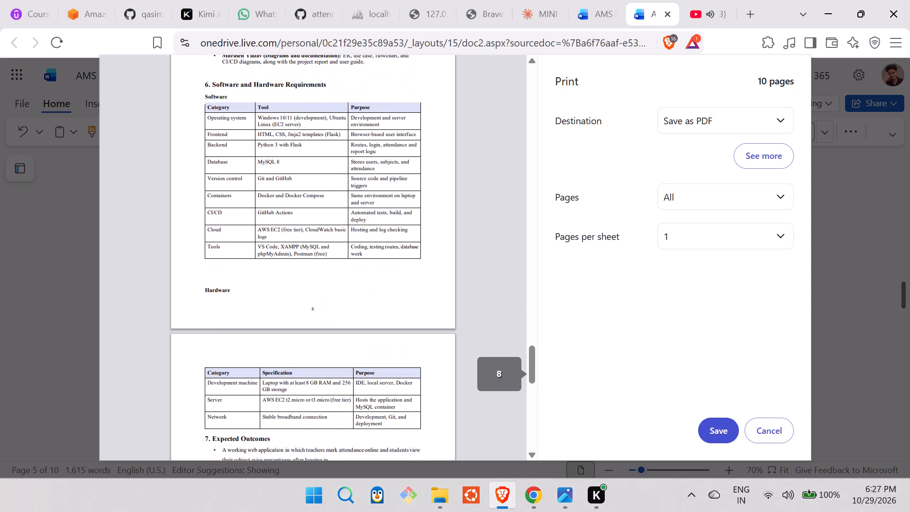
scroll(175, 289, down, 2)
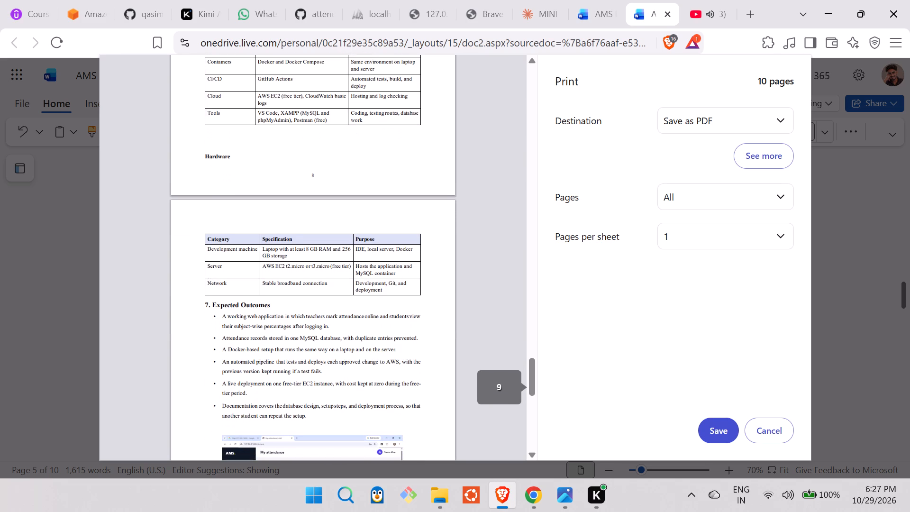
scroll(175, 289, down, 3)
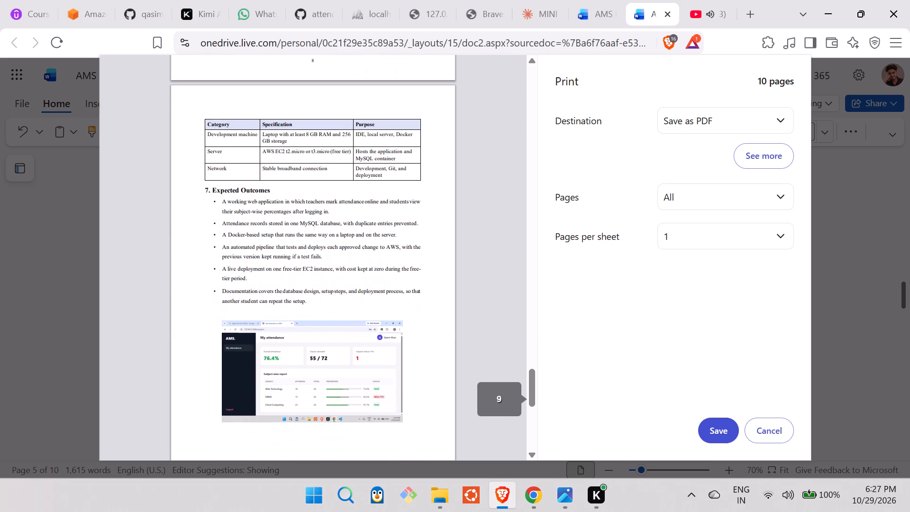
scroll(175, 289, down, 3)
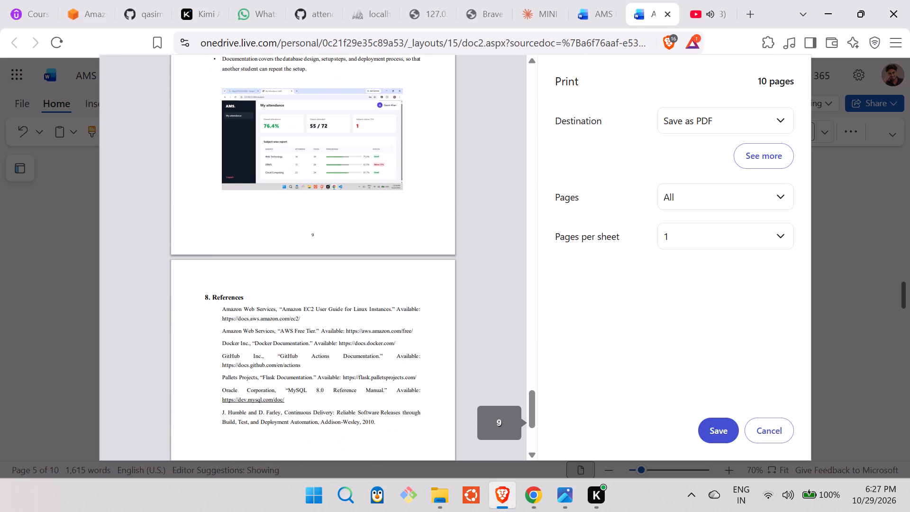
scroll(175, 289, down, 1)
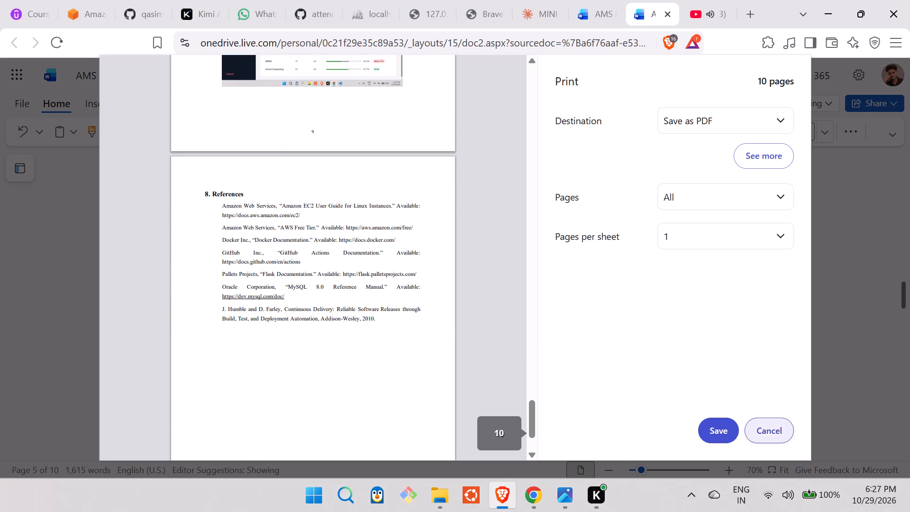
click(772, 429)
Review the document pages from the login and dashboard screenshots through the deployment flow, Project timeline with Gantt chart, and Software table.
scroll(545, 344, up, 2)
scroll(545, 344, down, 2)
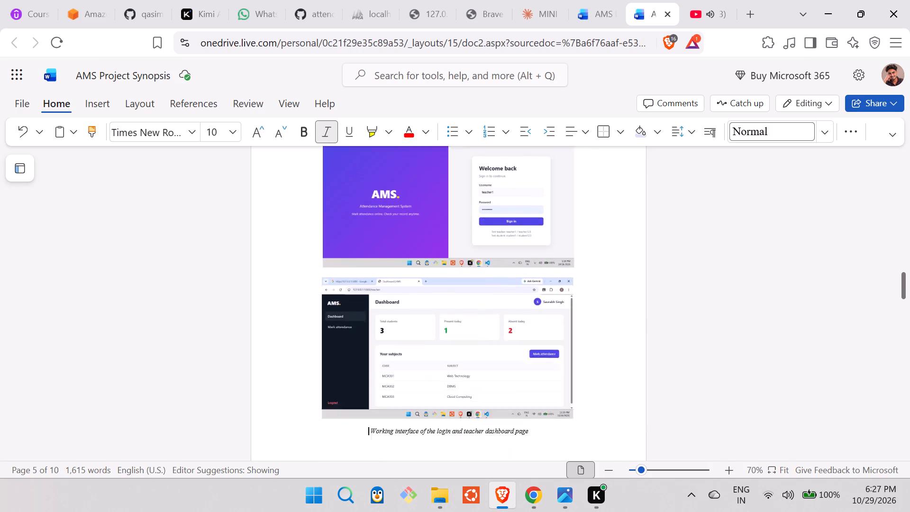
scroll(545, 344, down, 5)
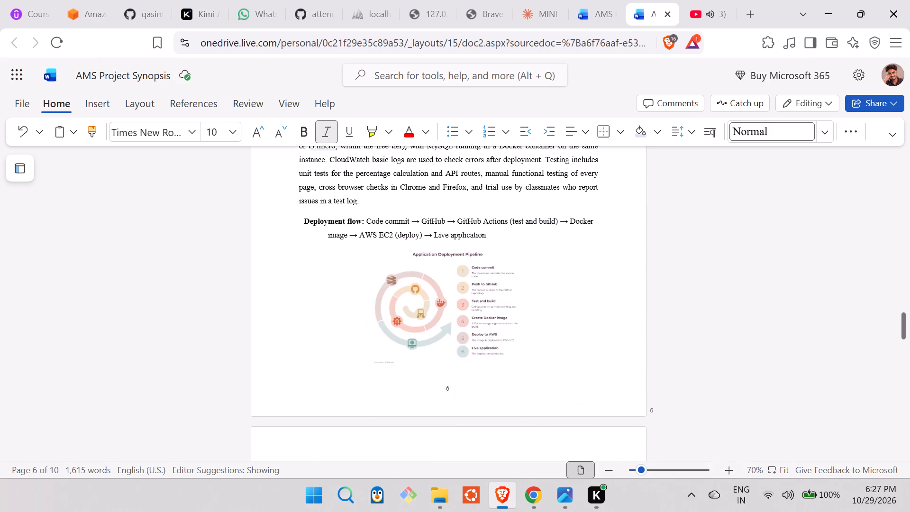
scroll(545, 344, down, 3)
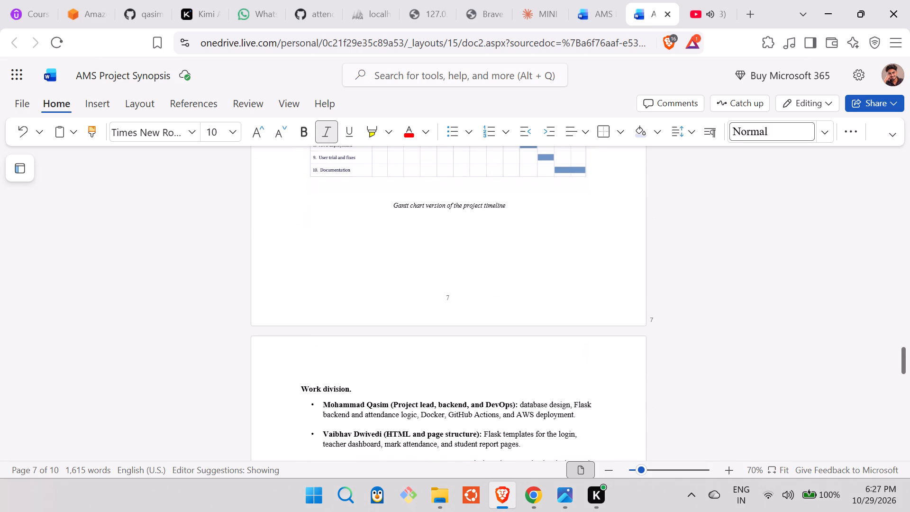
scroll(545, 344, up, 1)
scroll(545, 344, right, 1)
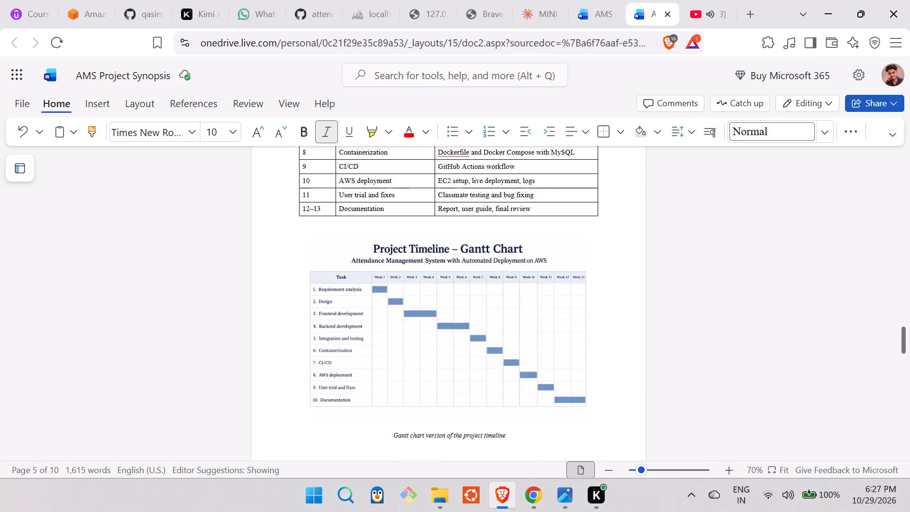
scroll(545, 344, right, 1)
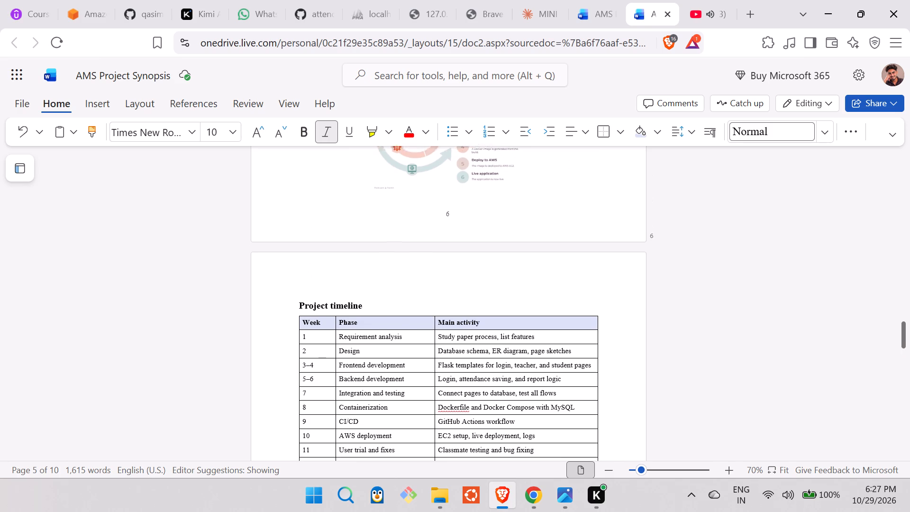
scroll(545, 344, right, 1)
scroll(545, 344, down, 2)
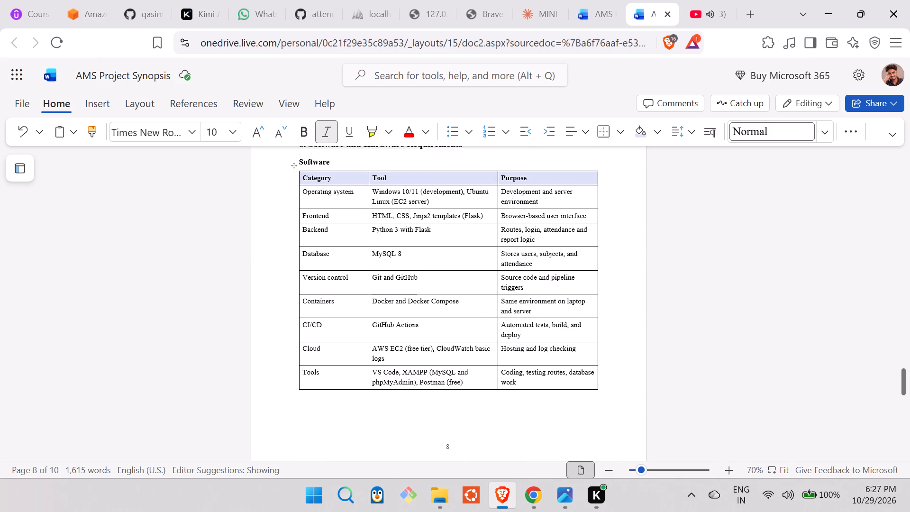
Add one blank line above the Hardware heading at the top of its page, keeping the Expected Outcomes content on that page.
scroll(545, 344, down, 2)
click(289, 410)
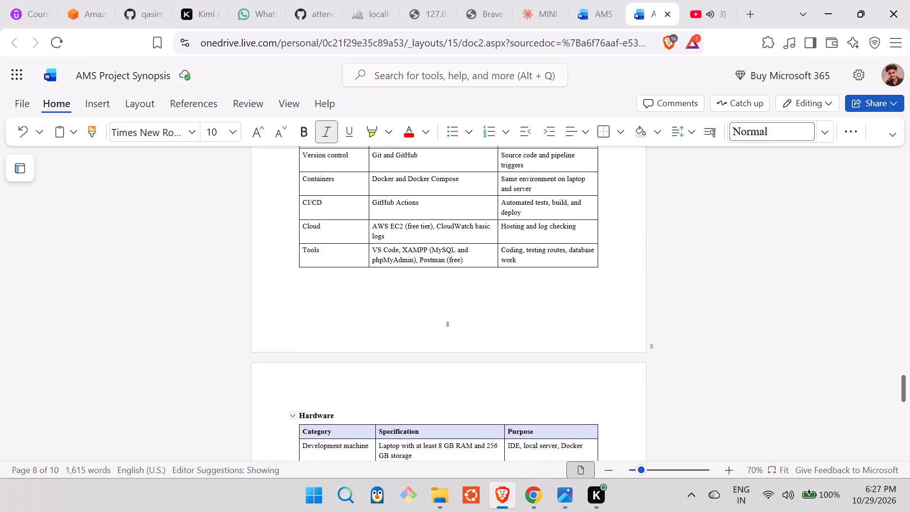
key(Return)
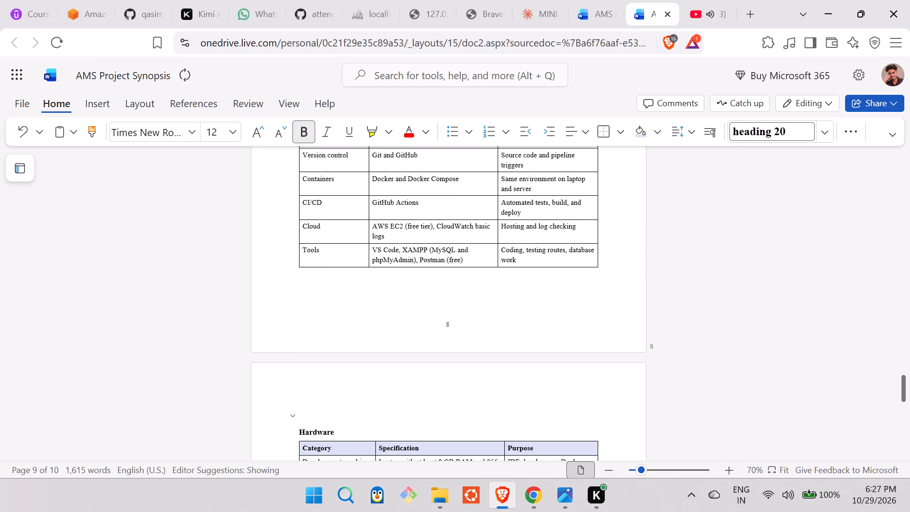
scroll(289, 410, down, 5)
scroll(289, 410, up, 2)
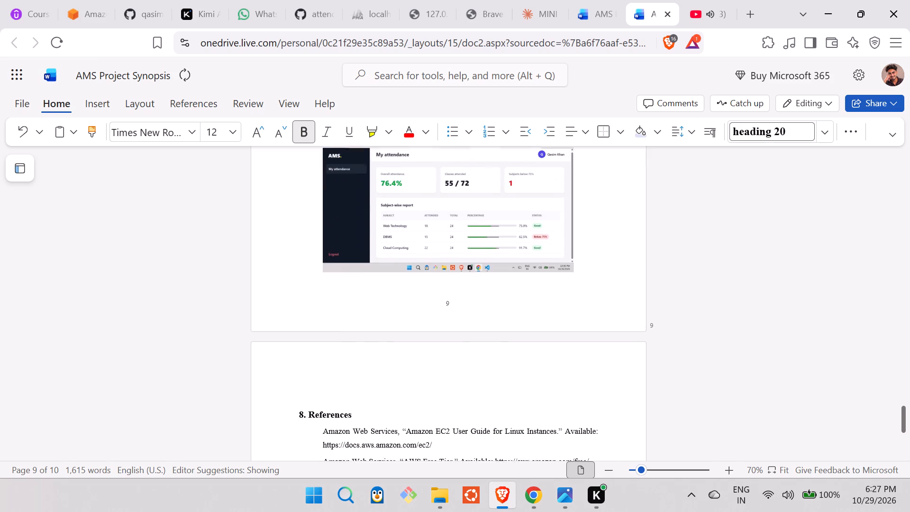
scroll(289, 410, up, 3)
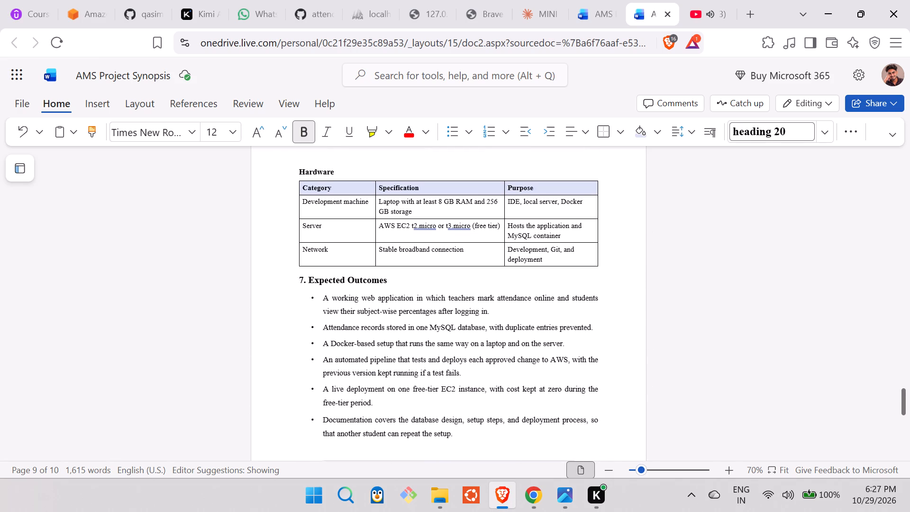
scroll(289, 410, up, 1)
key(Return)
scroll(289, 410, down, 1)
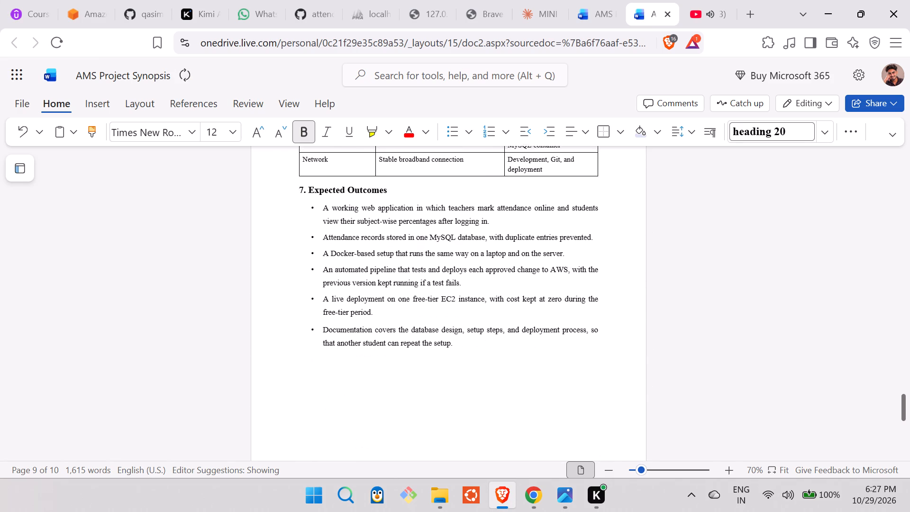
scroll(289, 410, down, 2)
key(BackSpace)
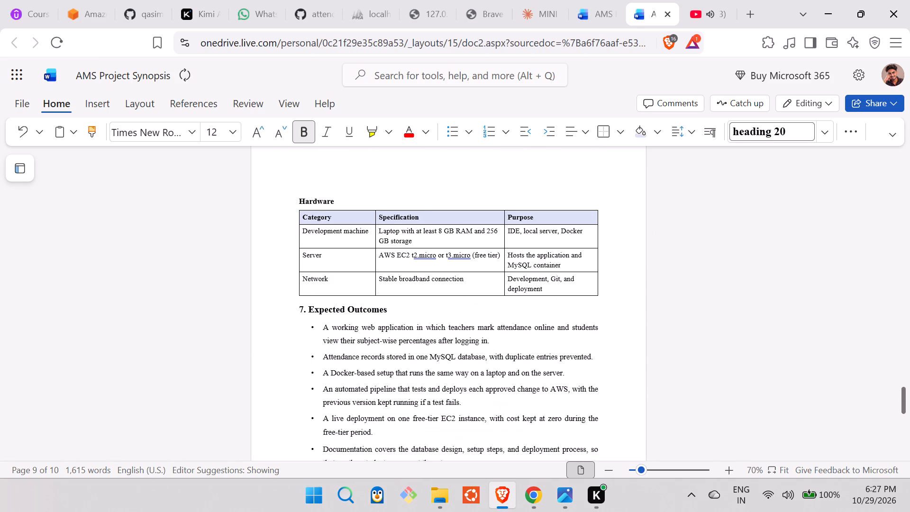
Set the font size of the "7. Expected Outcomes" heading to 16.
click(60, 313)
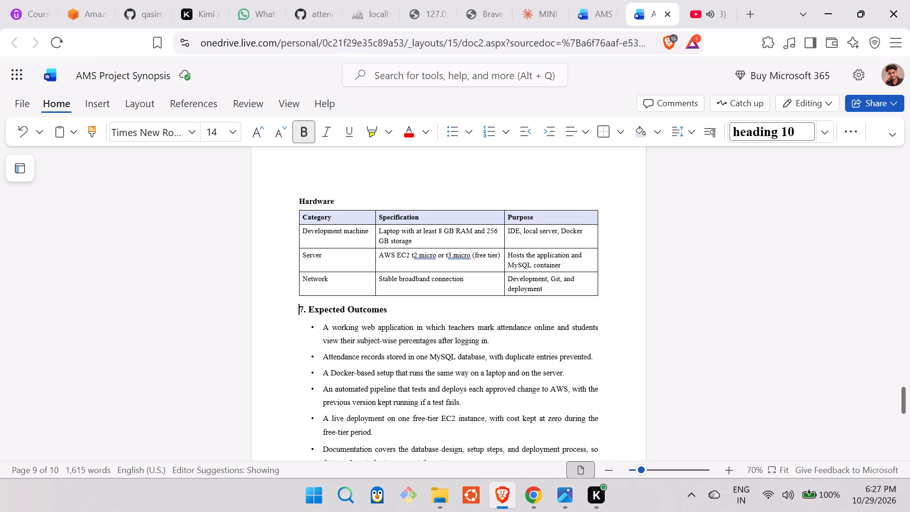
click(306, 195)
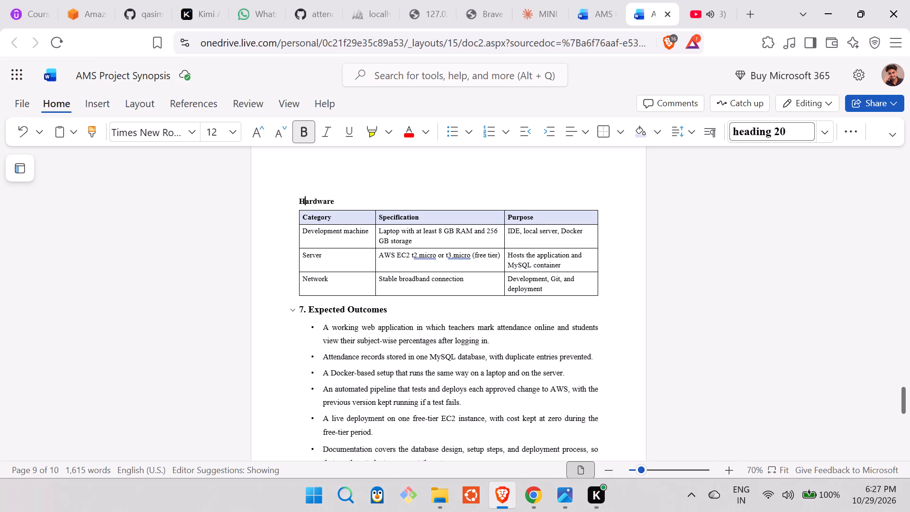
click(344, 304)
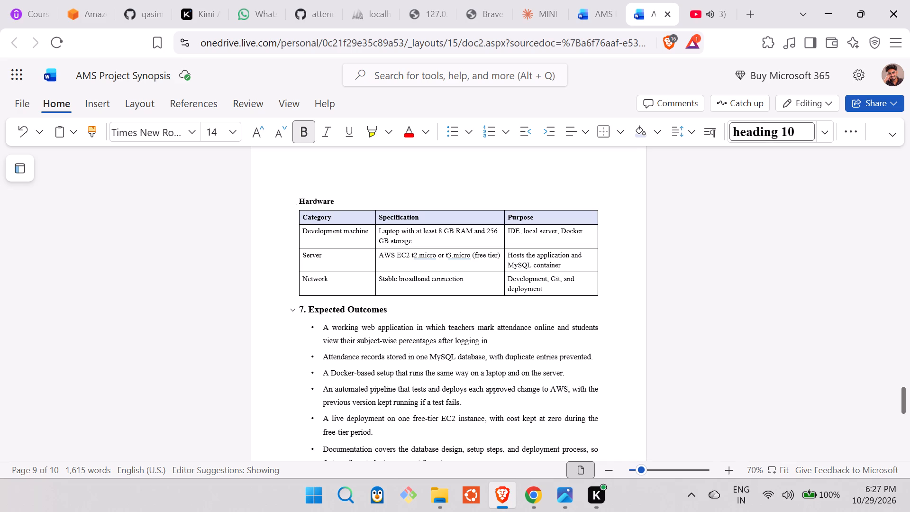
drag(390, 313, 314, 308)
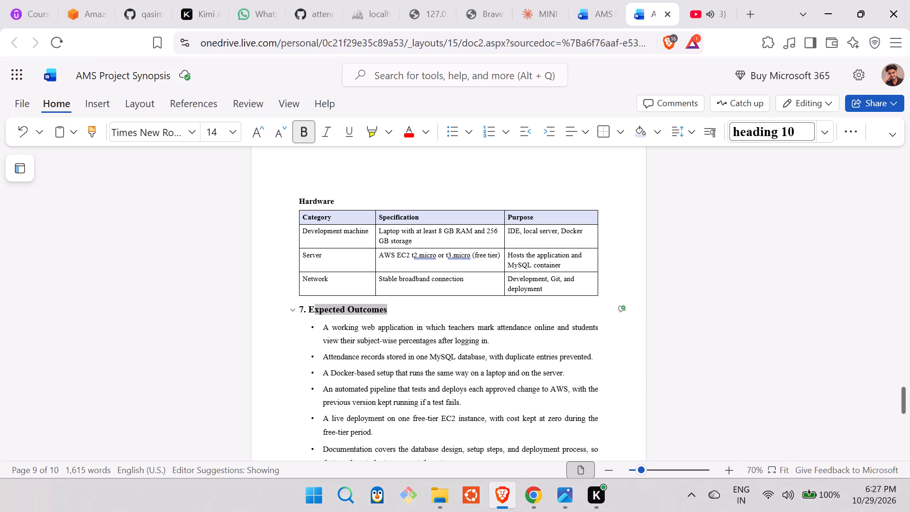
drag(314, 308, 306, 308)
click(394, 312)
drag(394, 312, 296, 311)
drag(297, 311, 301, 311)
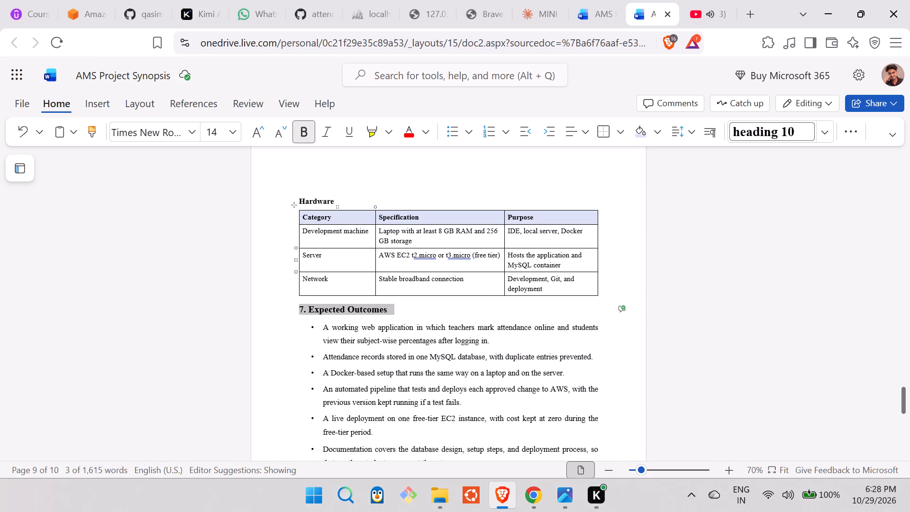
click(234, 133)
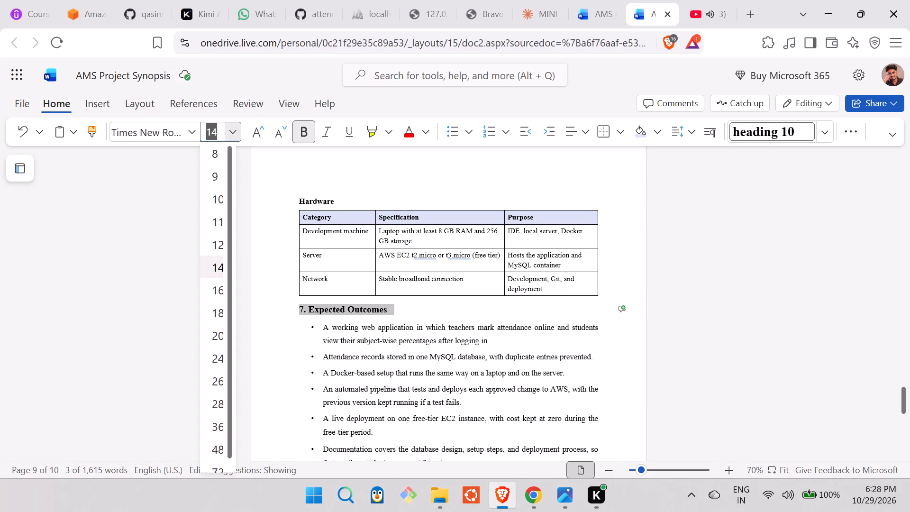
click(216, 290)
Set the font size of the "8. References" heading to 16.
scroll(216, 290, down, 3)
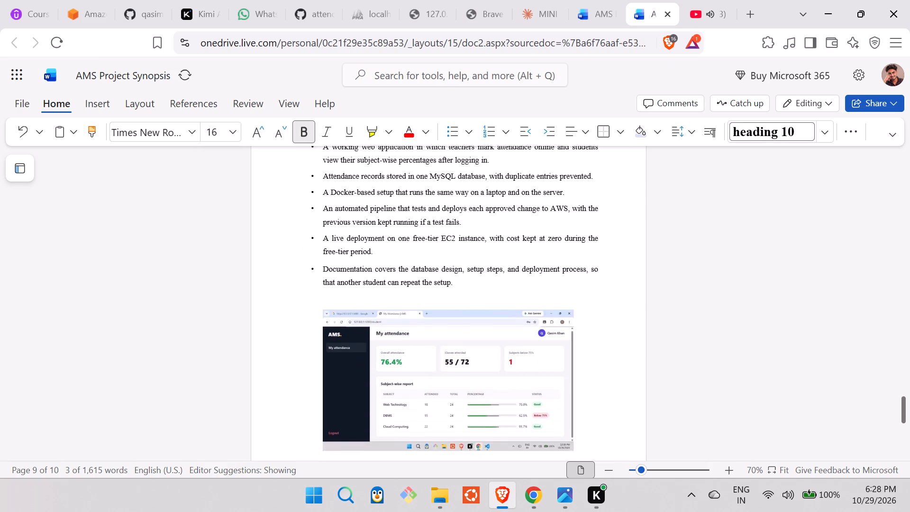
scroll(216, 290, down, 1)
drag(360, 346, 290, 351)
click(387, 319)
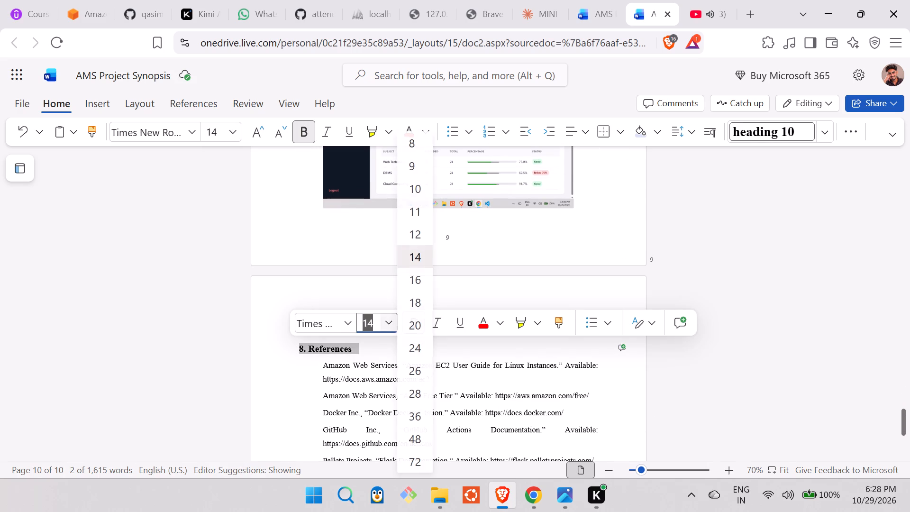
click(418, 281)
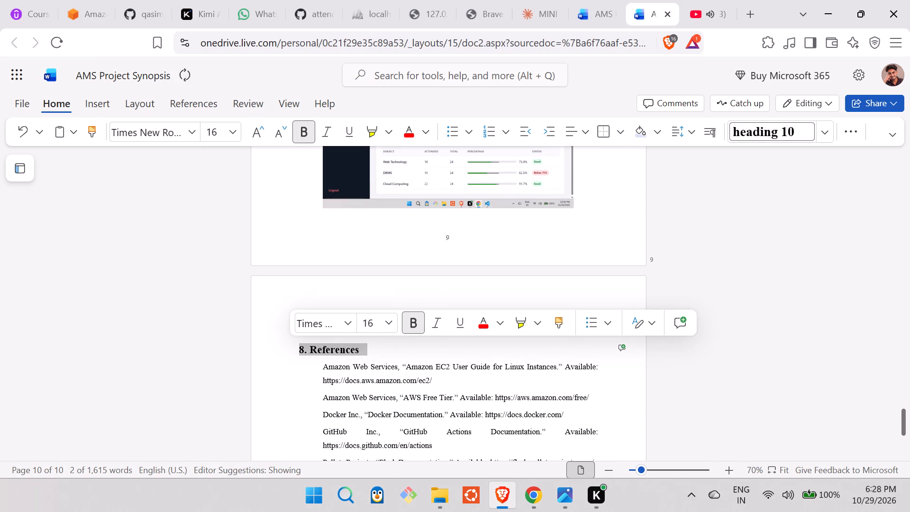
click(222, 320)
Check the layout of the References page, from its heading and source list down to the end of the document.
scroll(222, 320, down, 2)
scroll(222, 320, up, 1)
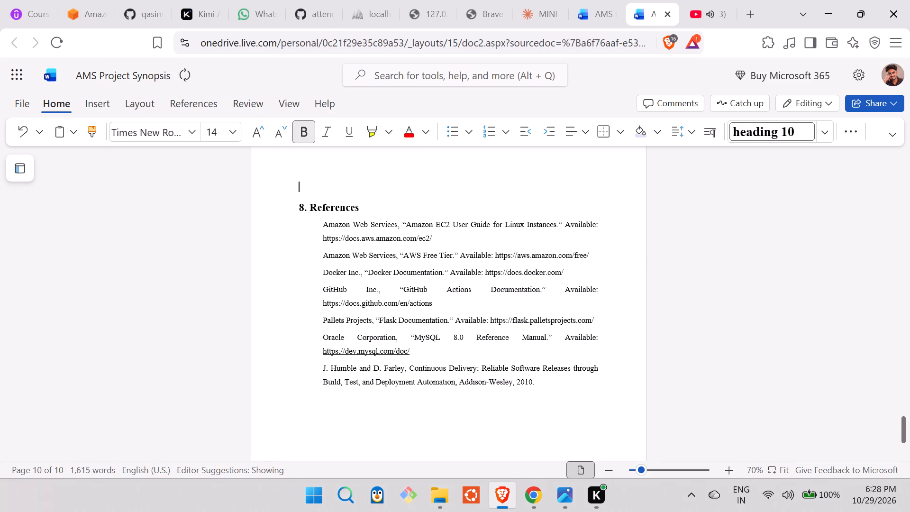
scroll(222, 320, up, 3)
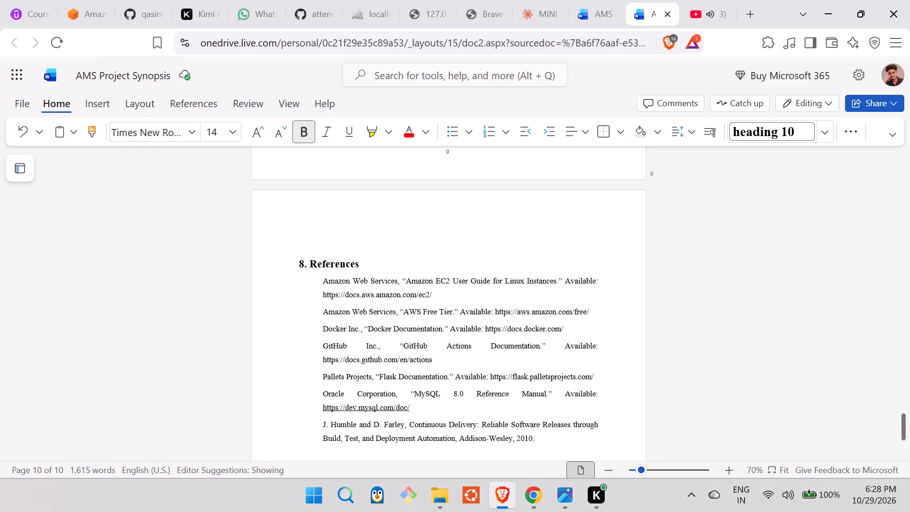
scroll(222, 320, right, 1)
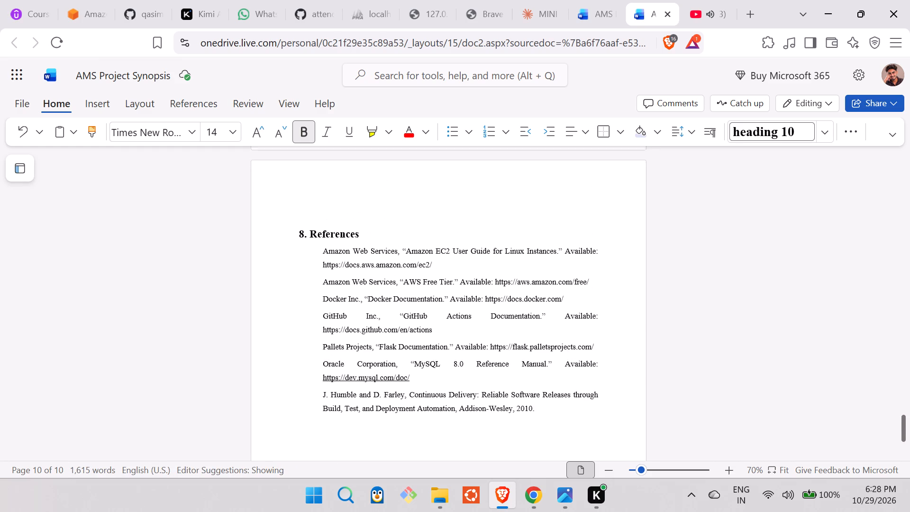
scroll(222, 320, down, 1)
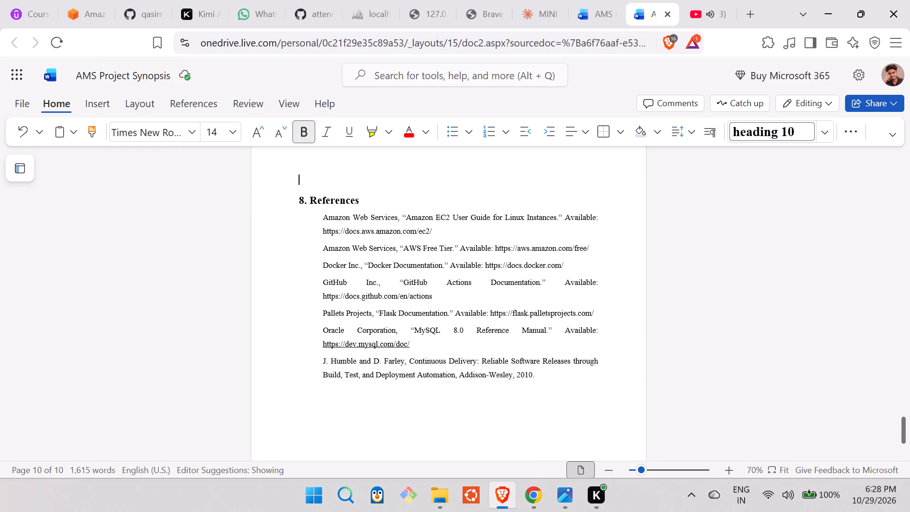
scroll(222, 320, down, 4)
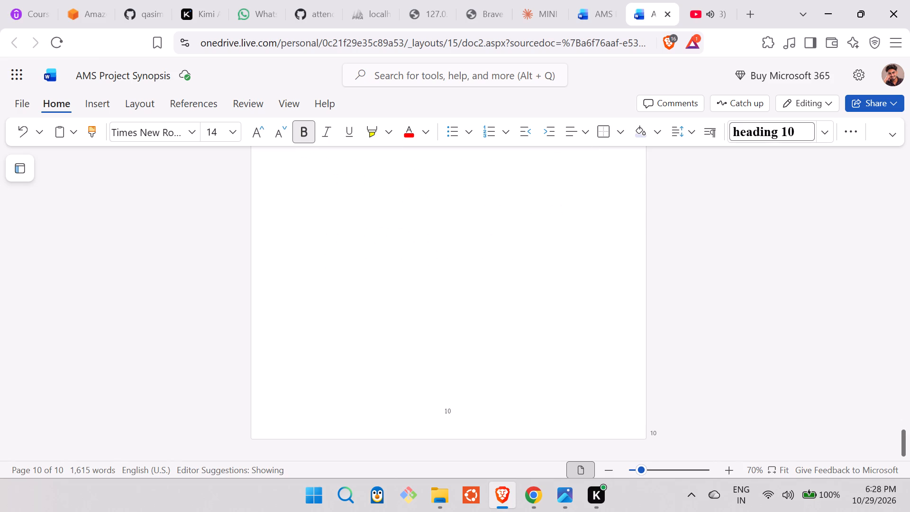
scroll(222, 320, right, 1)
scroll(222, 320, up, 3)
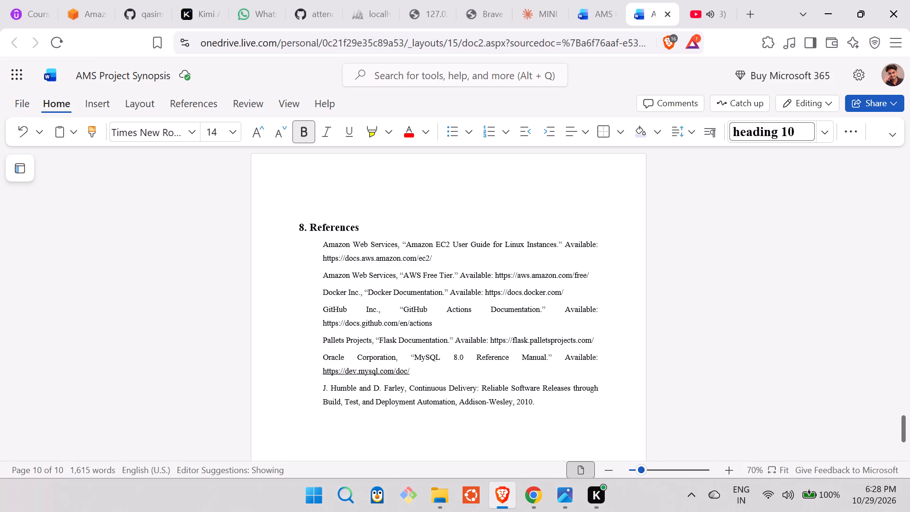
scroll(222, 320, right, 1)
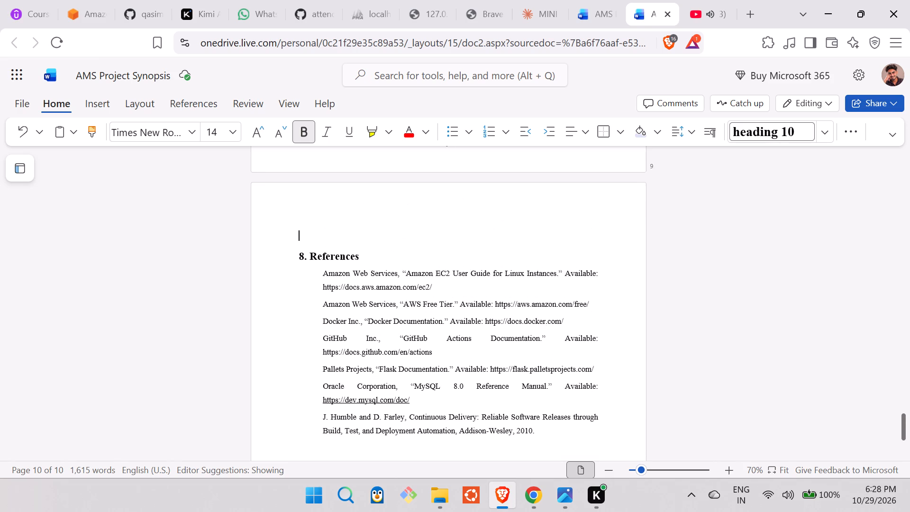
scroll(222, 320, right, 1)
scroll(222, 320, down, 1)
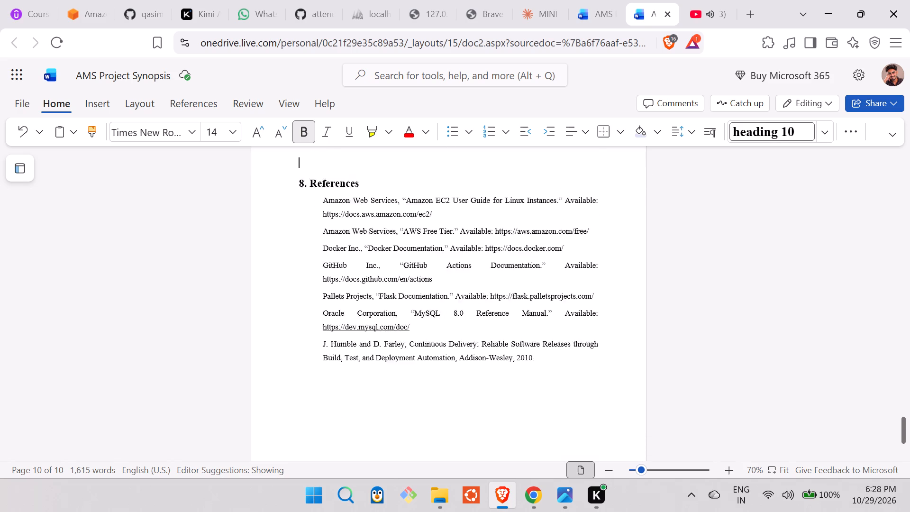
scroll(222, 320, down, 2)
scroll(222, 320, up, 1)
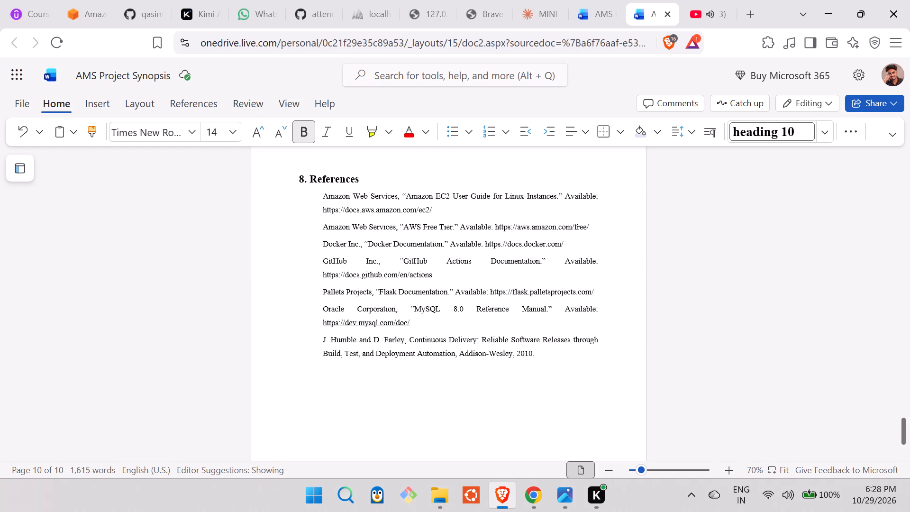
Set the font size of the "6. Software and Hardware Requirements" heading to 16.
scroll(222, 320, up, 6)
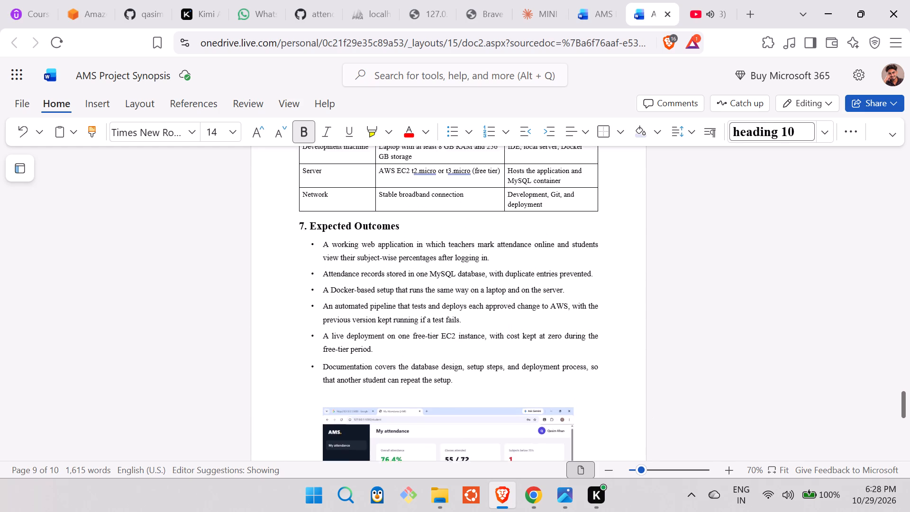
scroll(222, 320, up, 2)
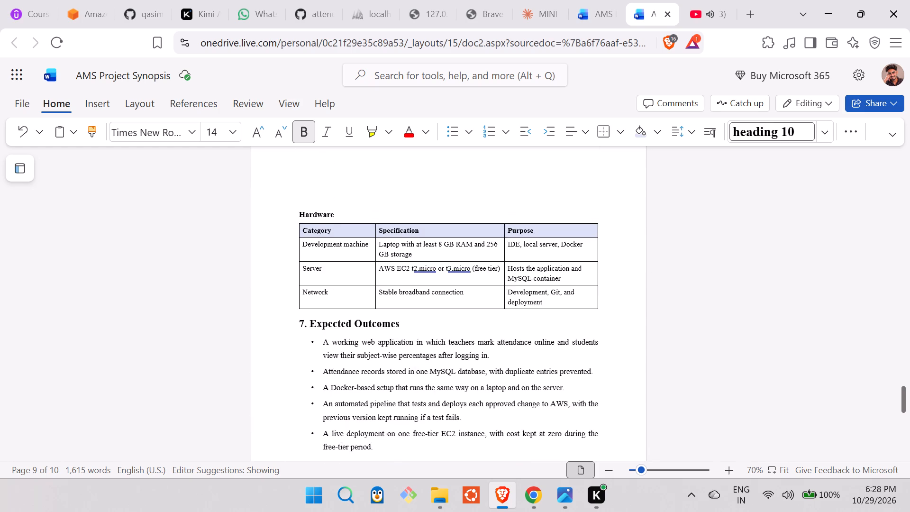
scroll(222, 320, up, 3)
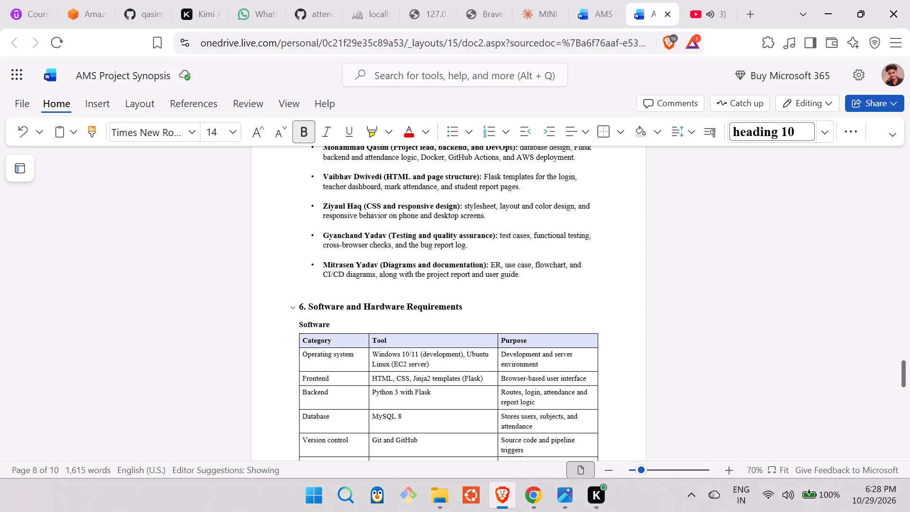
drag(467, 309, 292, 306)
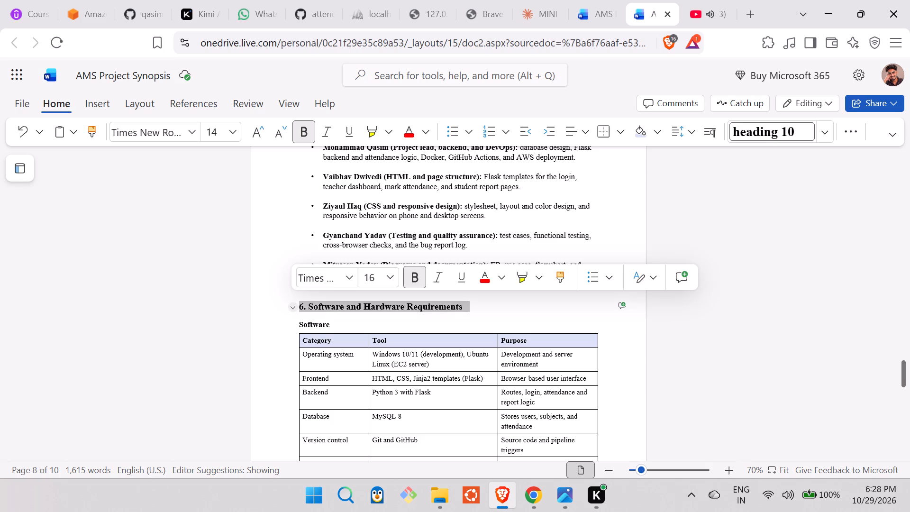
click(389, 273)
click(410, 280)
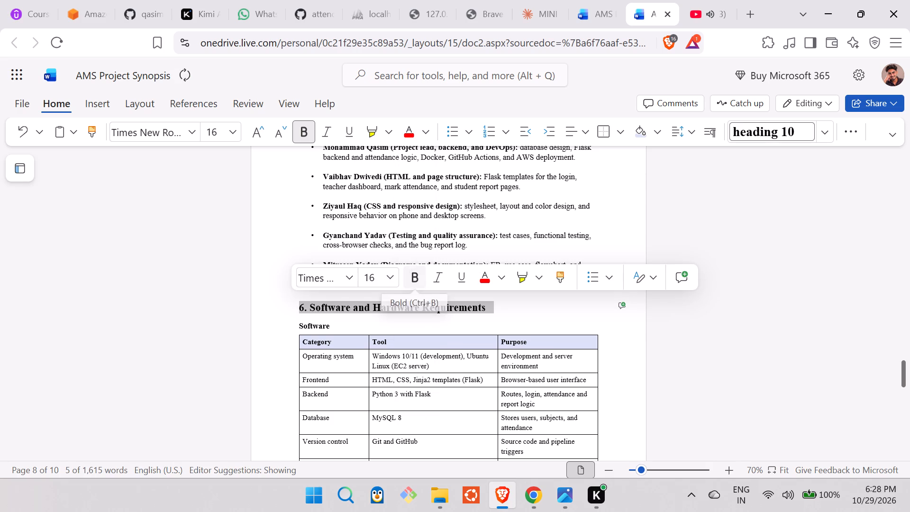
Set the font size of the "Work division." heading above the team member list to 14.
click(260, 299)
scroll(260, 299, down, 1)
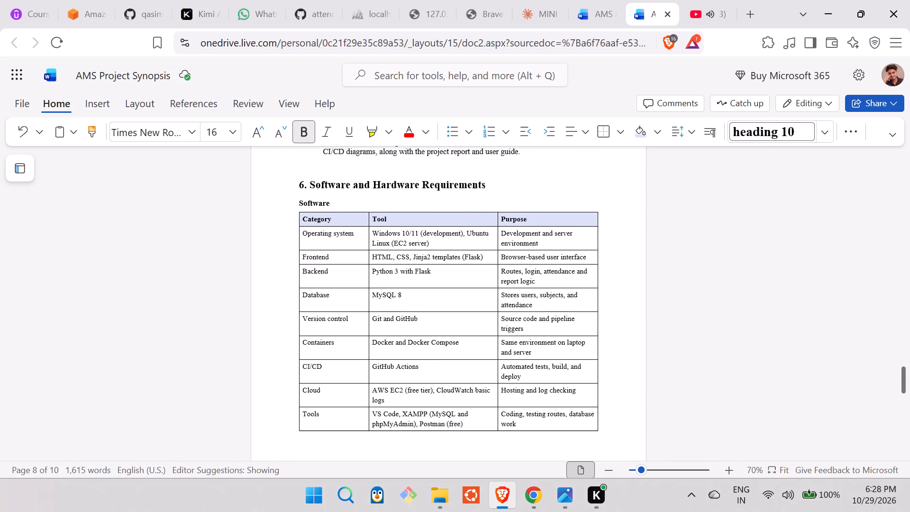
scroll(260, 299, down, 1)
scroll(260, 299, right, 1)
scroll(260, 299, up, 1)
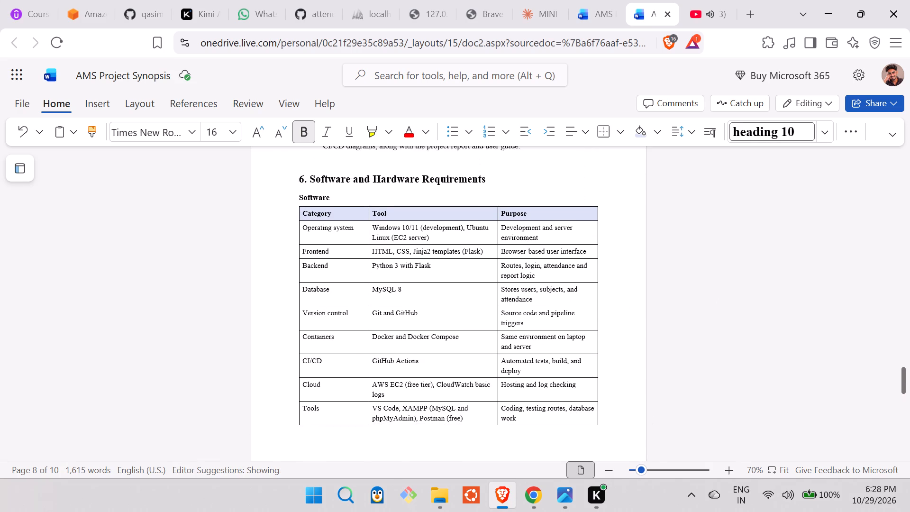
scroll(260, 299, up, 2)
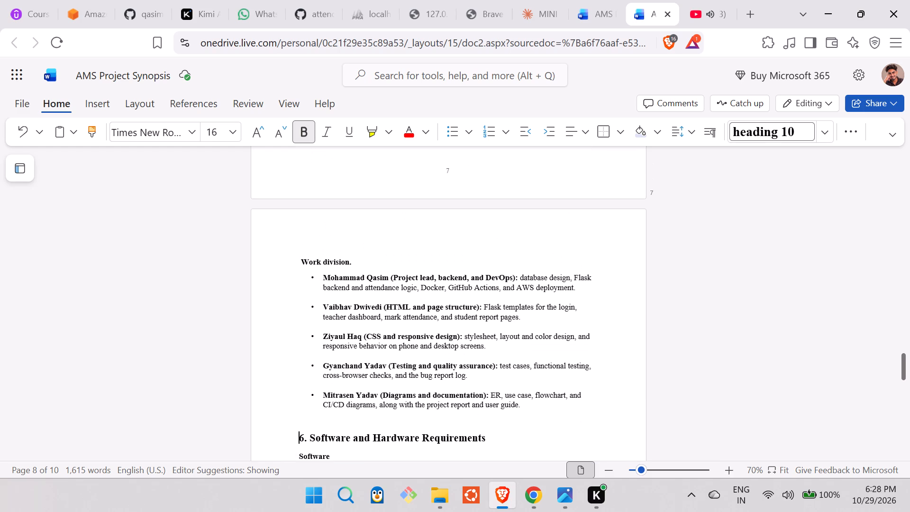
drag(352, 260, 298, 265)
click(397, 239)
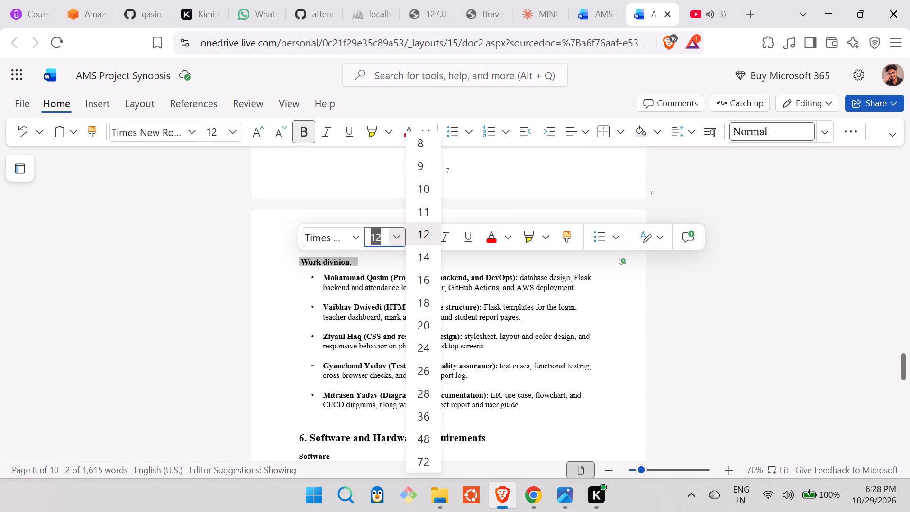
click(412, 258)
click(257, 263)
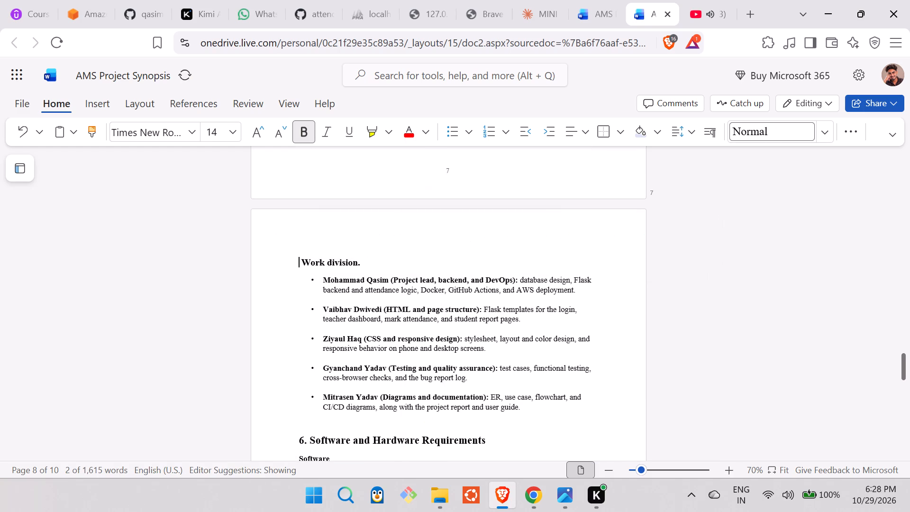
Capitalize the second word of the work division heading so it reads "Work Division.".
click(331, 270)
key(BackSpace)
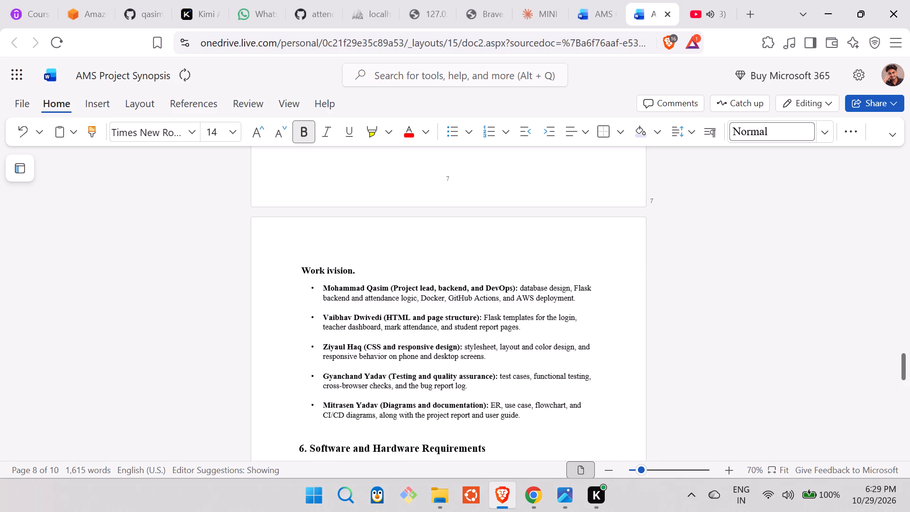
key(shift+d)
click(277, 237)
Review the layout of headings, tables, images and page breaks from the Work Division page back to the cover page.
scroll(277, 237, up, 1)
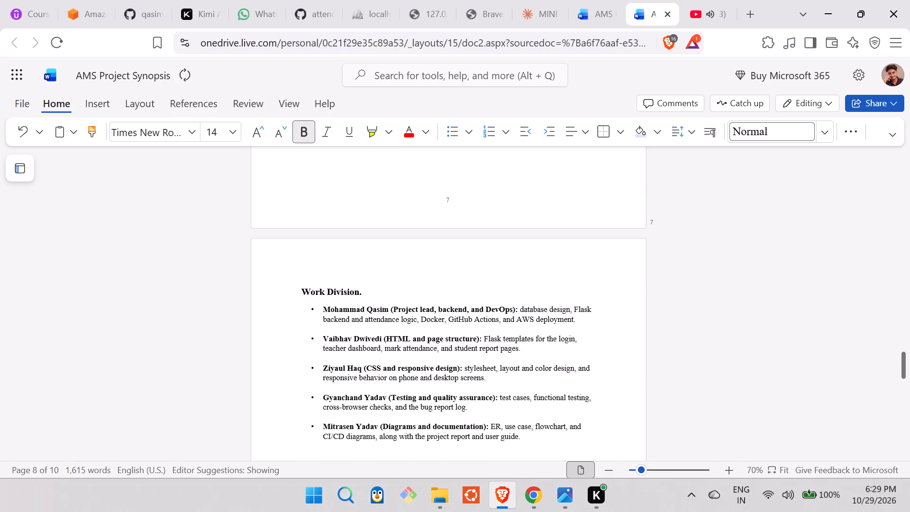
scroll(277, 237, up, 4)
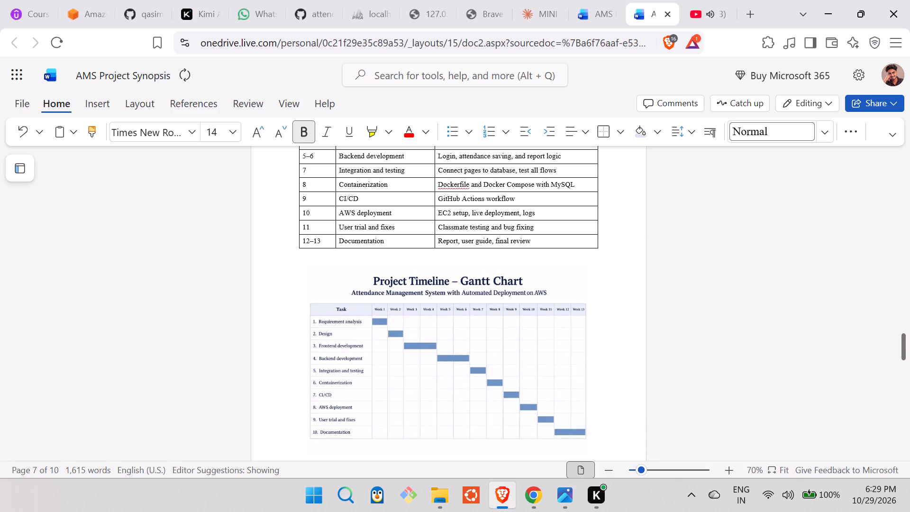
scroll(277, 237, up, 1)
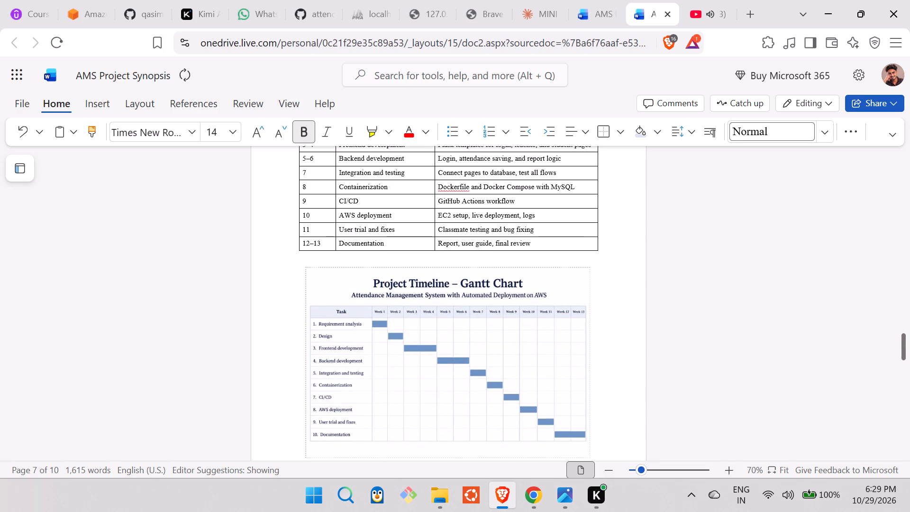
scroll(289, 293, up, 1)
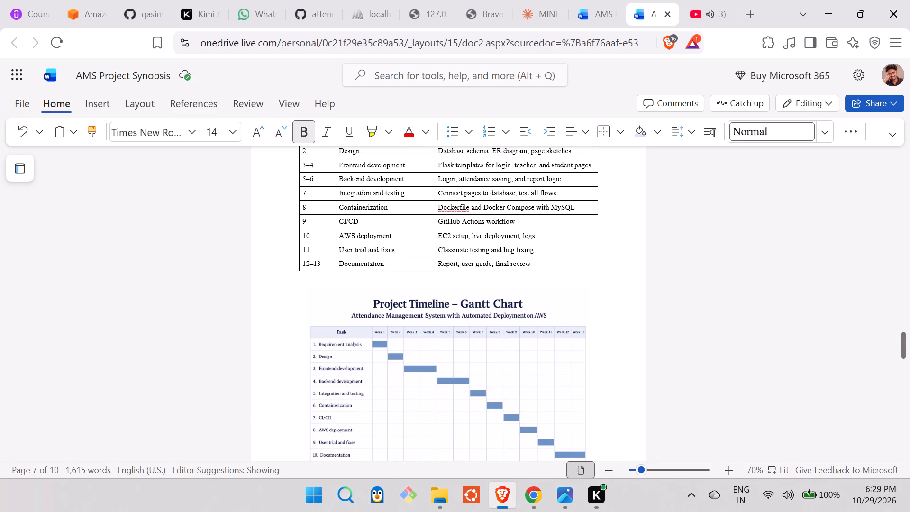
scroll(289, 293, up, 4)
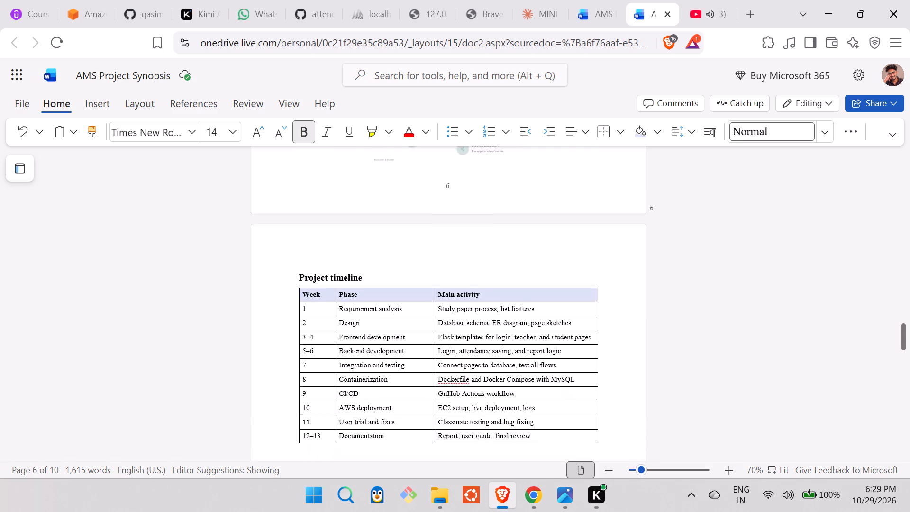
scroll(289, 293, up, 3)
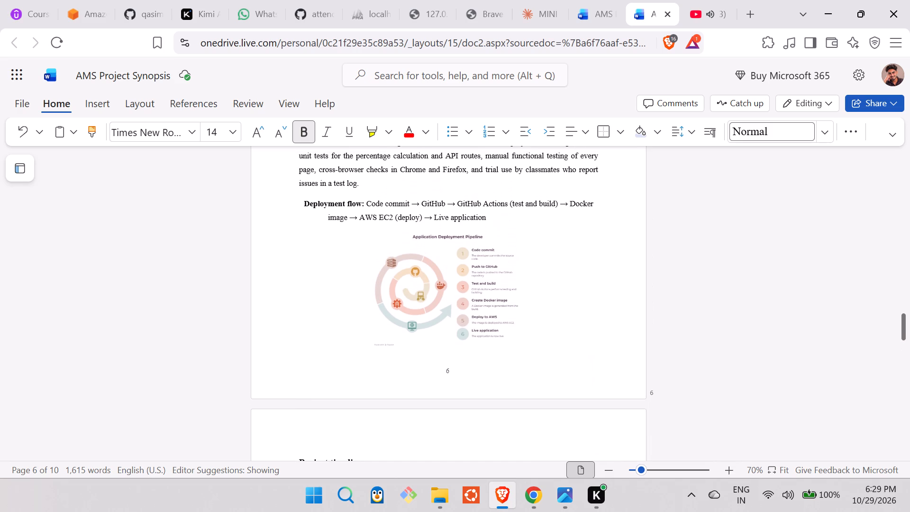
scroll(289, 293, up, 1)
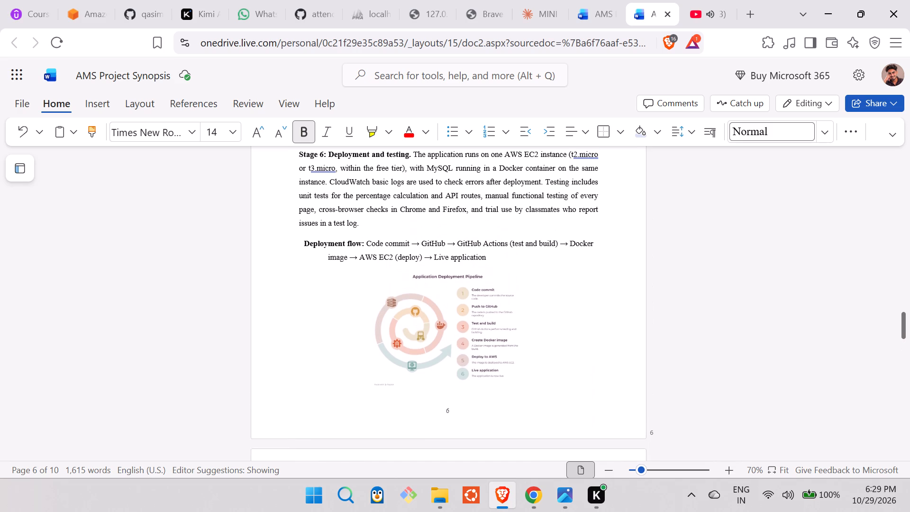
scroll(289, 293, up, 4)
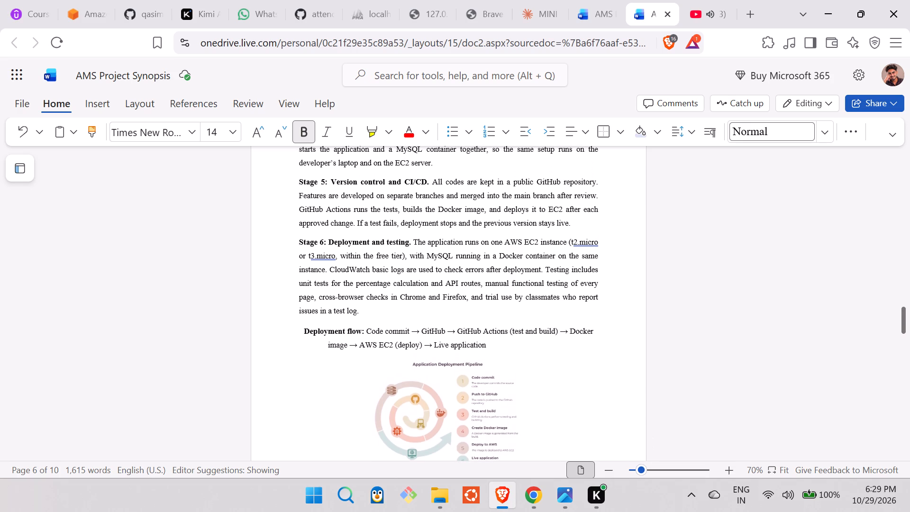
scroll(289, 293, up, 1)
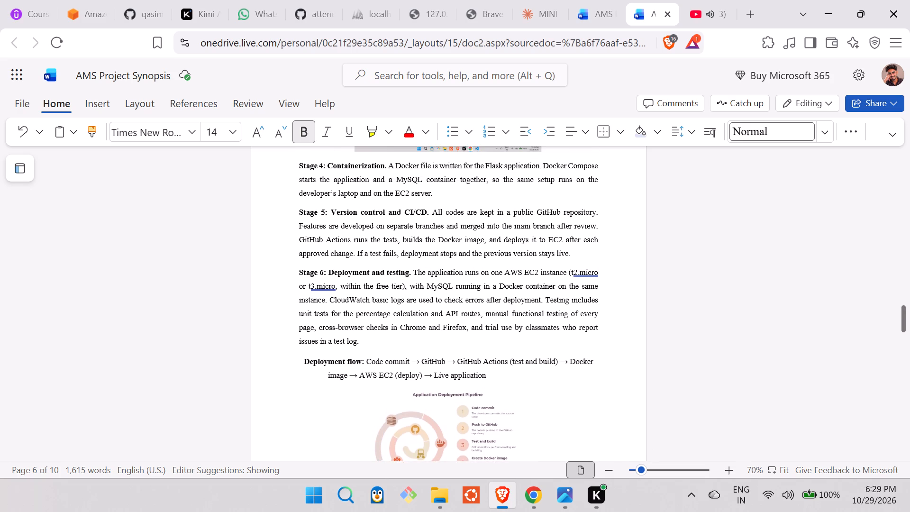
scroll(289, 293, up, 2)
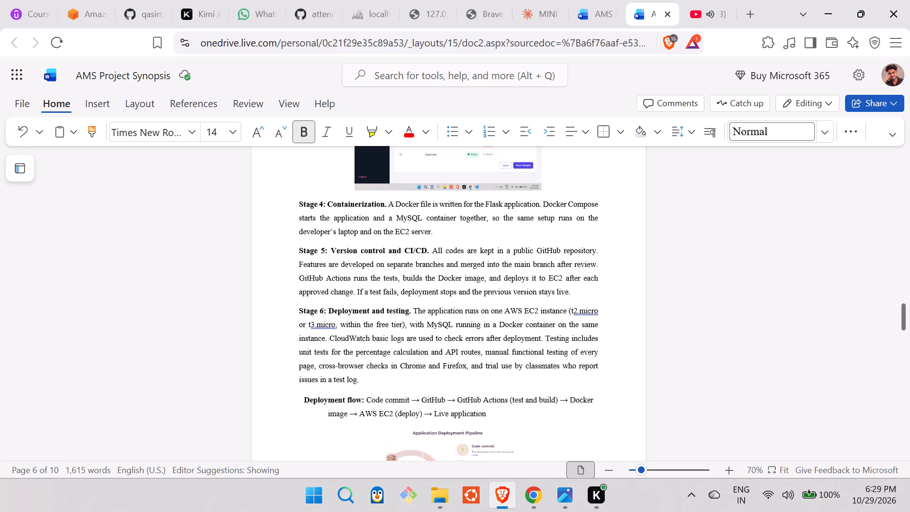
scroll(289, 293, up, 3)
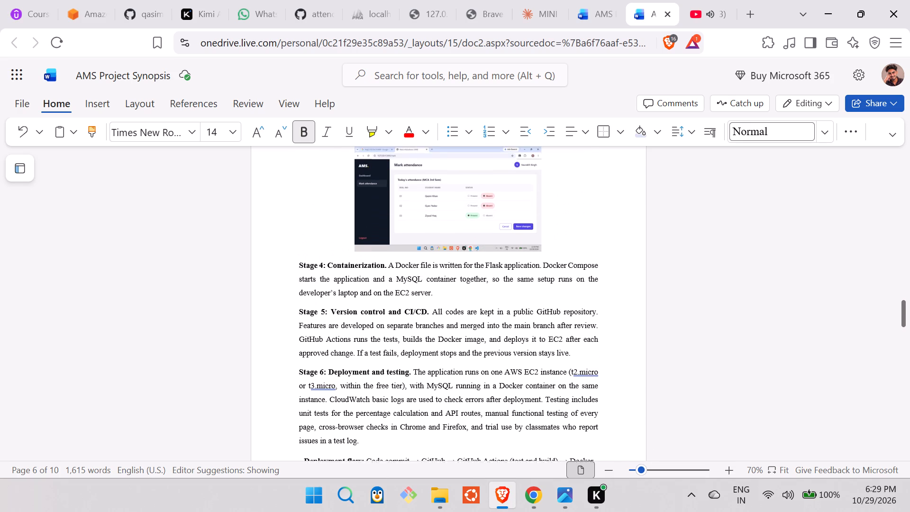
scroll(289, 293, up, 4)
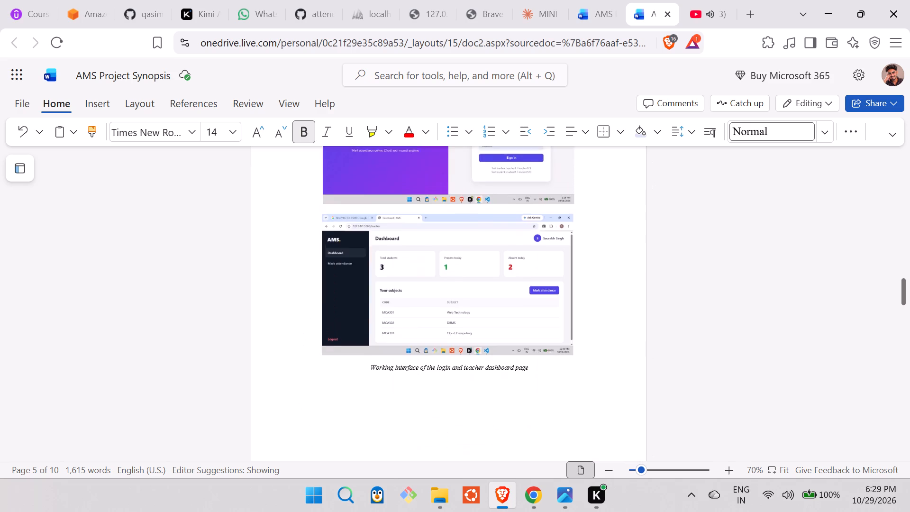
scroll(289, 293, up, 3)
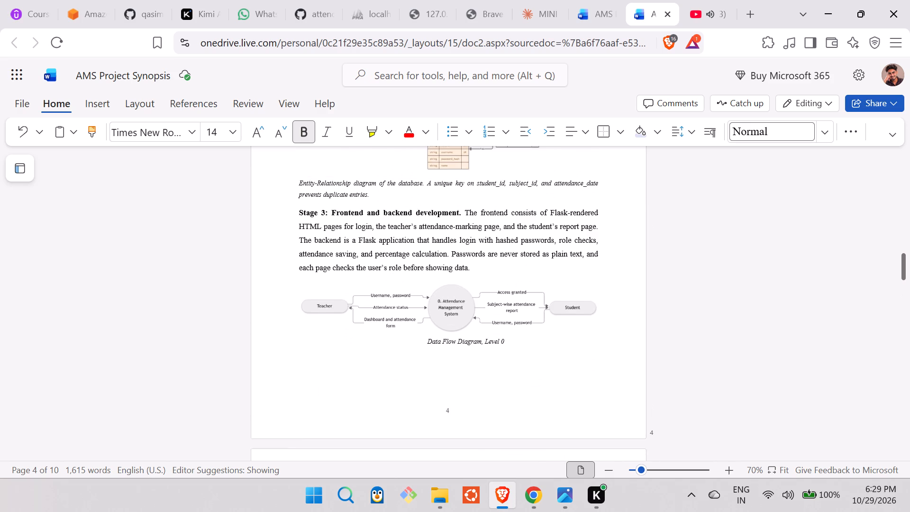
scroll(289, 293, up, 3)
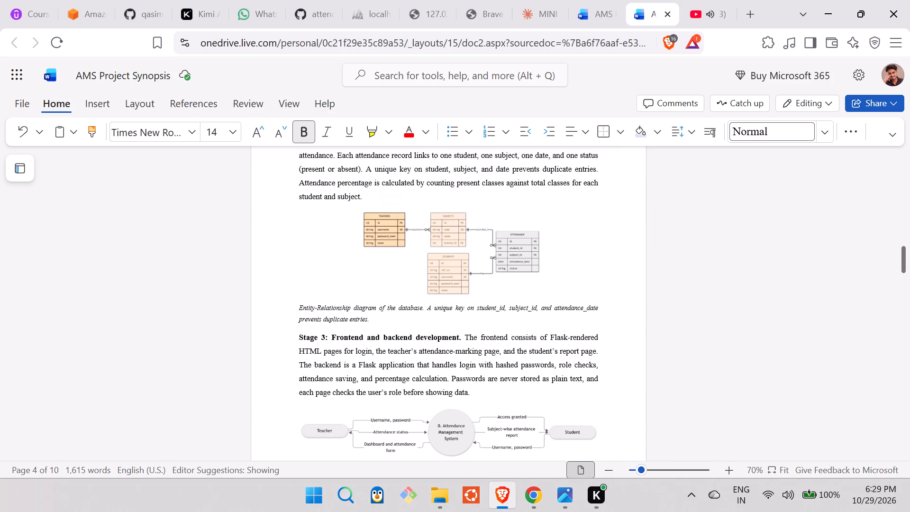
scroll(289, 293, up, 4)
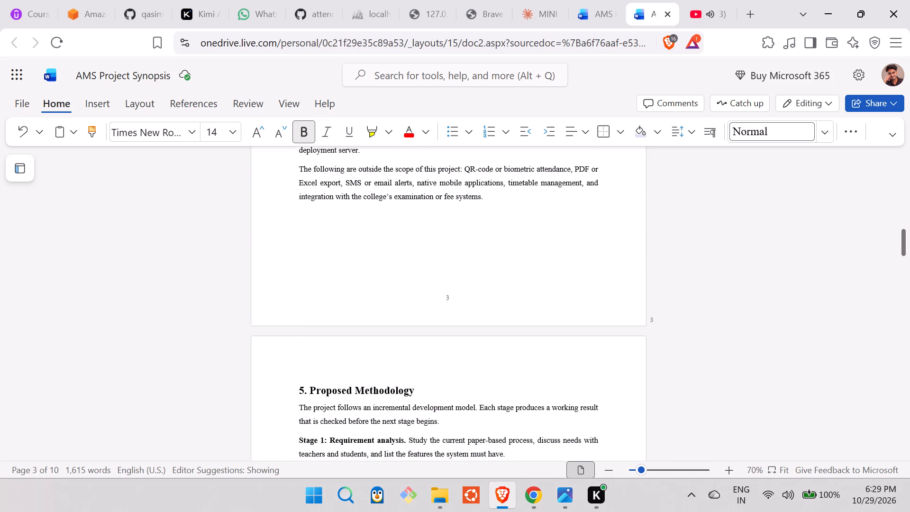
scroll(289, 293, up, 3)
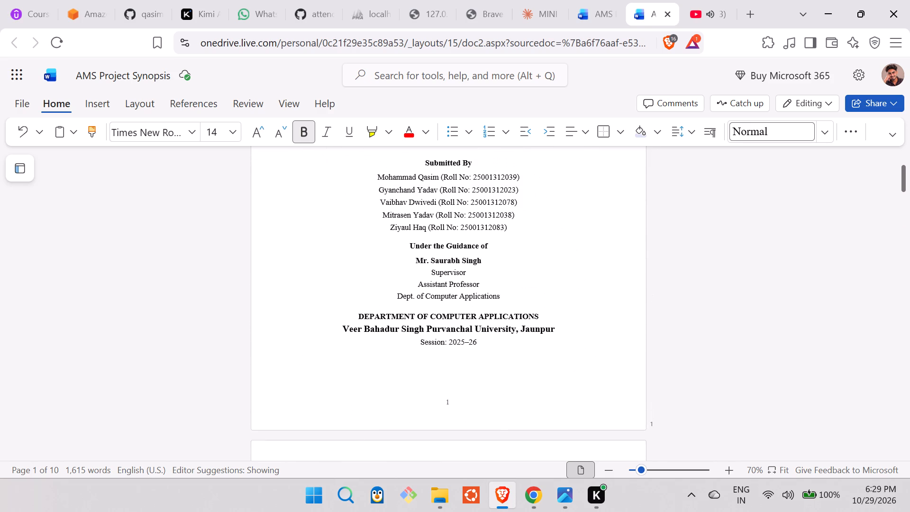
scroll(289, 293, up, 2)
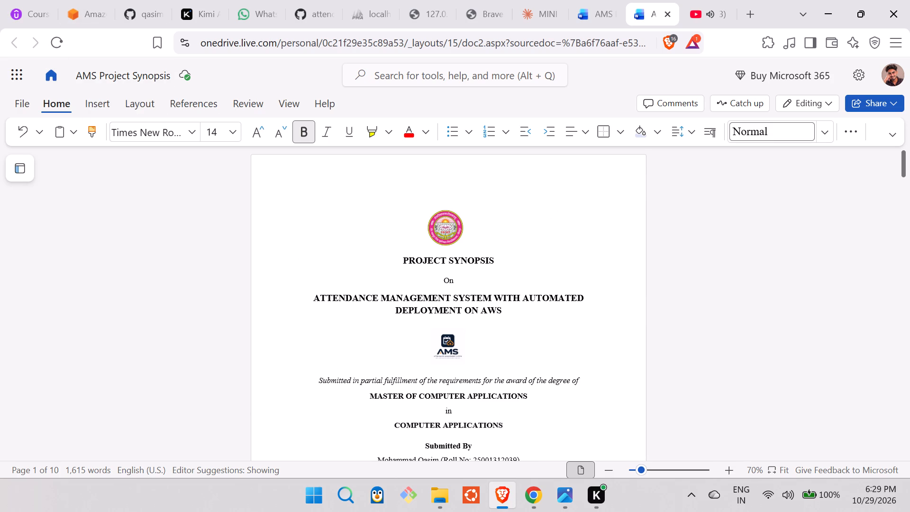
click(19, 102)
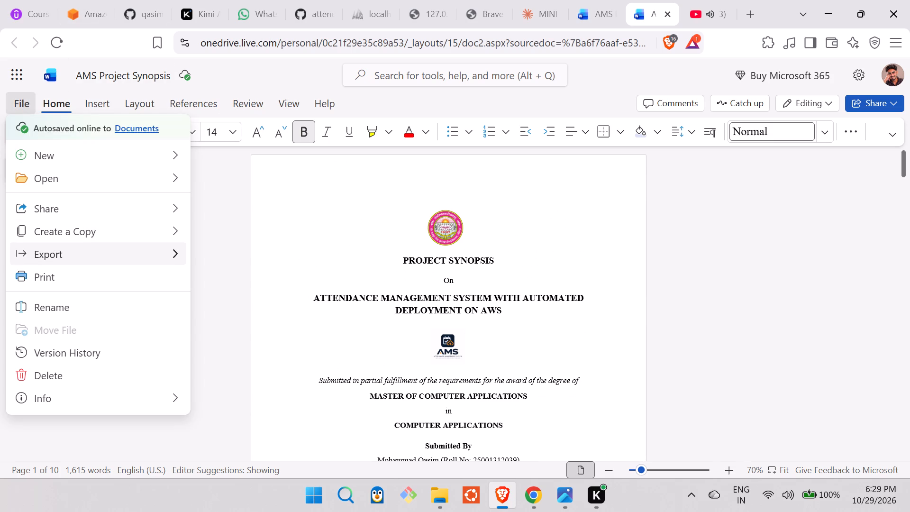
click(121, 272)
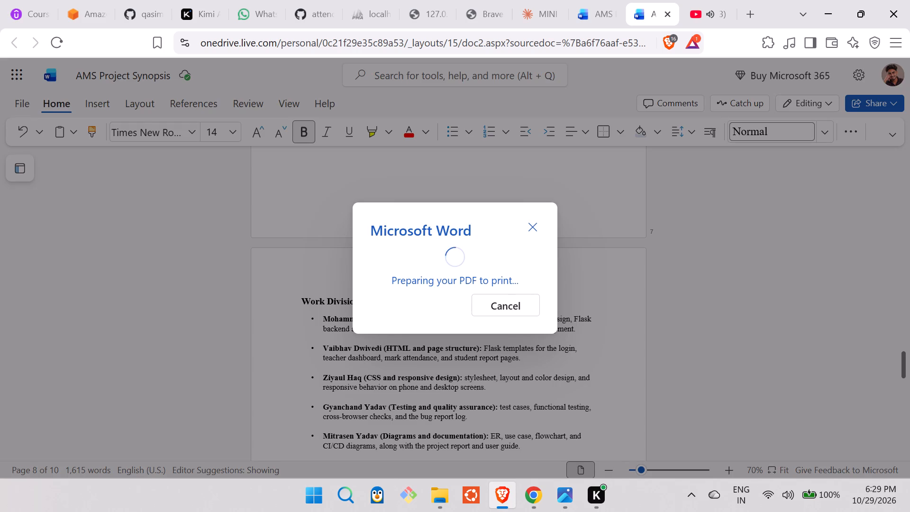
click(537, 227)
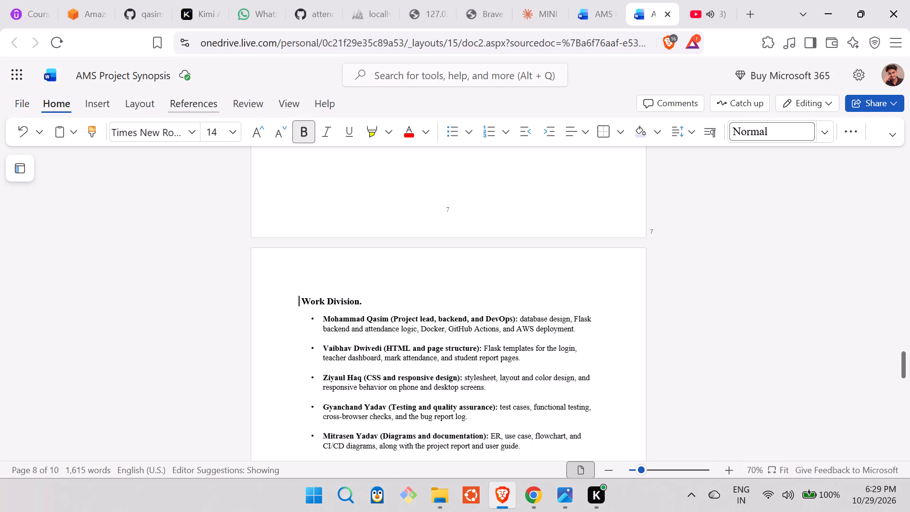
Start the spelling and grammar check and ignore the suggestions for t2.micro and t3.micro in the Hardware table.
click(248, 101)
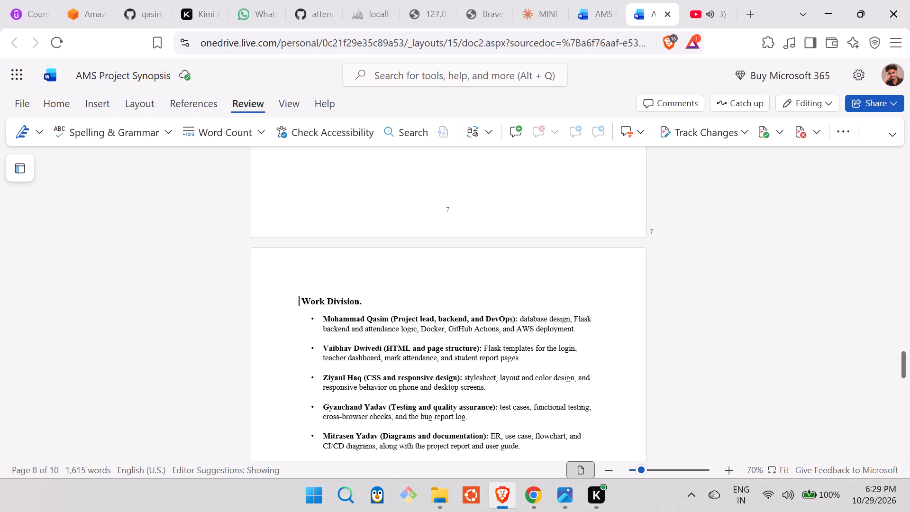
click(127, 138)
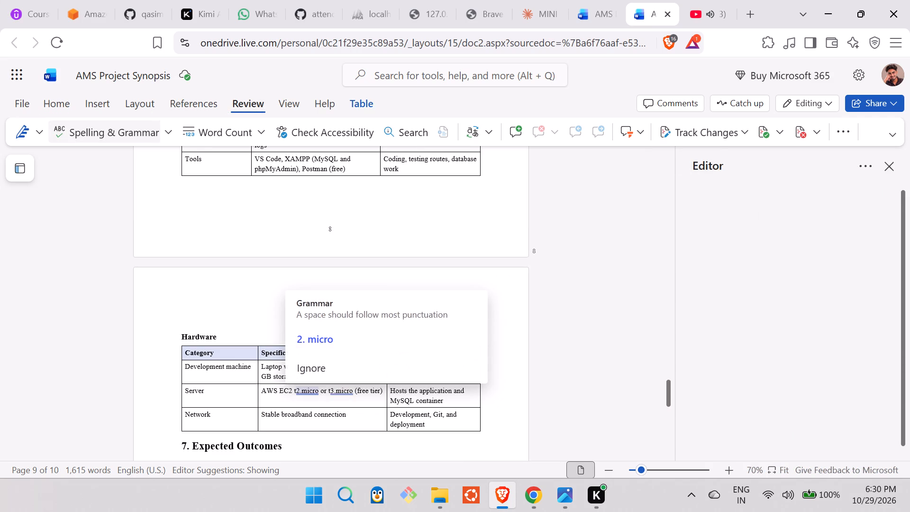
click(300, 372)
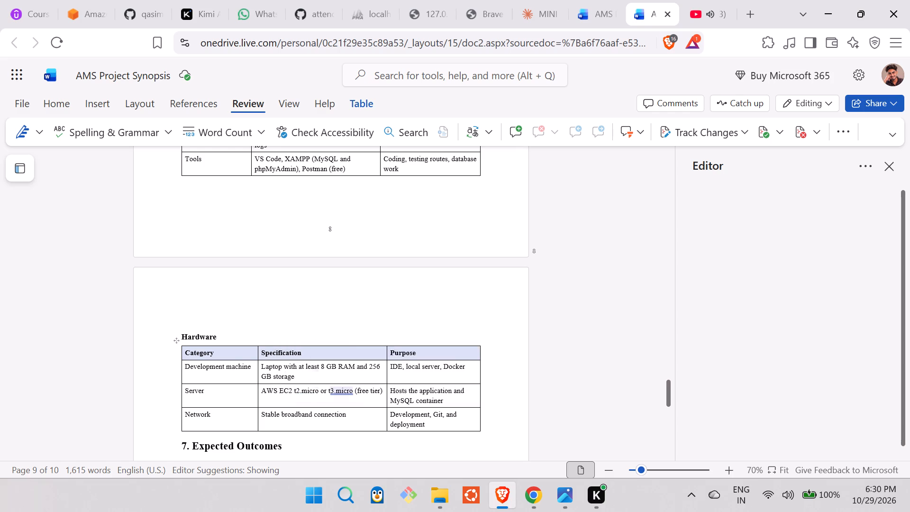
click(337, 372)
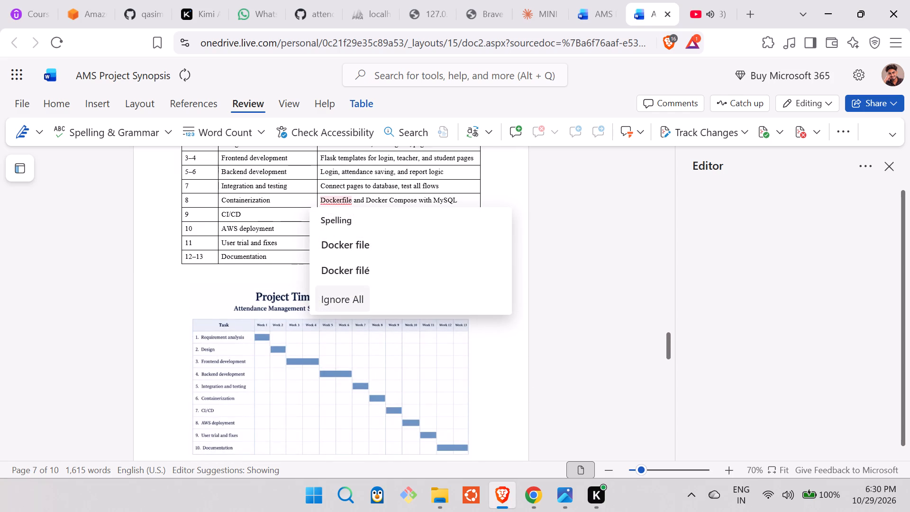
Ignore all spelling flags for "Dockerfile", starting from the Project timeline table.
click(355, 306)
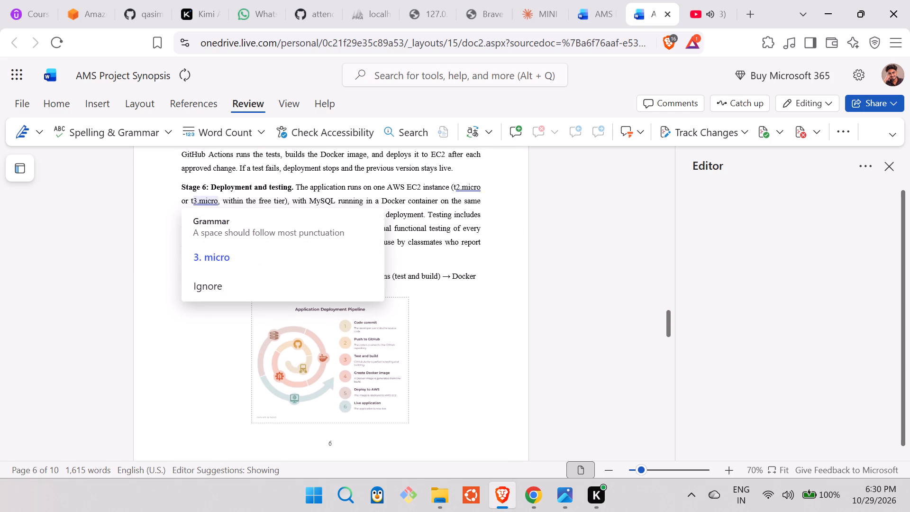
Ignore the punctuation-spacing grammar suggestions for t3.micro and t2.micro in the Stage 6 paragraph, and rerun the spelling and grammar check.
click(214, 278)
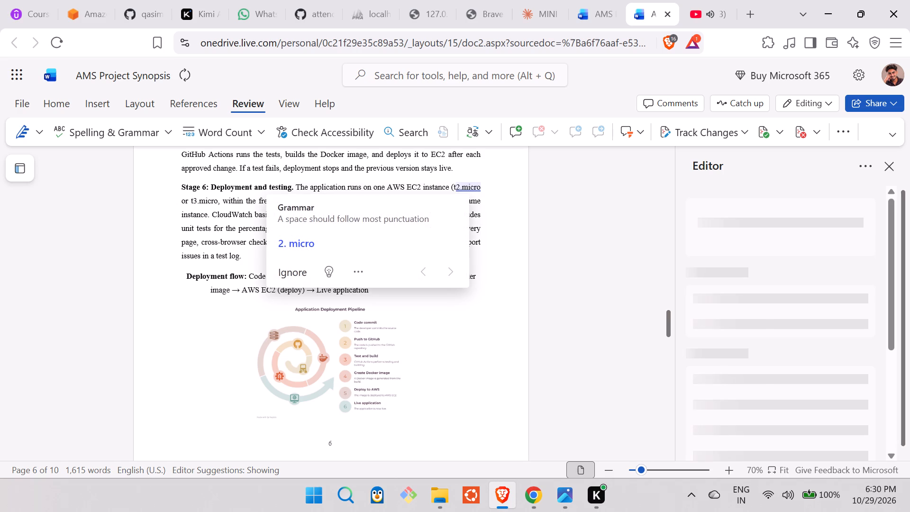
click(286, 276)
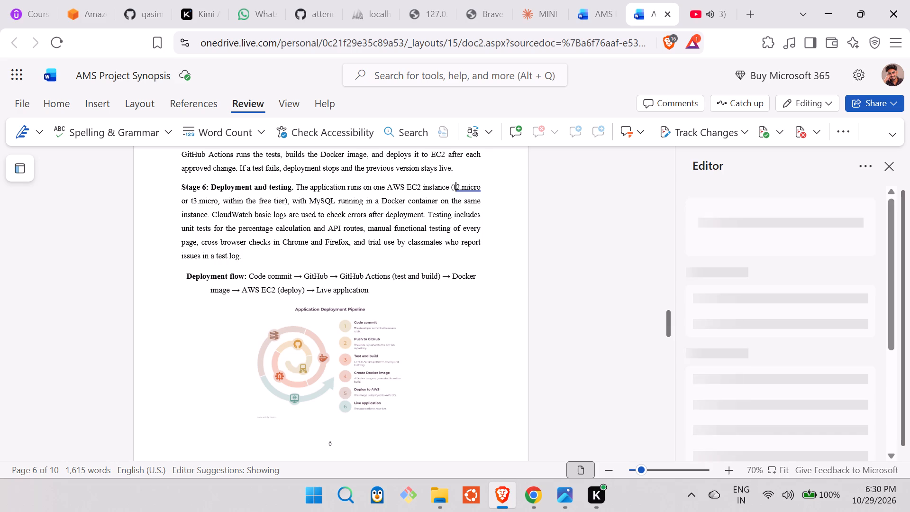
click(57, 137)
click(24, 127)
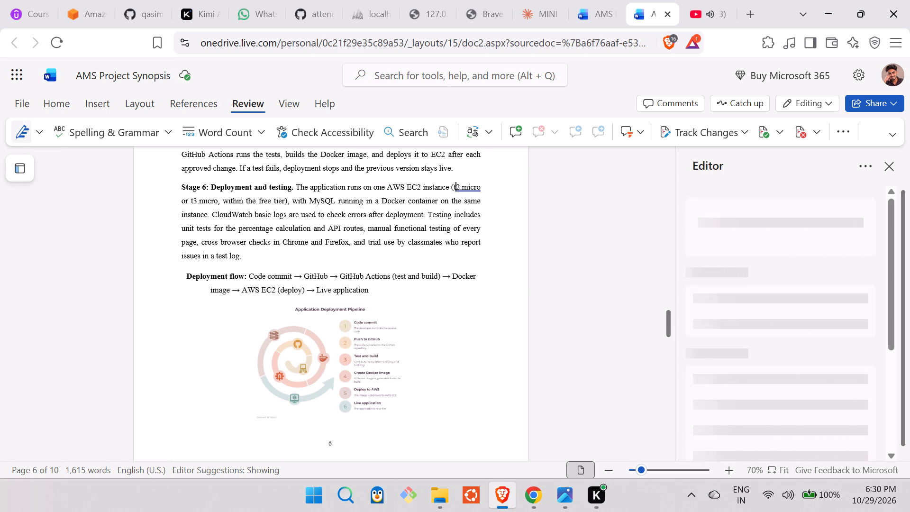
View the document's word count statistics and close them.
click(36, 129)
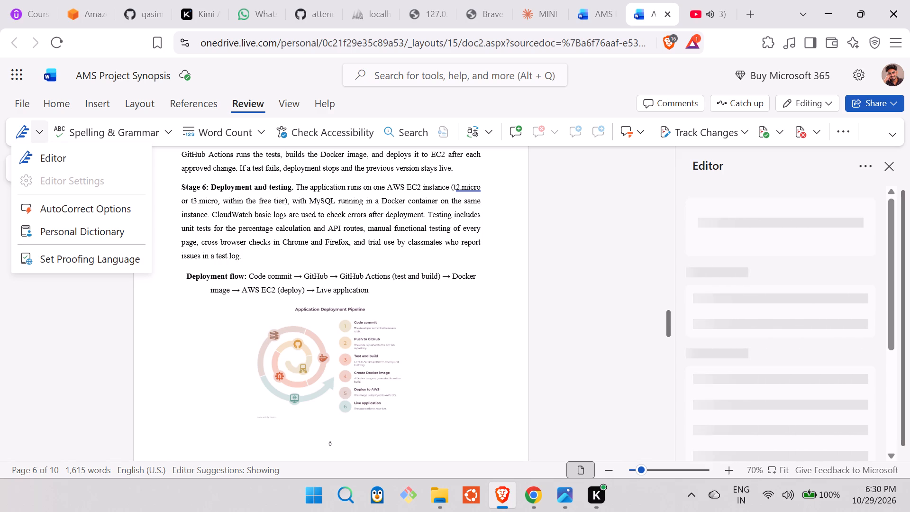
click(259, 129)
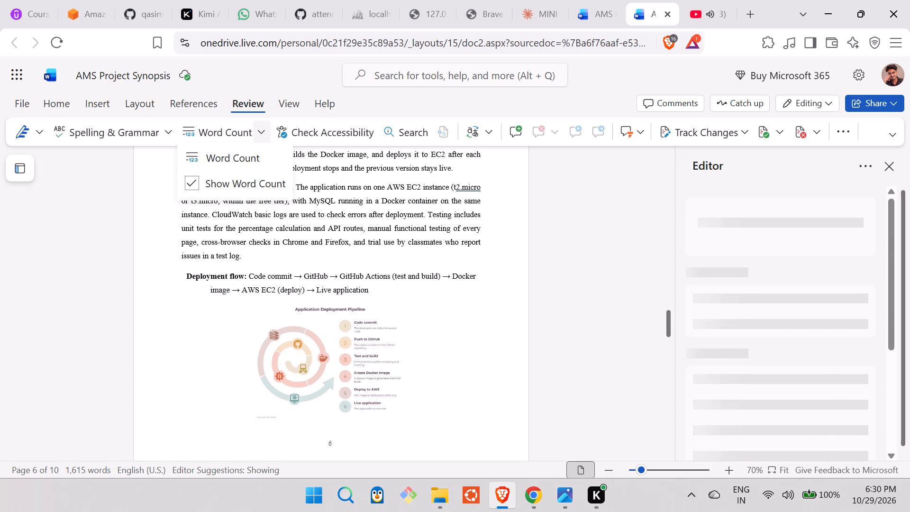
click(237, 159)
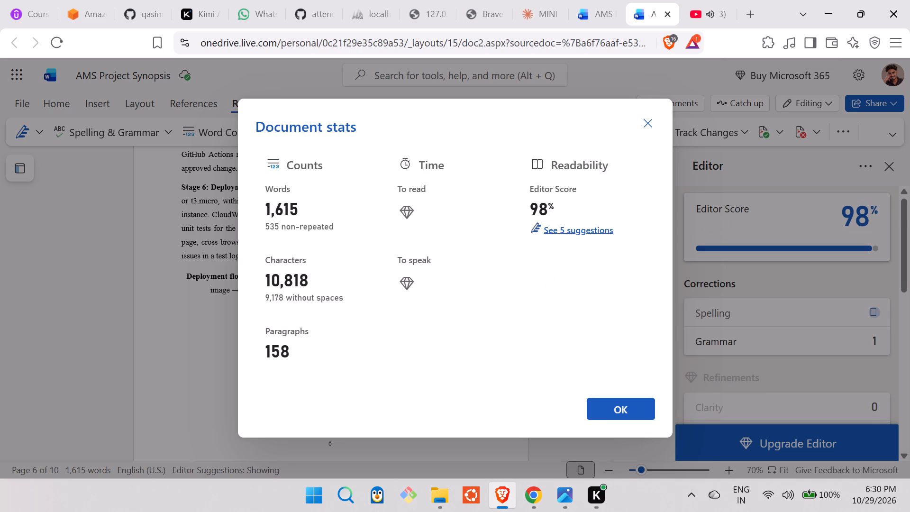
click(616, 401)
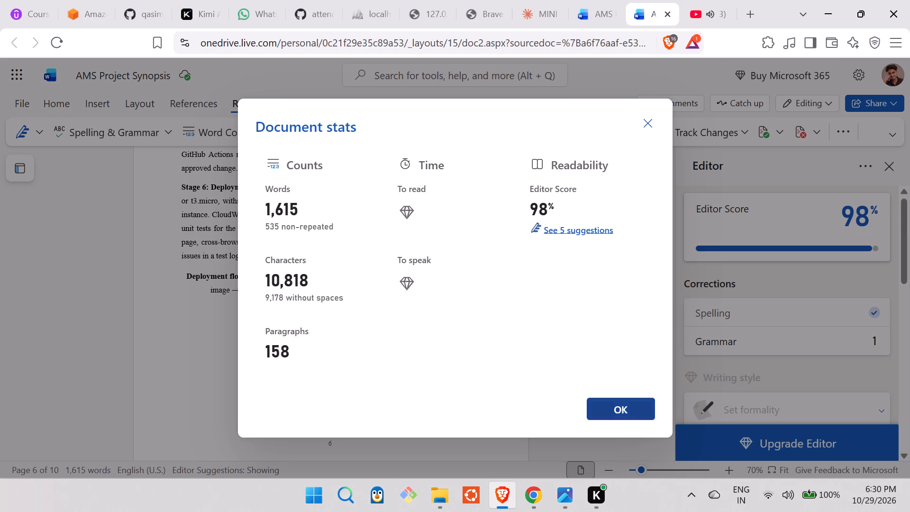
Look through the document from the deployment pipeline image to the References page, and back to the opening pages, for remaining flags.
scroll(467, 380, down, 1)
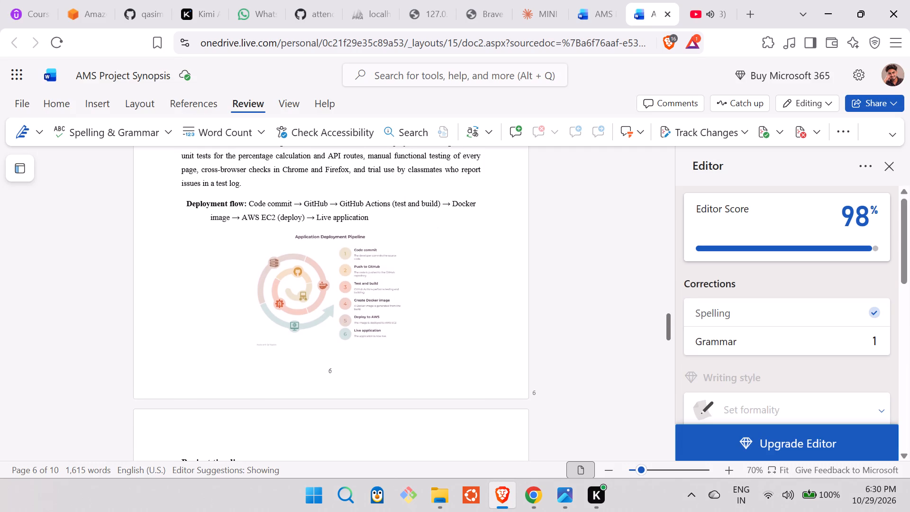
scroll(467, 380, down, 8)
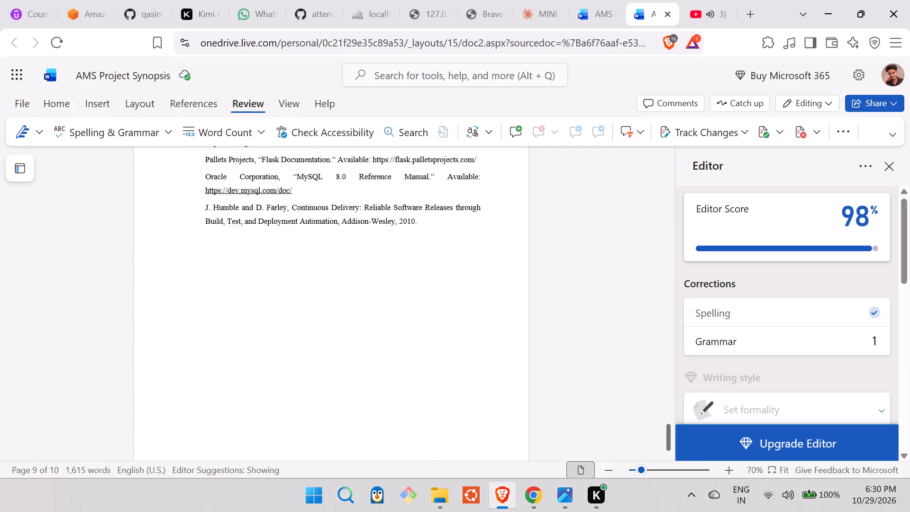
scroll(467, 380, down, 1)
scroll(467, 380, up, 1)
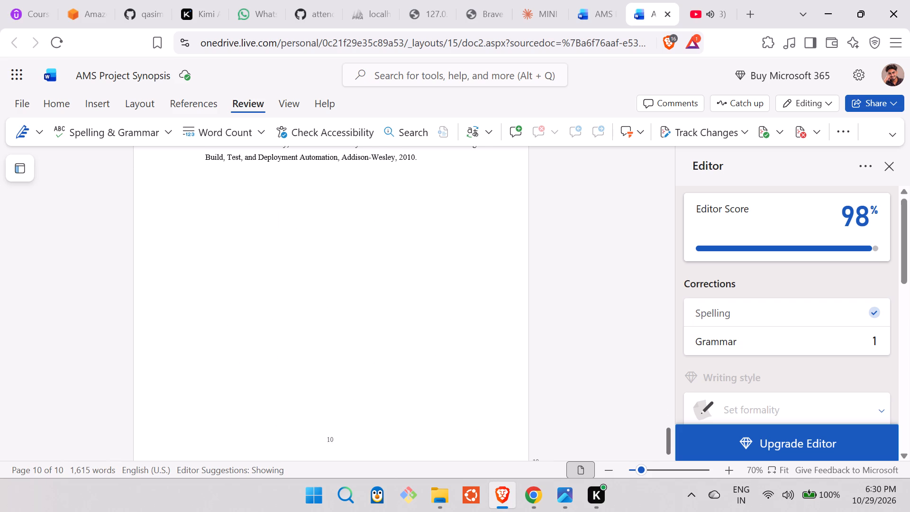
scroll(467, 380, up, 3)
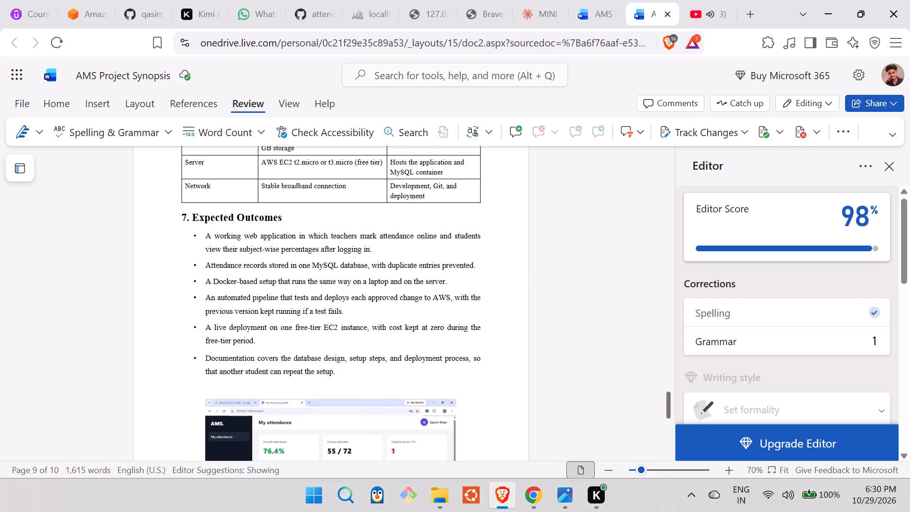
scroll(467, 380, up, 7)
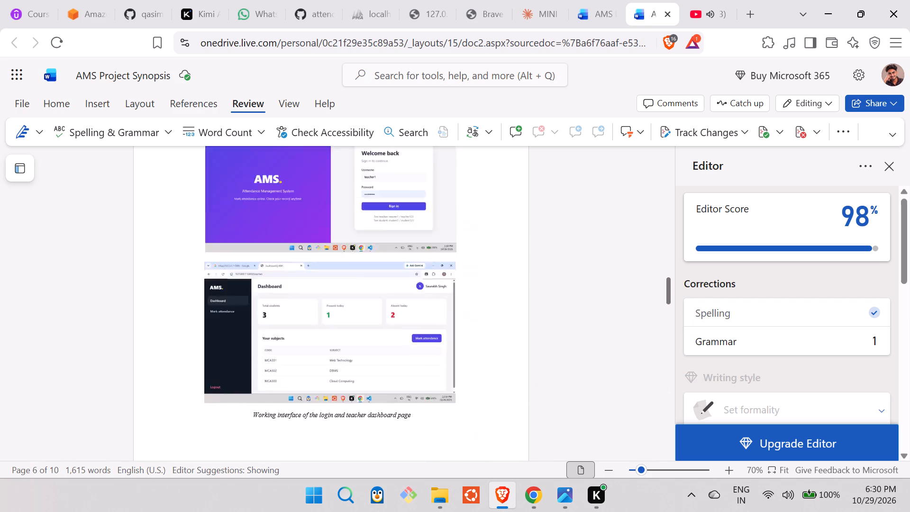
scroll(467, 380, up, 4)
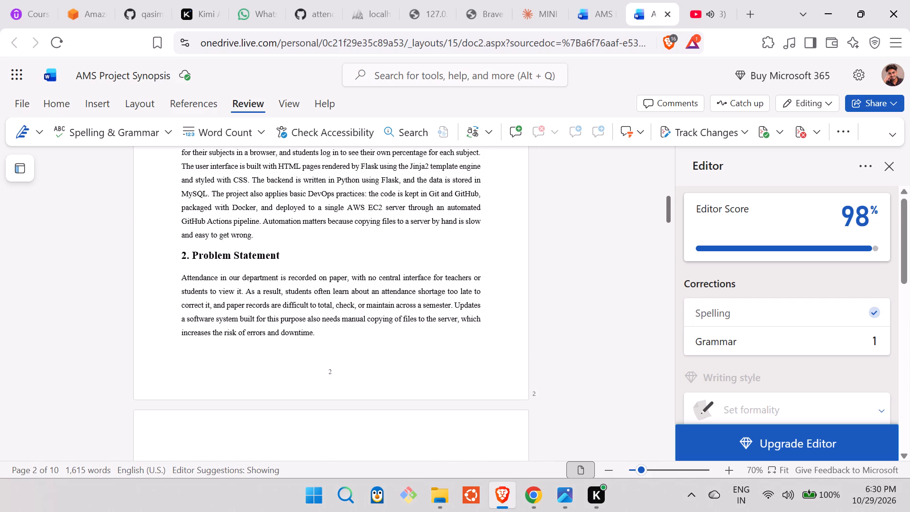
scroll(467, 380, up, 4)
scroll(467, 380, down, 2)
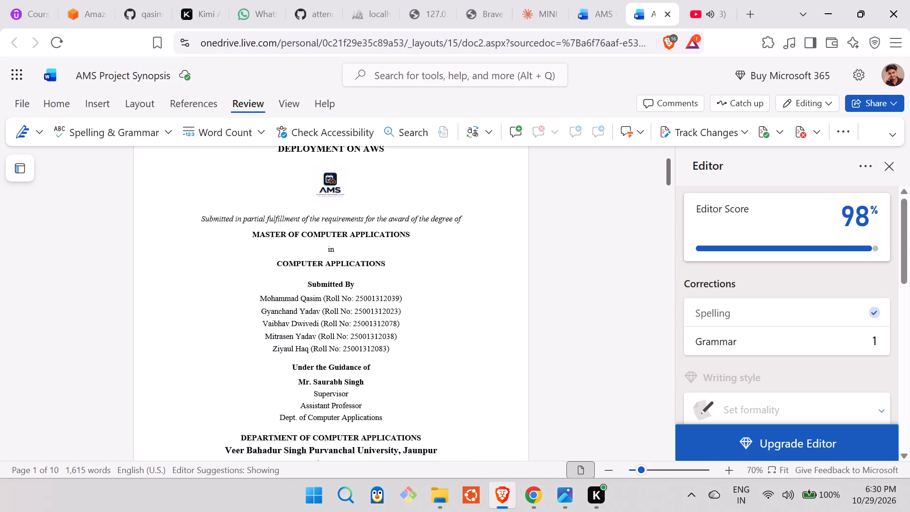
scroll(467, 380, down, 3)
Check the word count and readability statistics again.
click(203, 131)
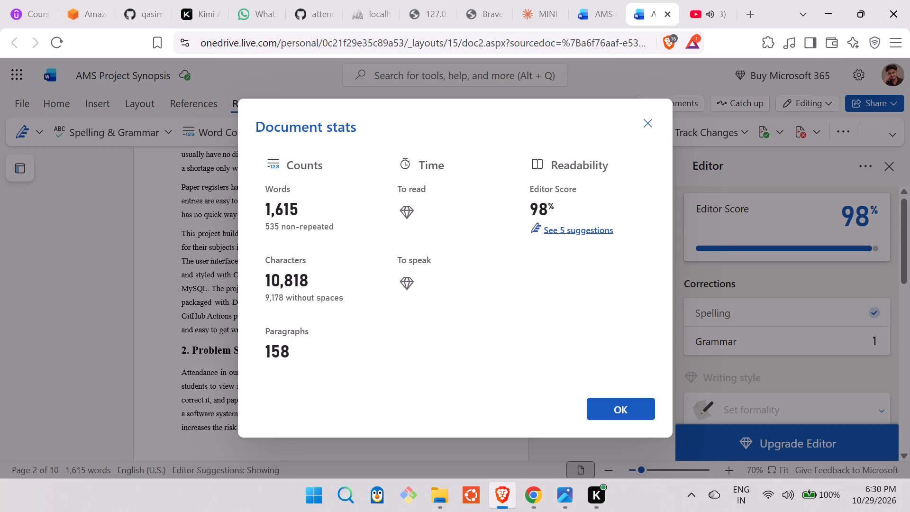
click(610, 411)
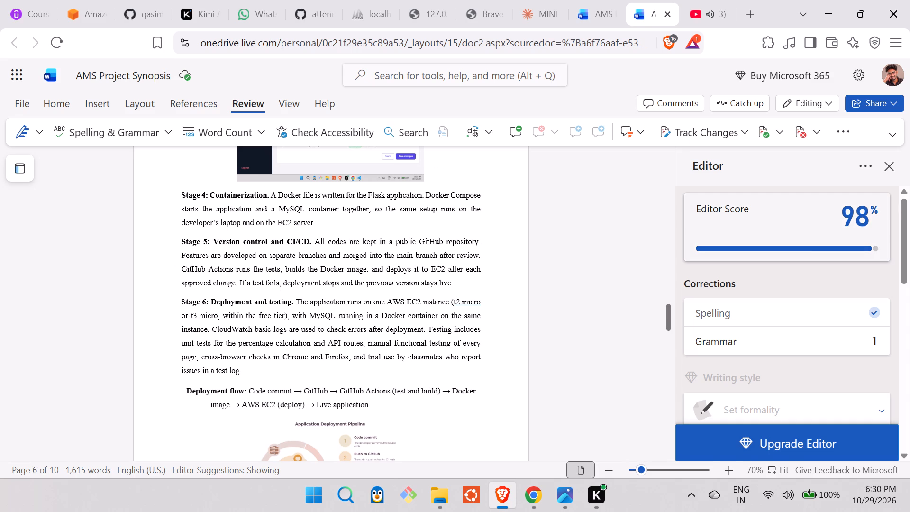
Close the Editor pane.
click(889, 173)
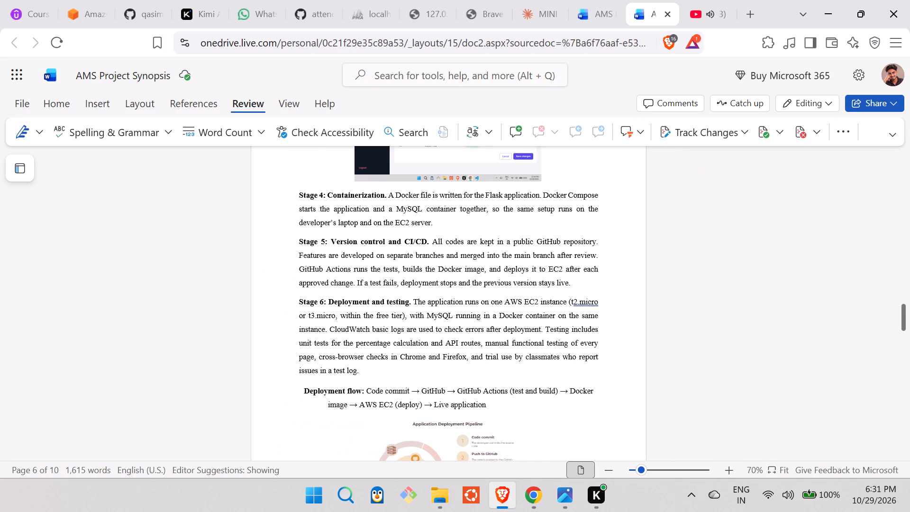
Turn off the word count display for the document.
click(262, 134)
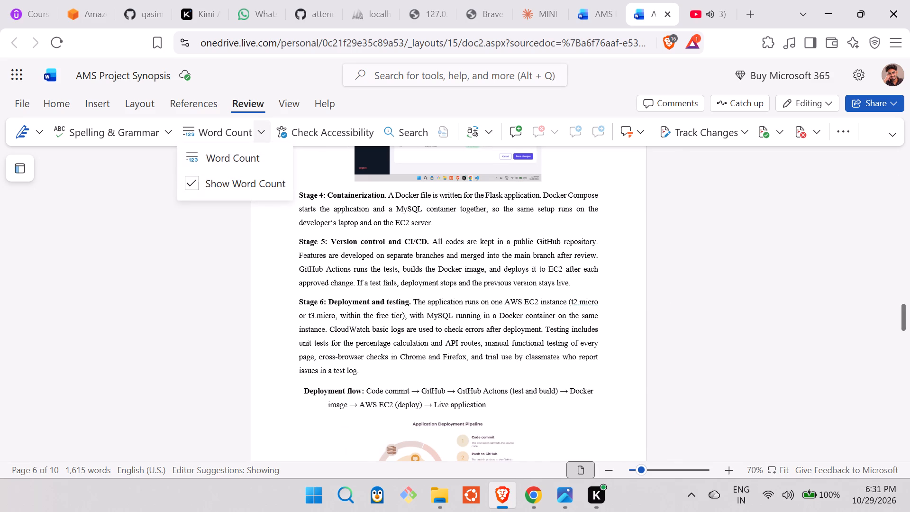
click(194, 175)
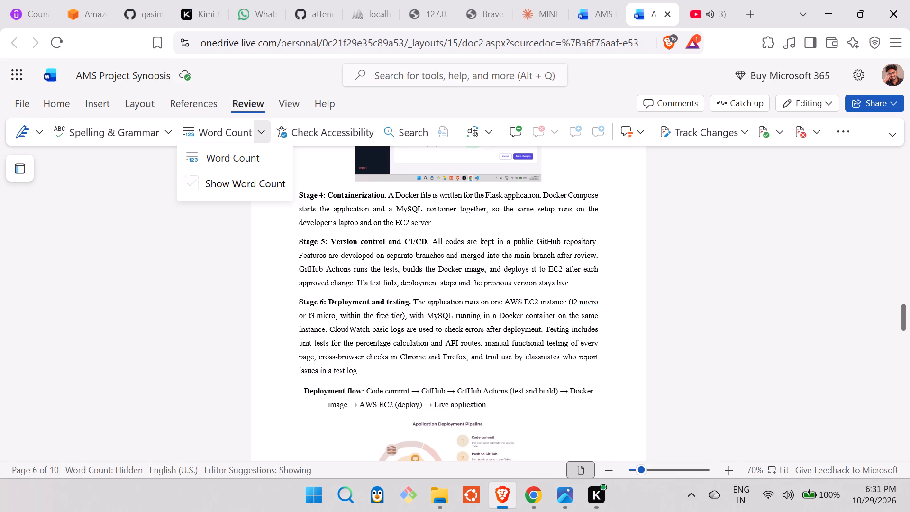
click(209, 253)
Review the pages from the Stage 6 section through the Project timeline to the References, and return to the cover page.
scroll(209, 253, down, 1)
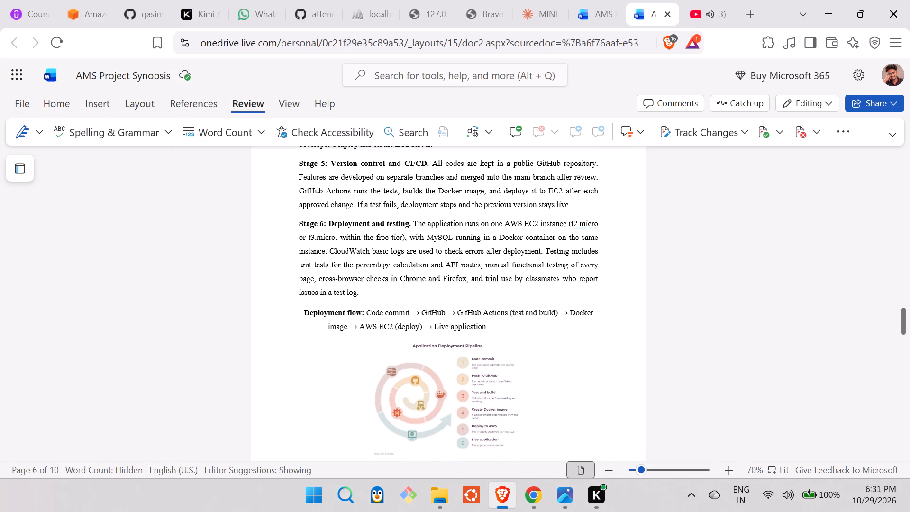
scroll(209, 253, down, 5)
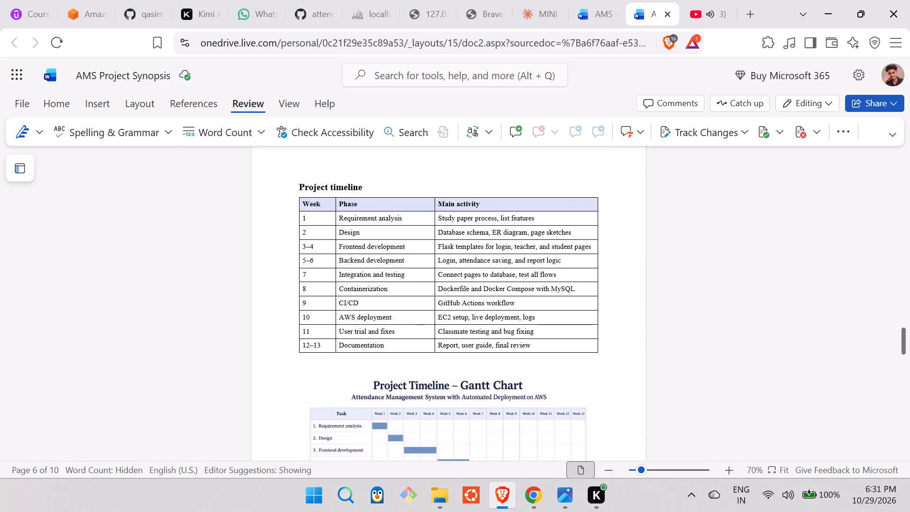
scroll(209, 253, down, 6)
scroll(209, 253, up, 3)
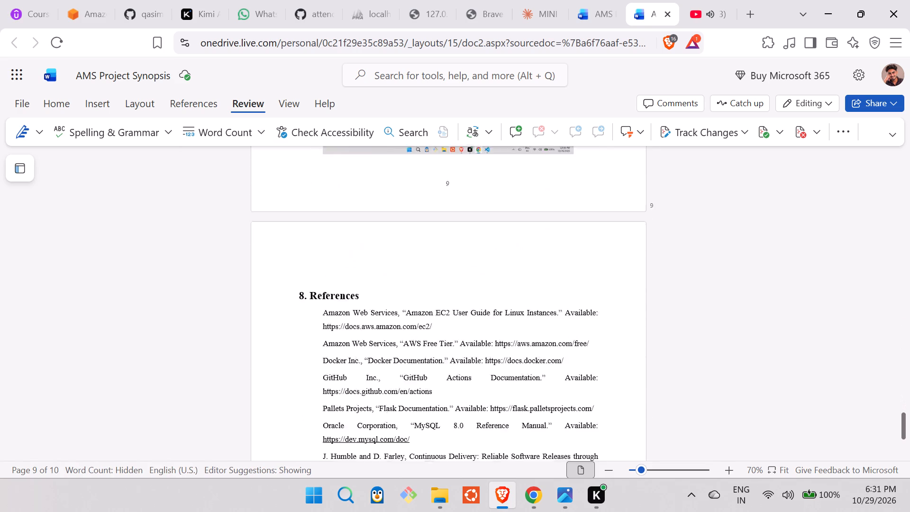
scroll(209, 253, up, 11)
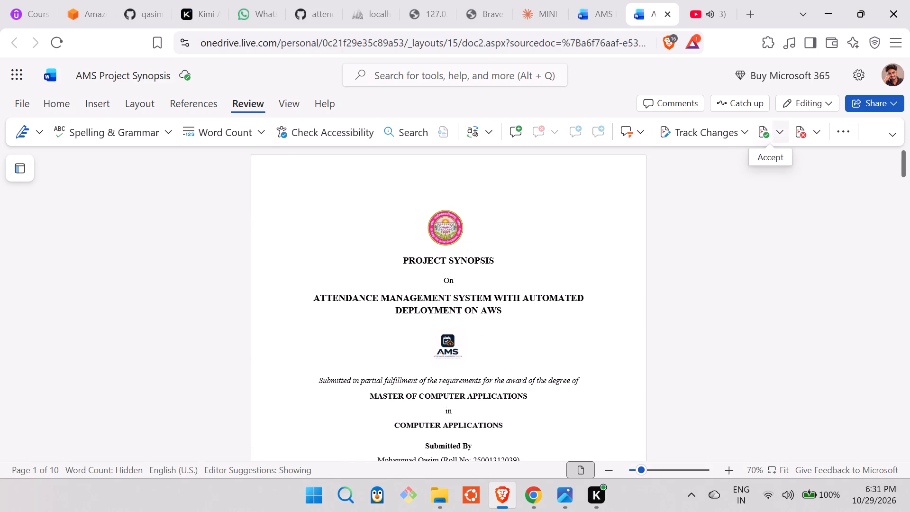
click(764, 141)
Switch the document to Reading View.
click(287, 106)
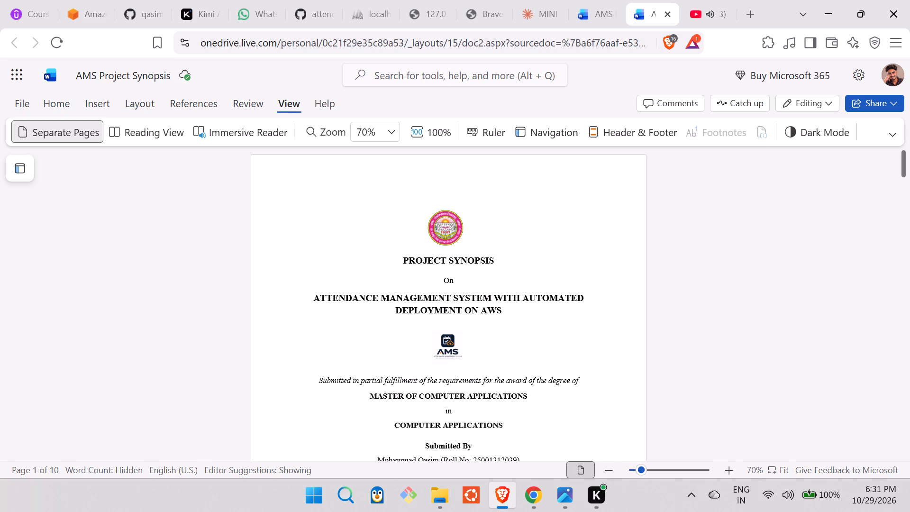
click(153, 138)
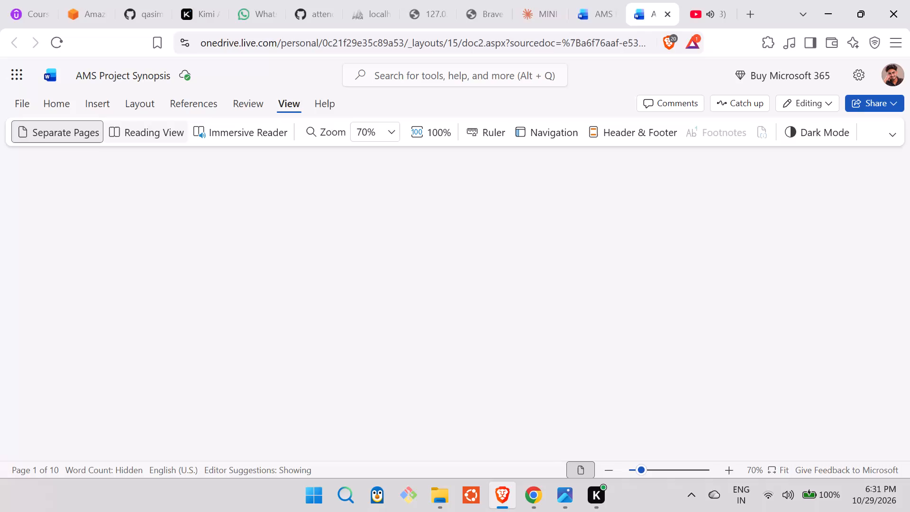
click(138, 135)
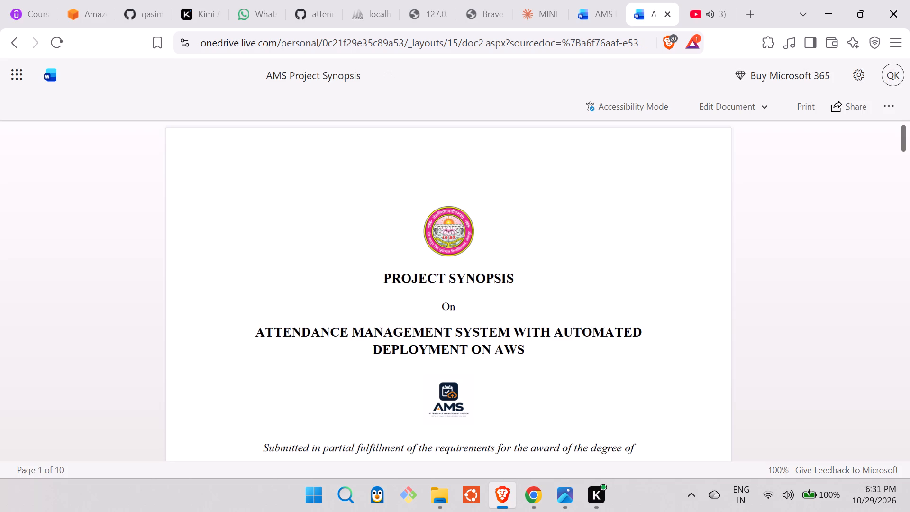
Review the layout of the cover page and the Title of the Project section in Reading View.
scroll(227, 333, down, 1)
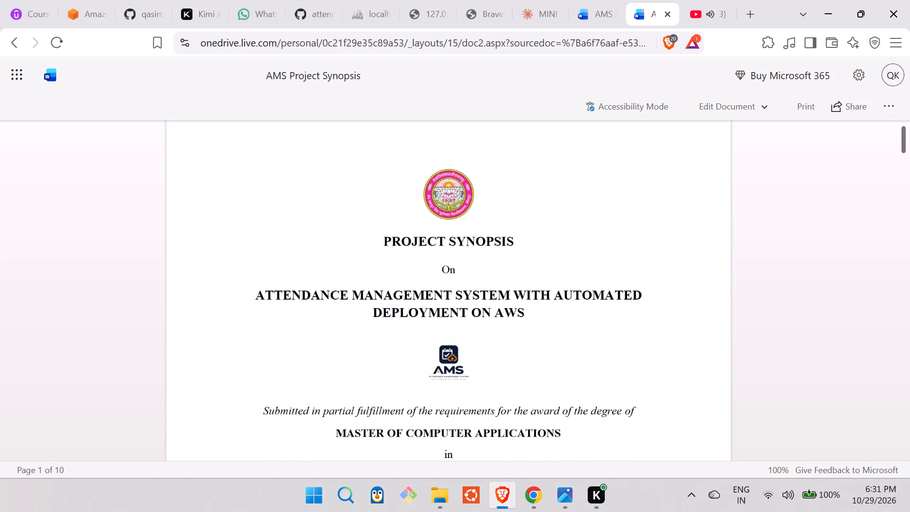
scroll(227, 333, down, 1)
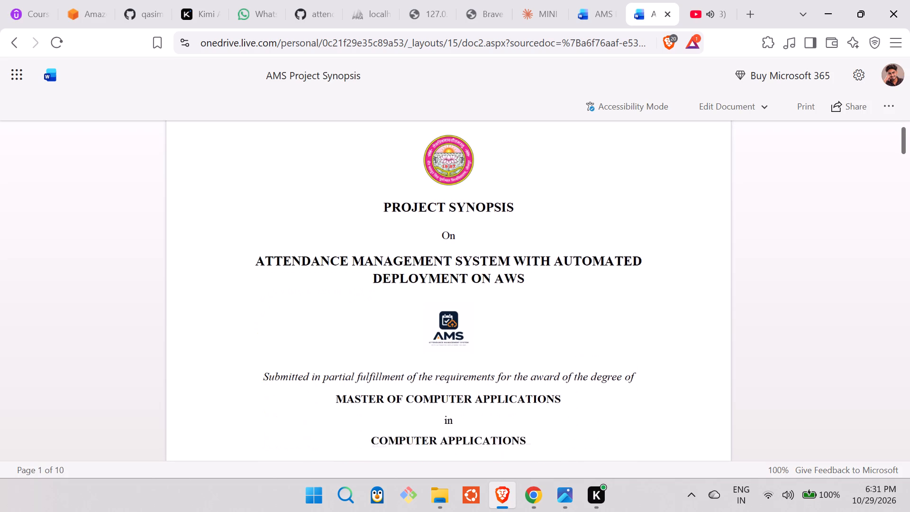
scroll(227, 333, down, 1)
scroll(227, 333, up, 2)
scroll(227, 333, down, 2)
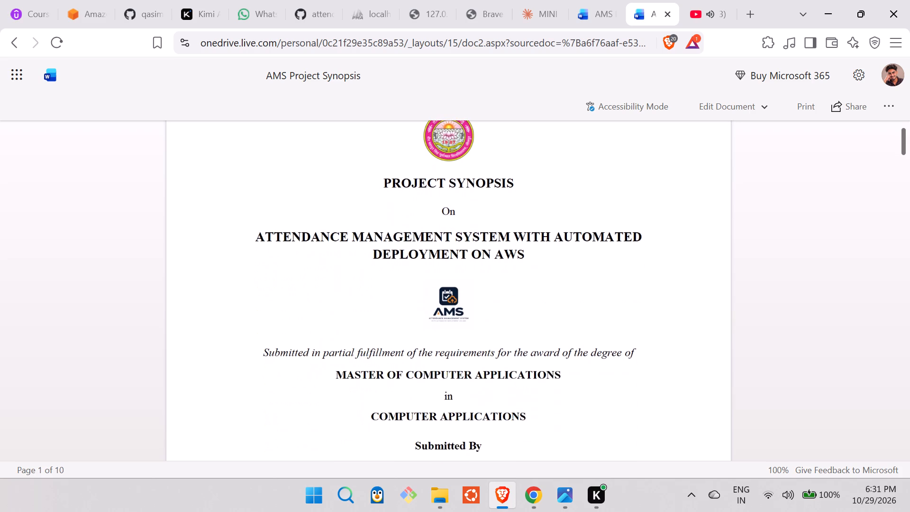
scroll(227, 333, down, 1)
scroll(227, 333, up, 2)
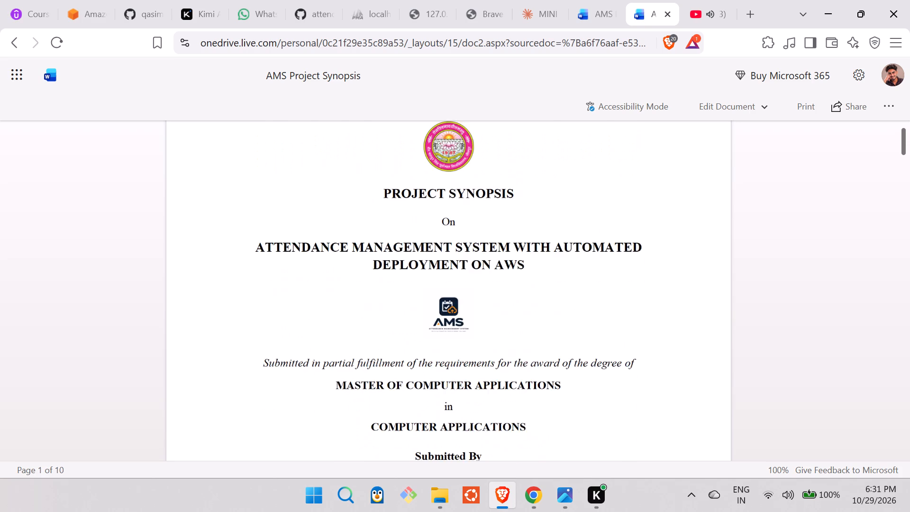
scroll(227, 333, down, 6)
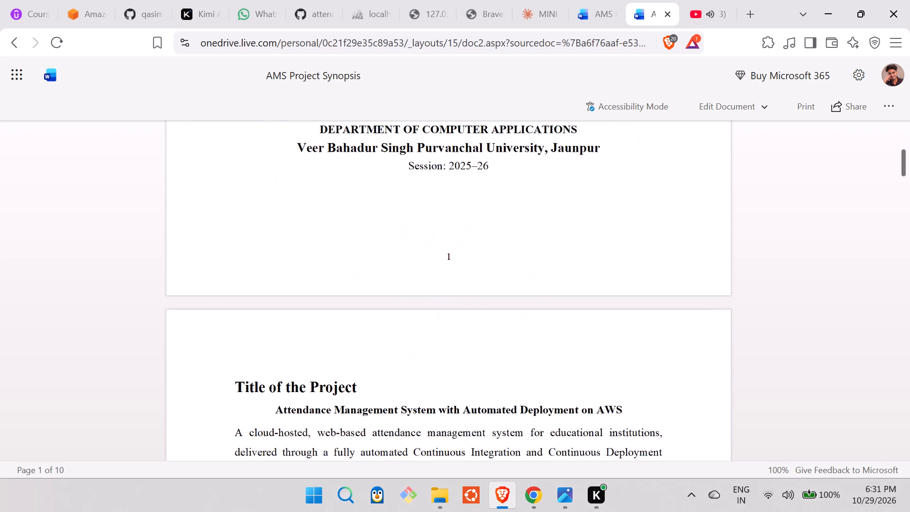
scroll(227, 333, down, 2)
scroll(227, 333, up, 2)
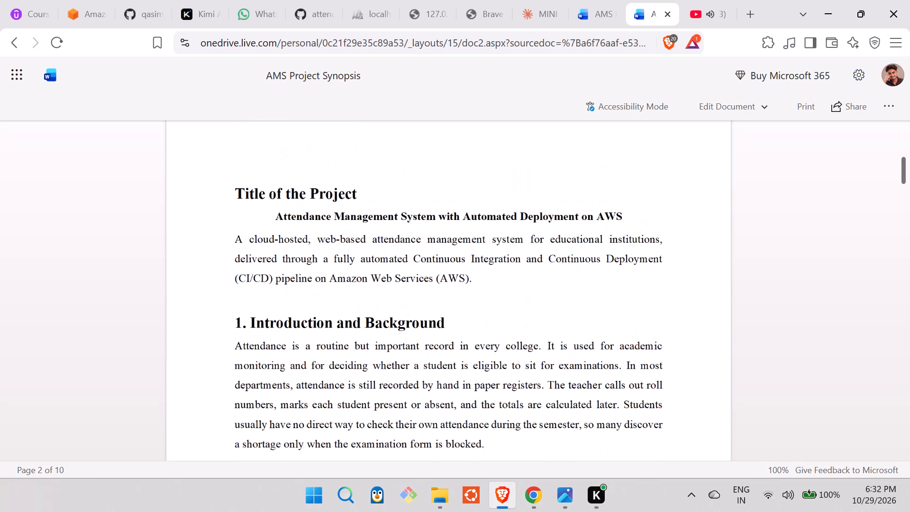
scroll(227, 333, up, 2)
Read through the Introduction and Background and the Problem Statement sections on page 2.
scroll(227, 333, down, 1)
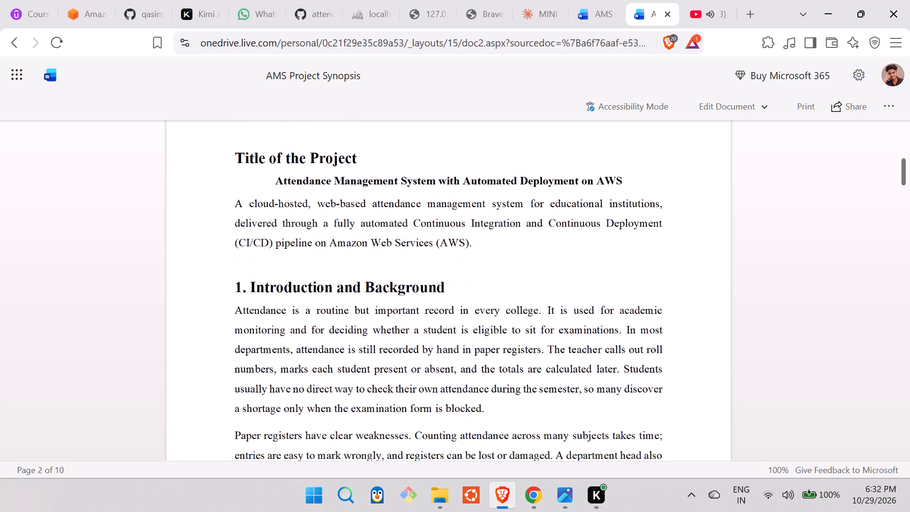
scroll(227, 333, down, 4)
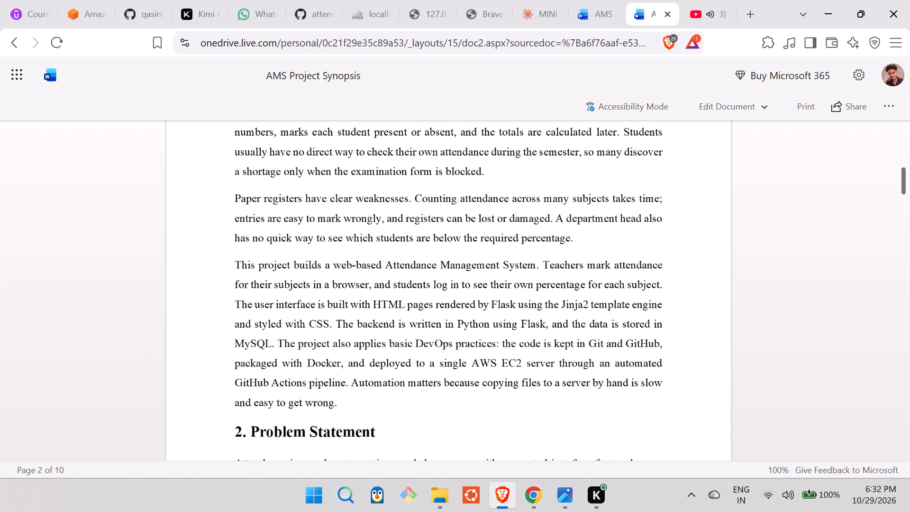
scroll(227, 333, down, 3)
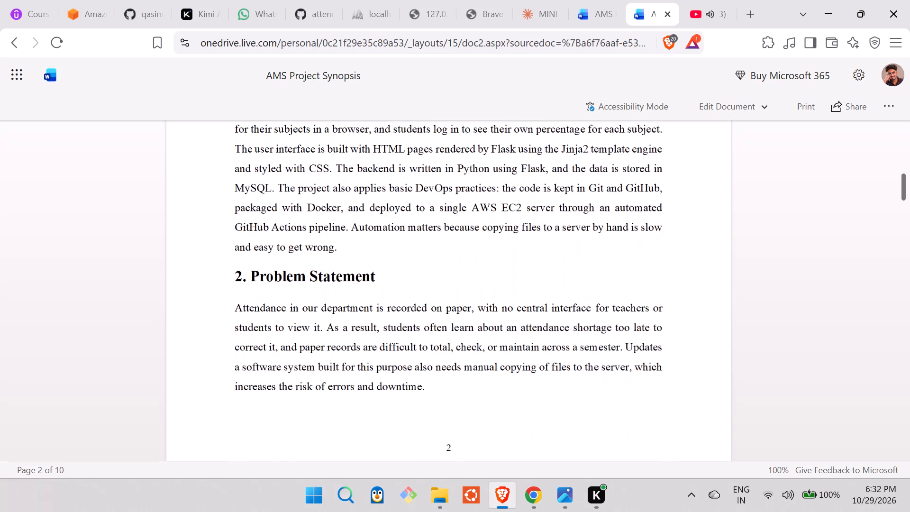
scroll(227, 333, down, 3)
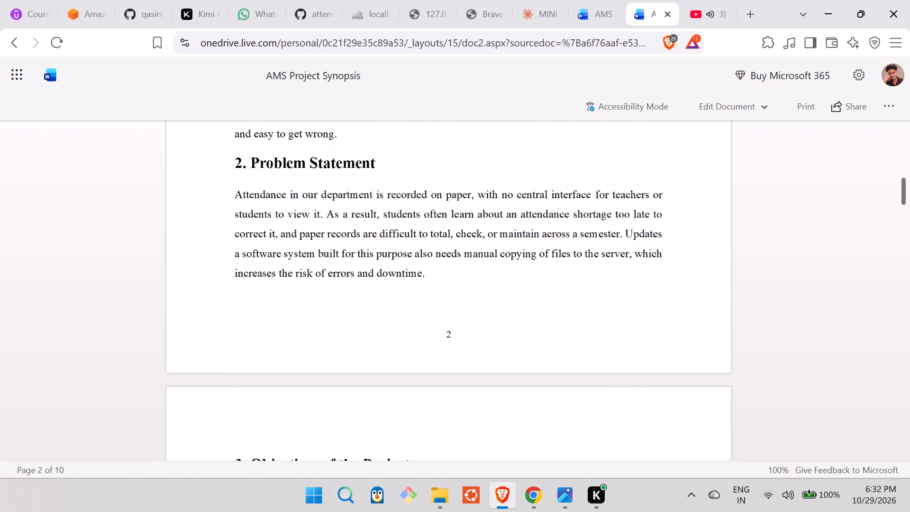
Review the Objectives of the Project and Scope of the Project sections on page 3.
scroll(227, 333, down, 4)
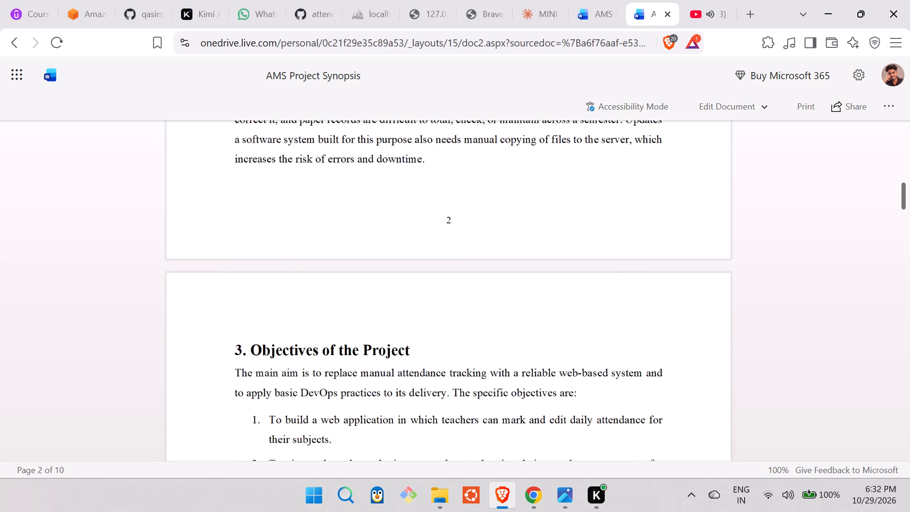
scroll(223, 348, down, 3)
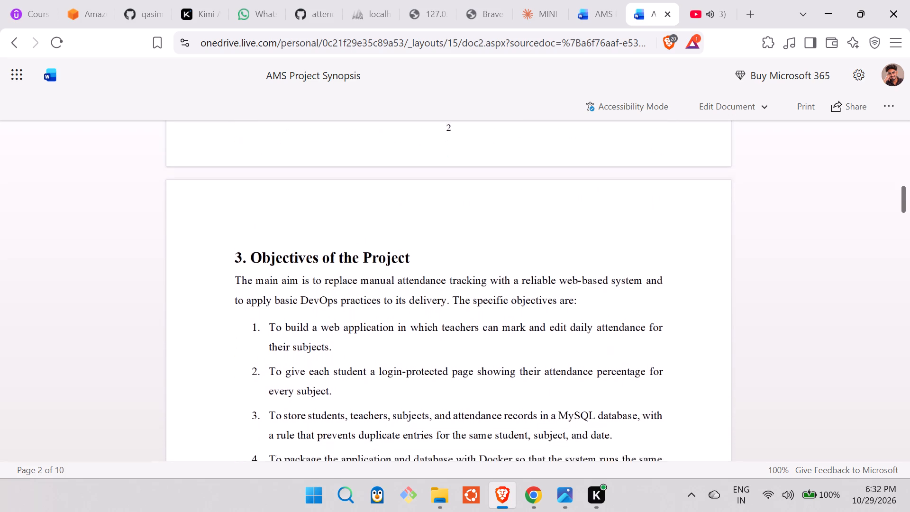
scroll(223, 348, down, 4)
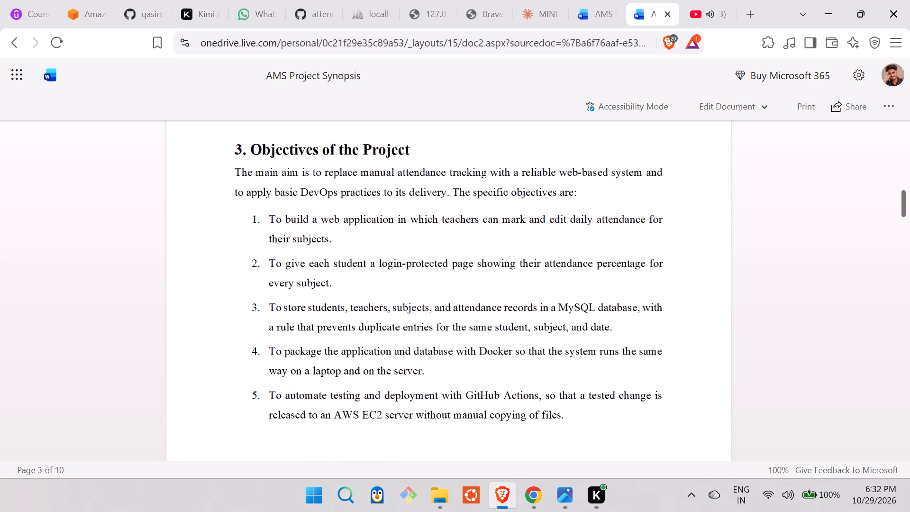
scroll(223, 348, down, 4)
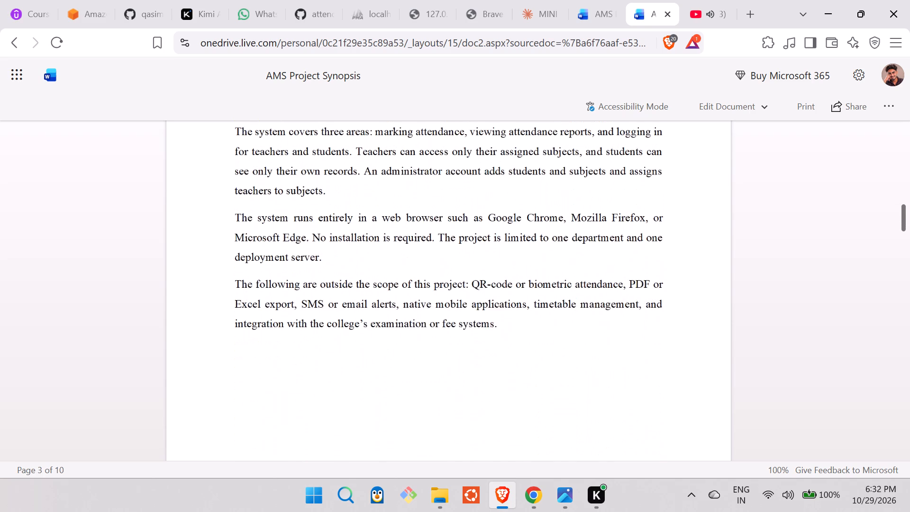
Check Stages 1 to 3 of the Proposed Methodology, including the Entity-Relationship diagram and the Level 0 Data Flow Diagram.
scroll(223, 348, down, 5)
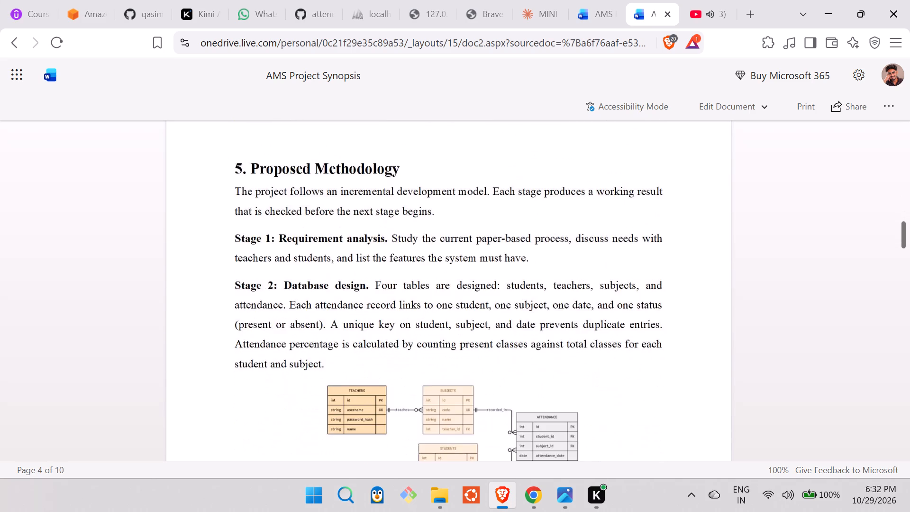
scroll(223, 348, down, 2)
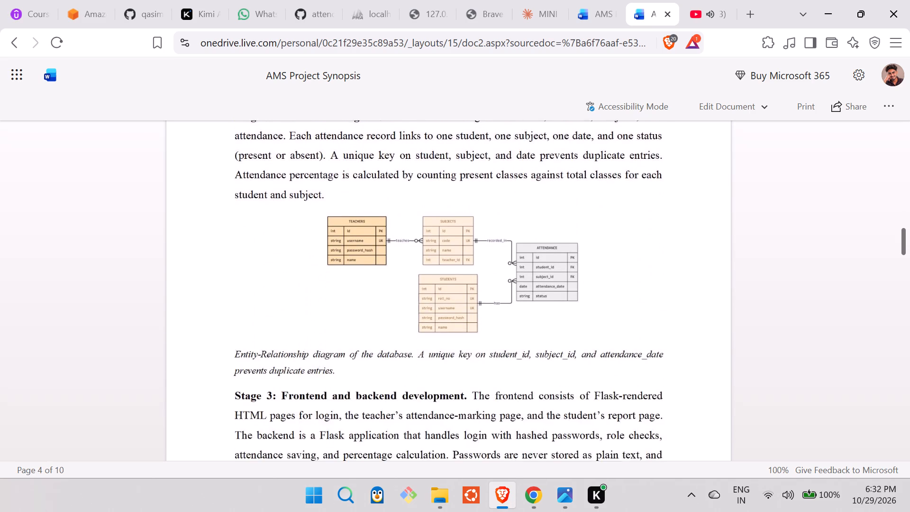
scroll(223, 348, down, 3)
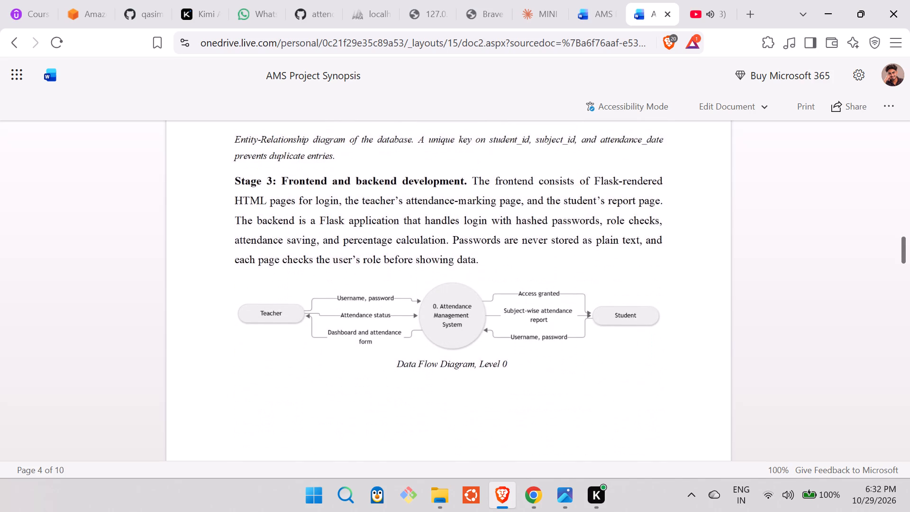
scroll(223, 348, down, 1)
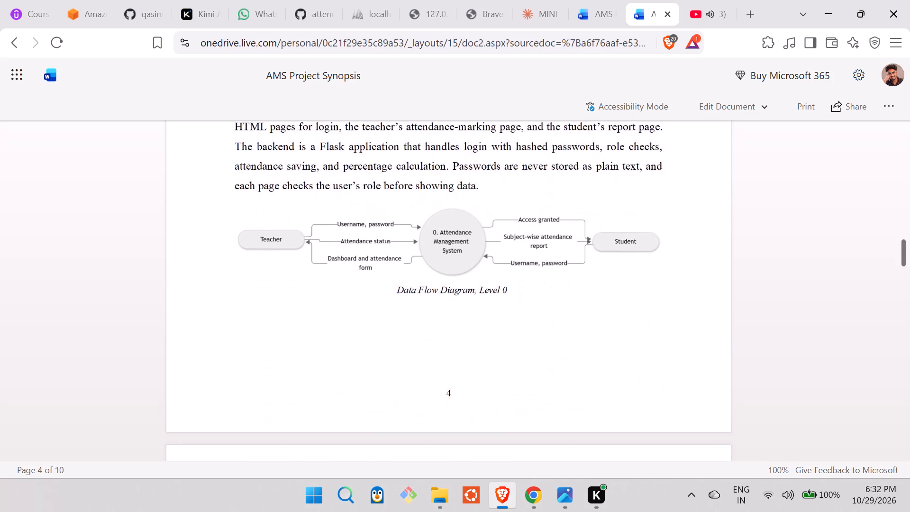
scroll(223, 348, down, 2)
Examine the Level 1 Data Flow Diagram, the interface screenshots, and Stages 4 to 6 through the Application Deployment Pipeline figure.
scroll(223, 348, down, 1)
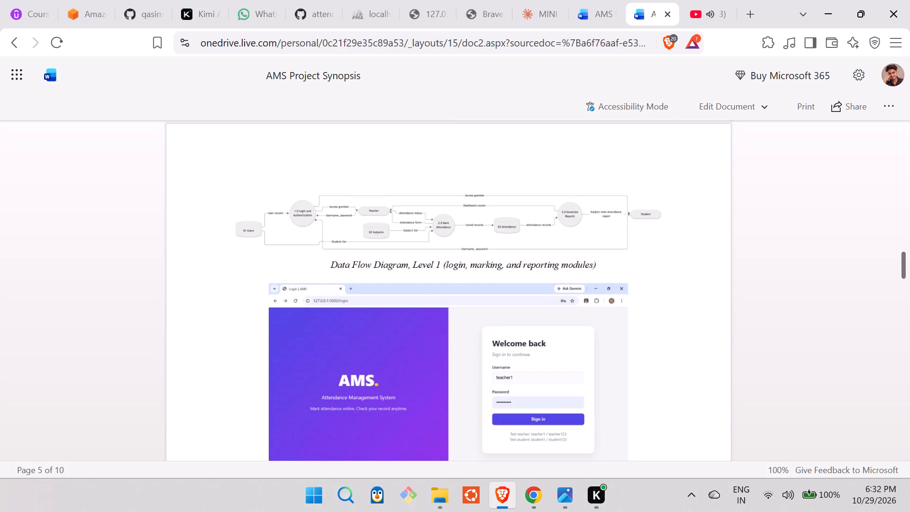
scroll(223, 348, down, 4)
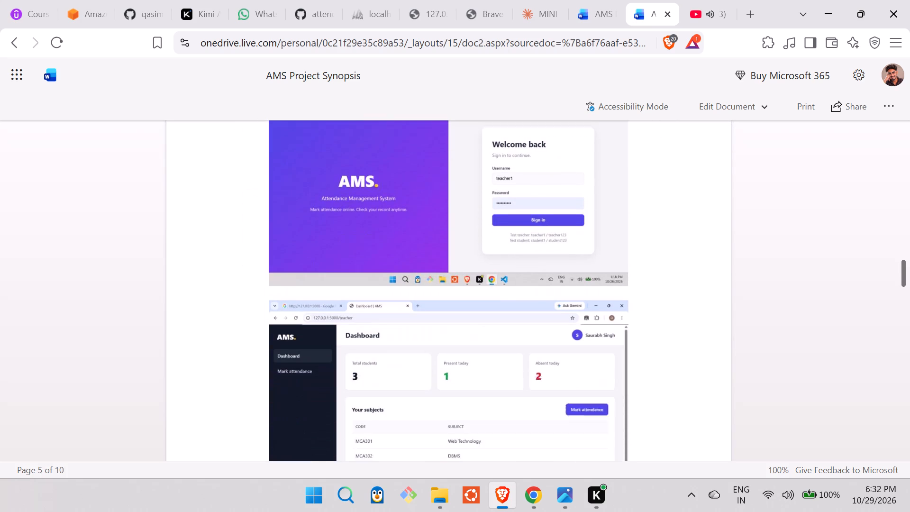
scroll(223, 348, down, 3)
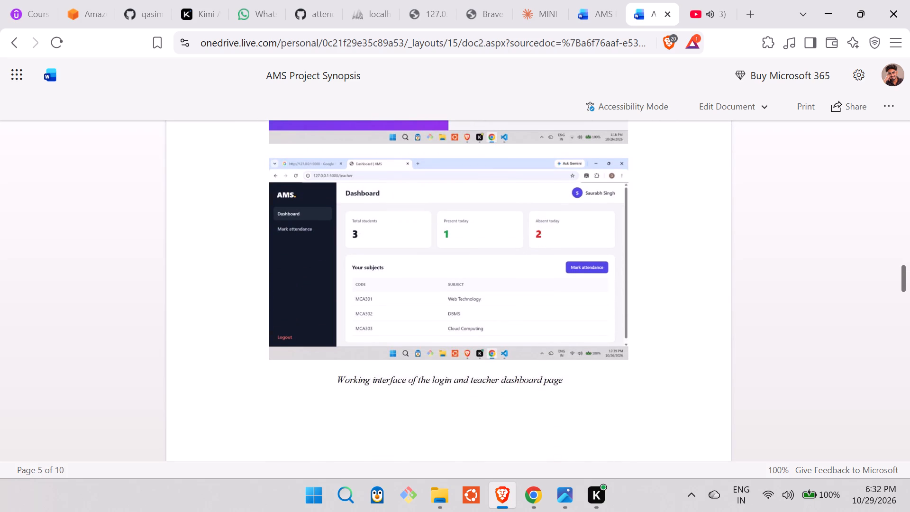
scroll(223, 348, down, 5)
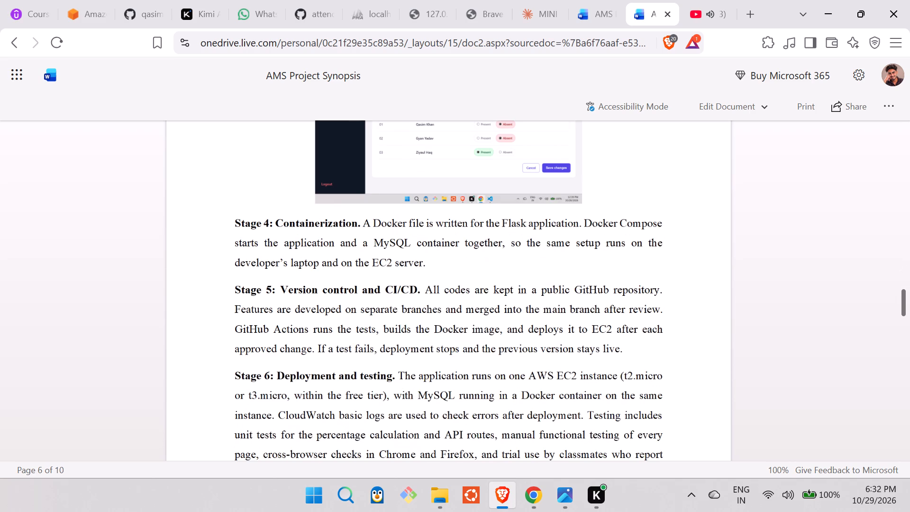
scroll(223, 348, down, 1)
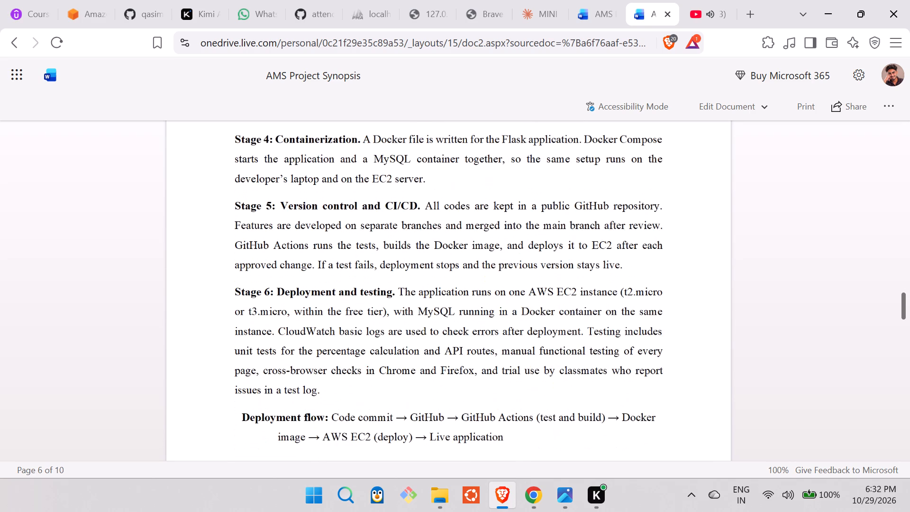
scroll(223, 348, down, 4)
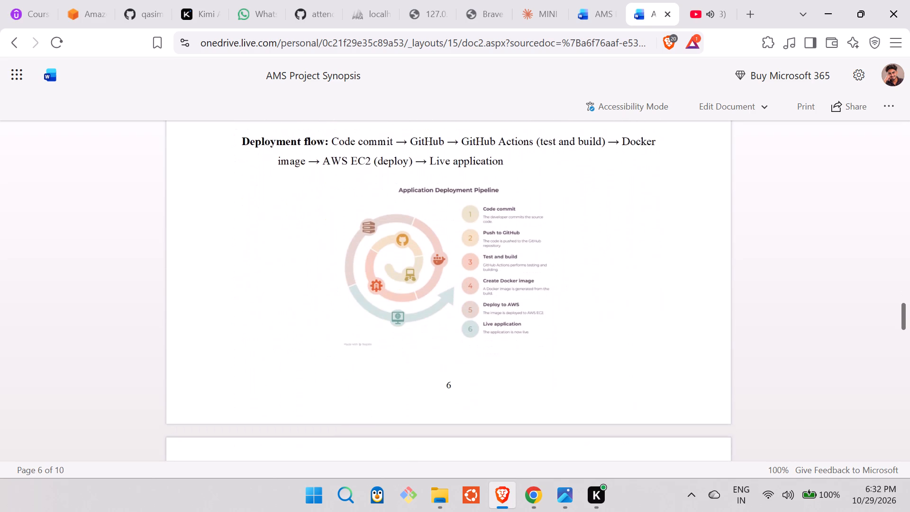
Check the page order and layout from the deployment pipeline page through the Project timeline and Gantt chart to Work Division.
scroll(223, 348, down, 5)
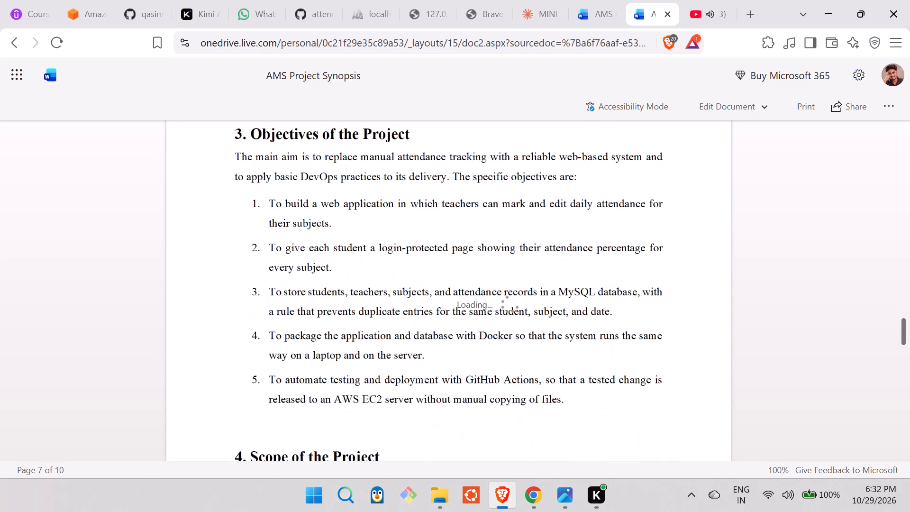
scroll(223, 348, down, 3)
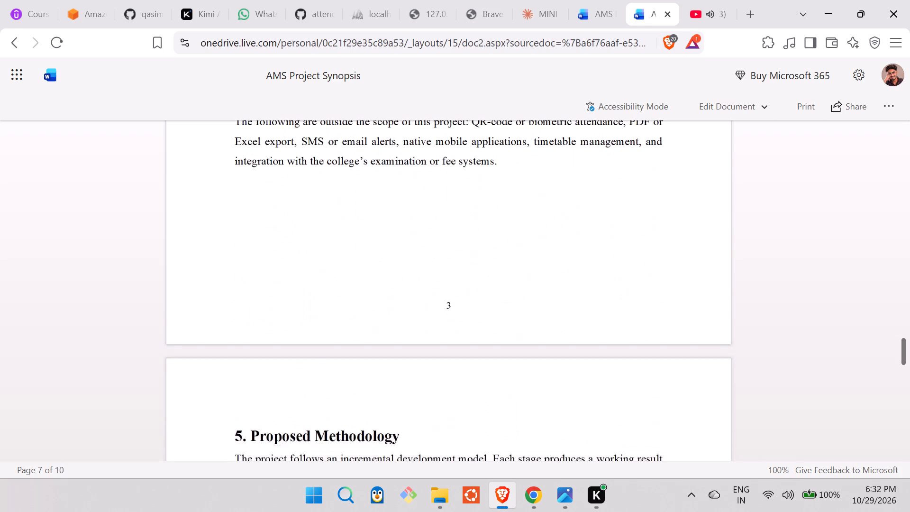
scroll(223, 348, down, 3)
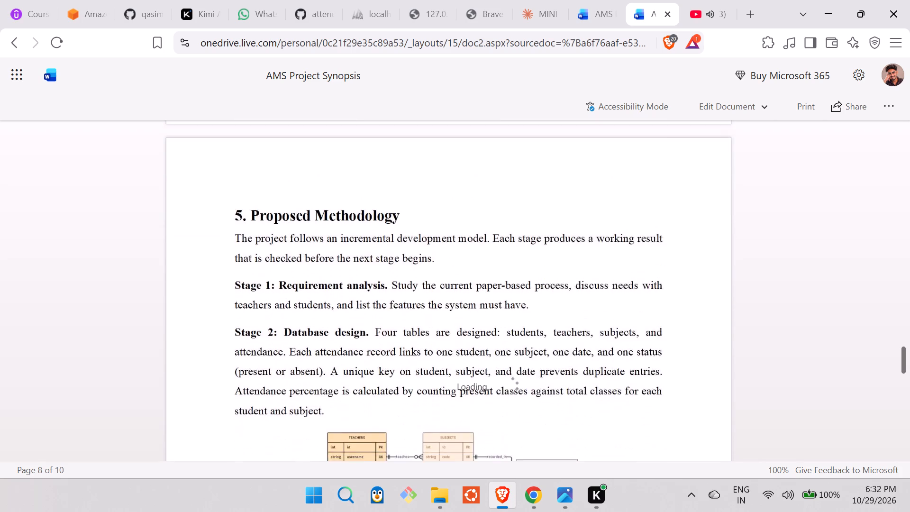
scroll(223, 348, down, 1)
scroll(223, 348, up, 2)
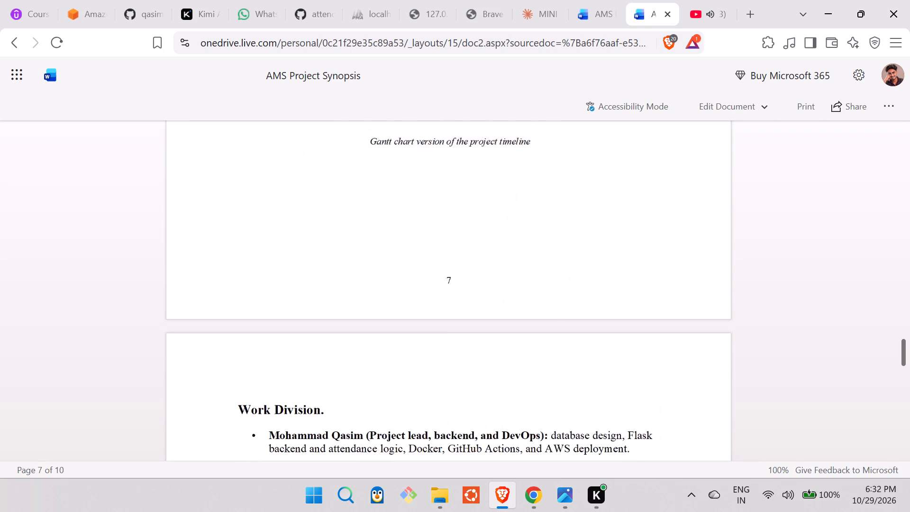
scroll(223, 348, up, 3)
scroll(223, 348, down, 1)
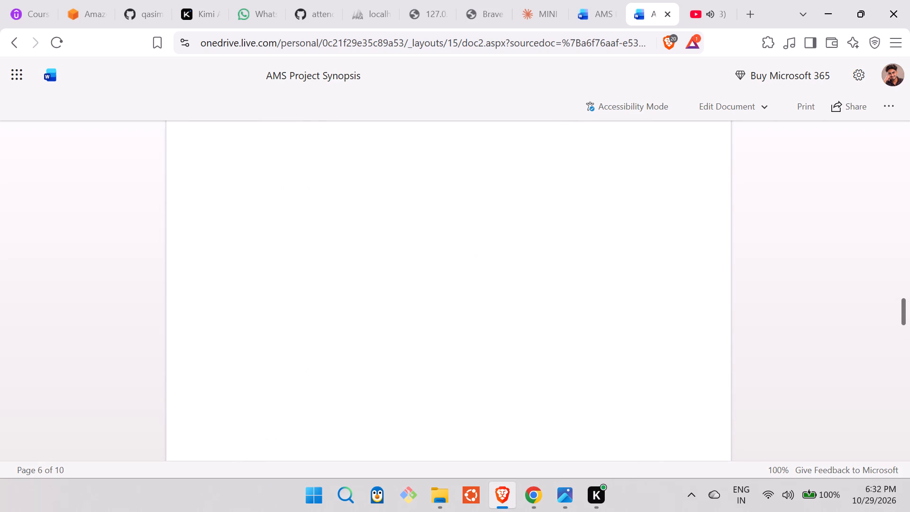
scroll(223, 348, down, 4)
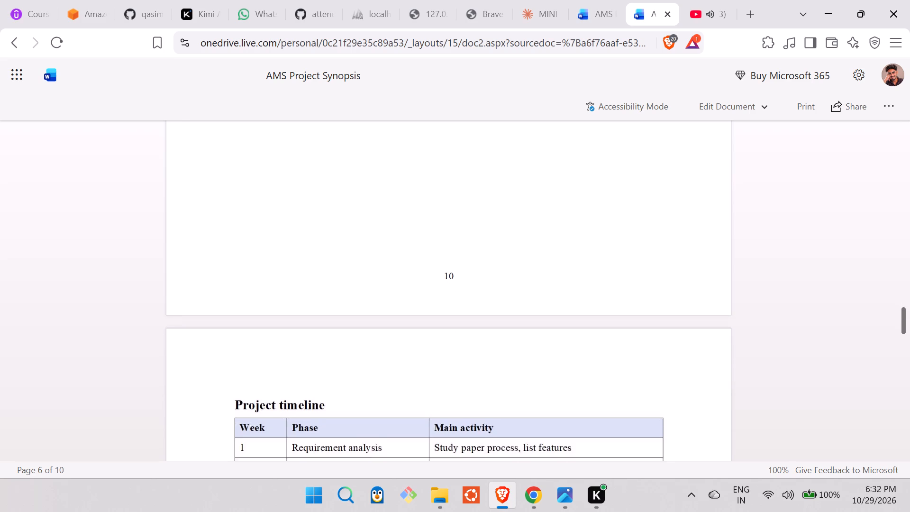
scroll(223, 348, down, 5)
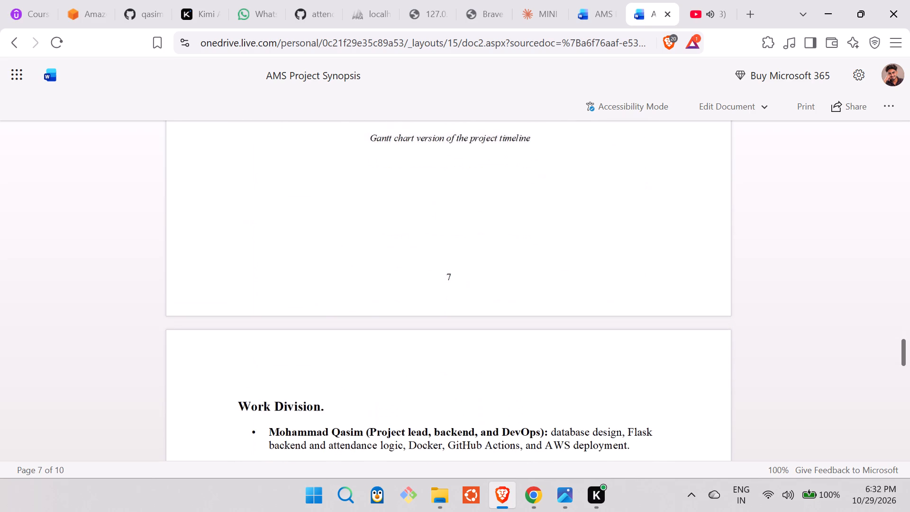
Recheck the earlier pages back to the Level 0 Data Flow Diagram on page 4, and view the References on page 10.
scroll(223, 348, up, 7)
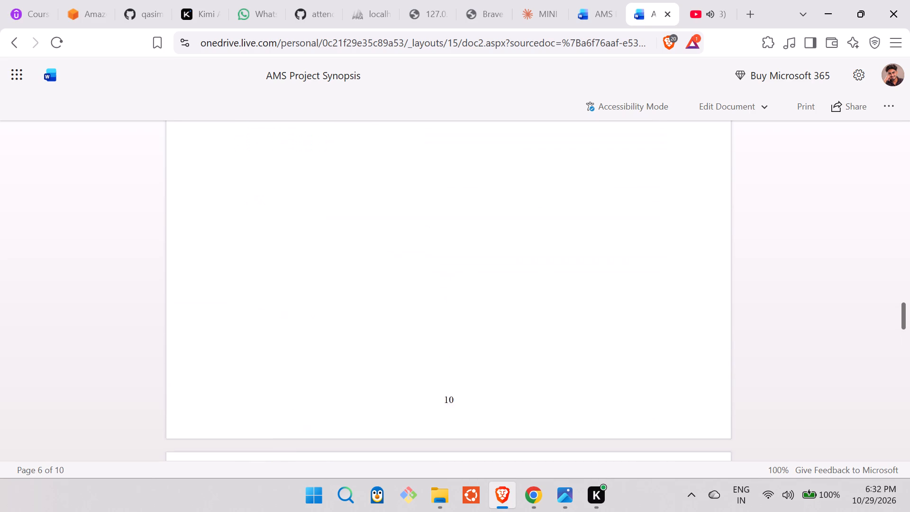
scroll(223, 348, up, 6)
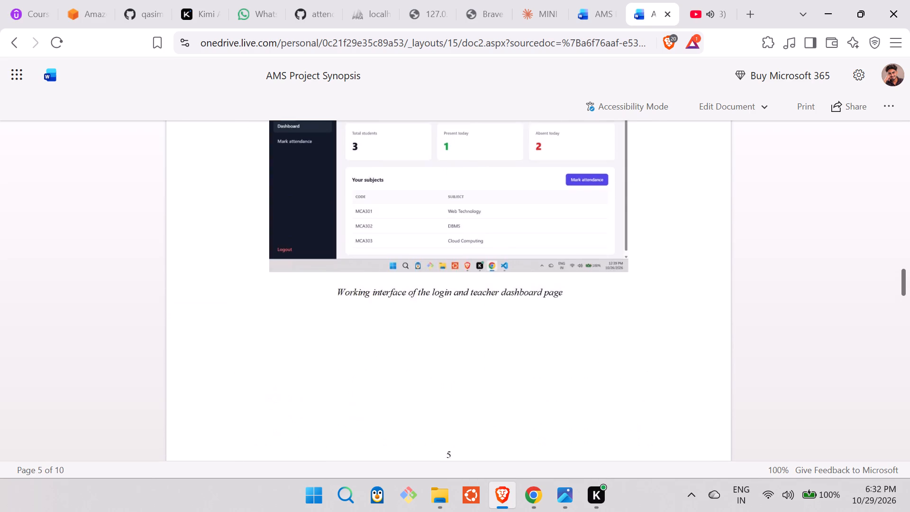
scroll(223, 348, right, 1)
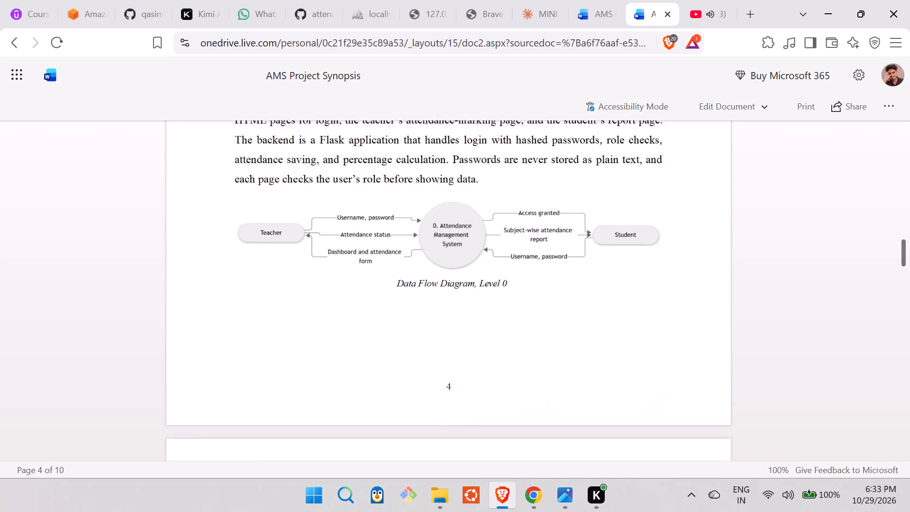
scroll(223, 348, right, 1)
scroll(223, 348, down, 14)
scroll(223, 348, up, 2)
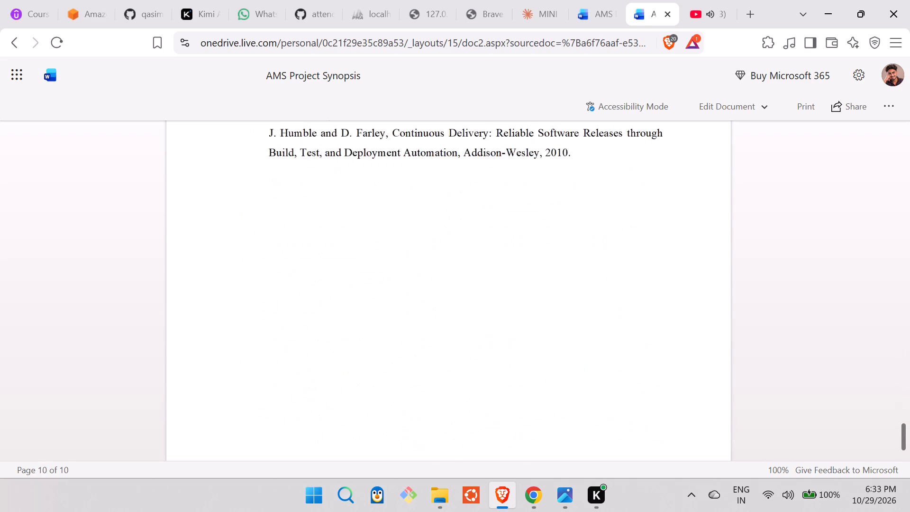
Recheck the page layout from the References back to page 5, and forward again through the requirements tables to page 9.
scroll(223, 348, up, 6)
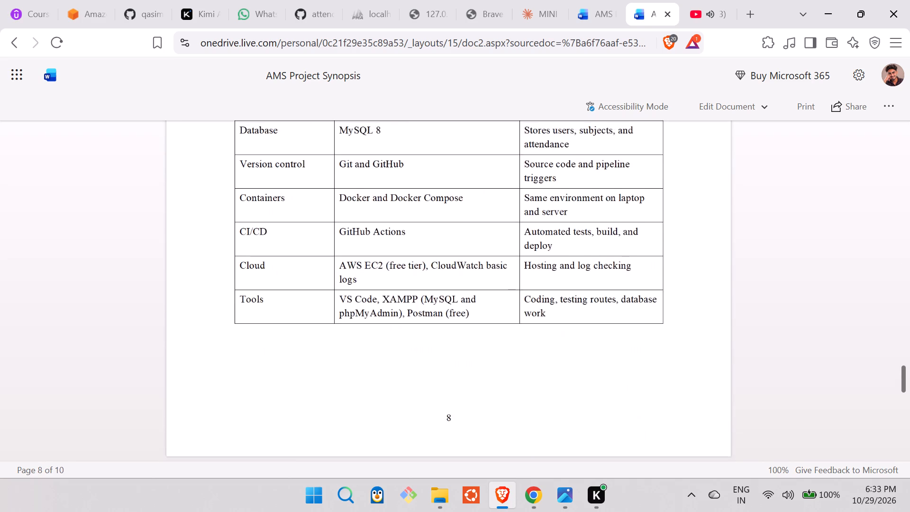
scroll(223, 348, up, 7)
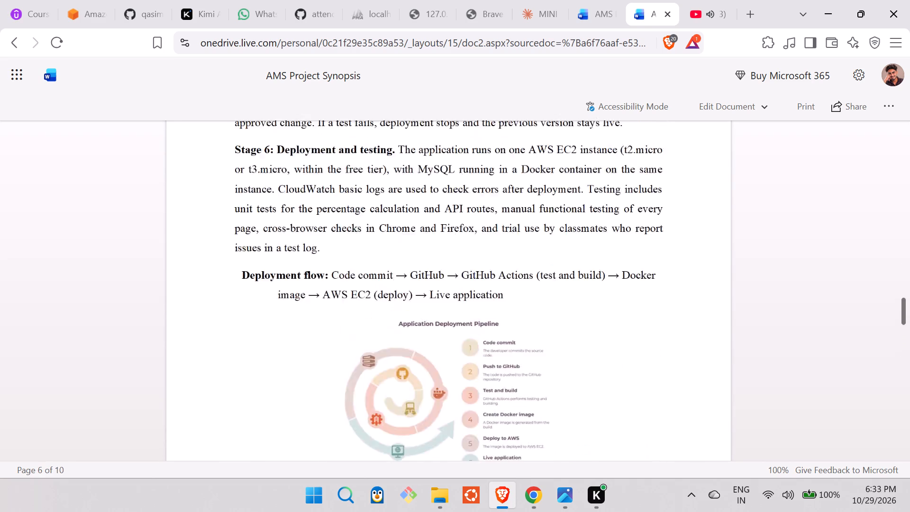
scroll(223, 348, up, 1)
scroll(223, 348, down, 1)
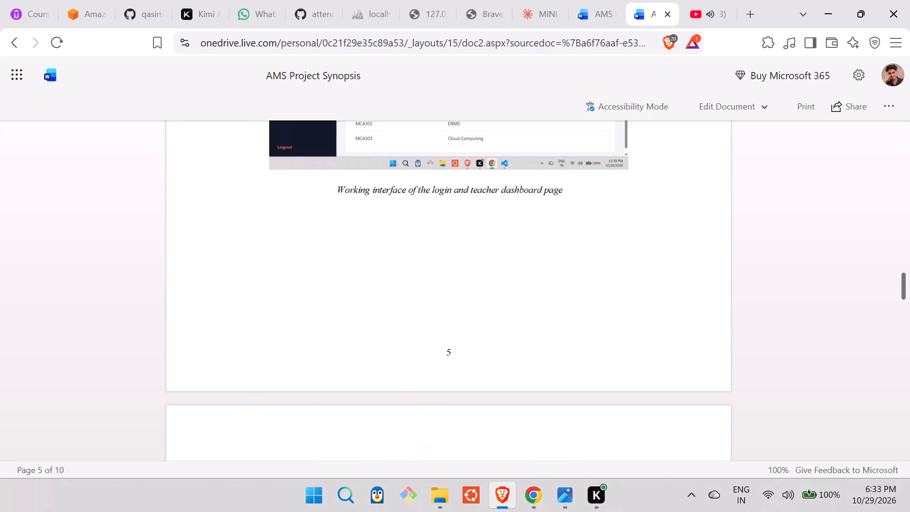
scroll(223, 348, down, 7)
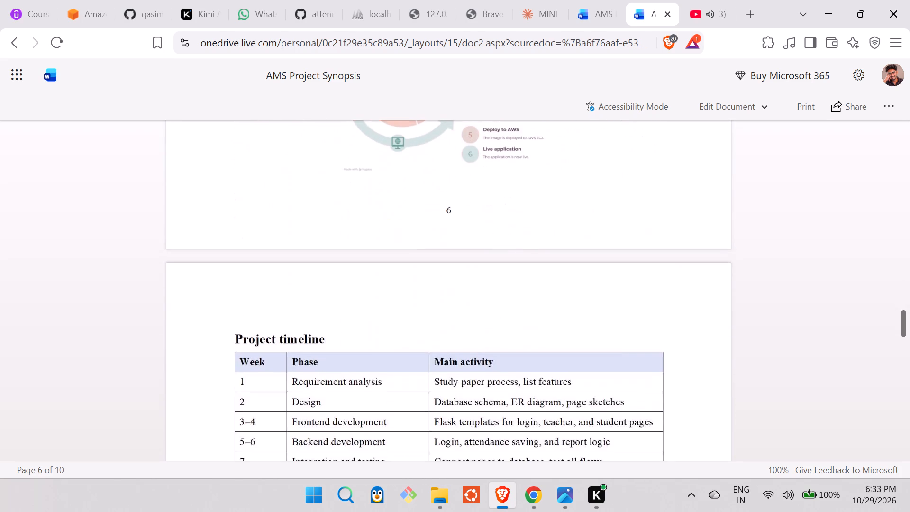
scroll(223, 348, down, 3)
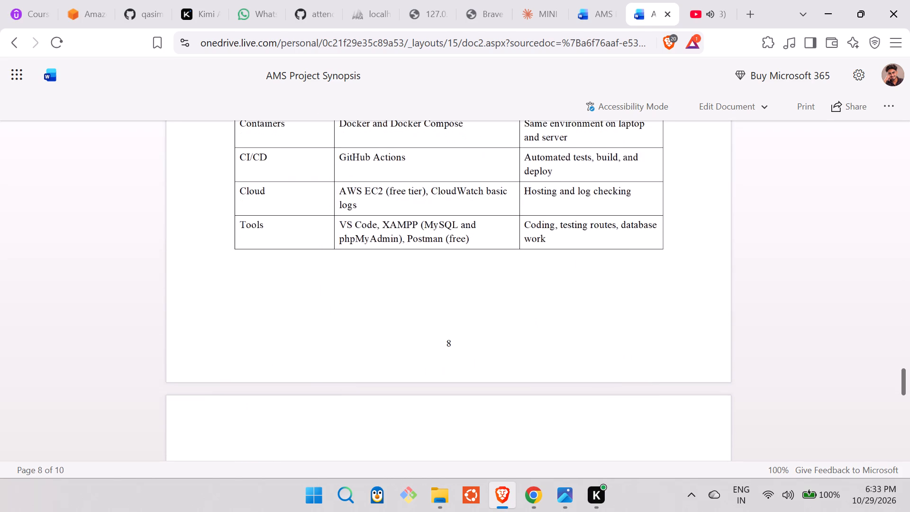
scroll(223, 348, down, 5)
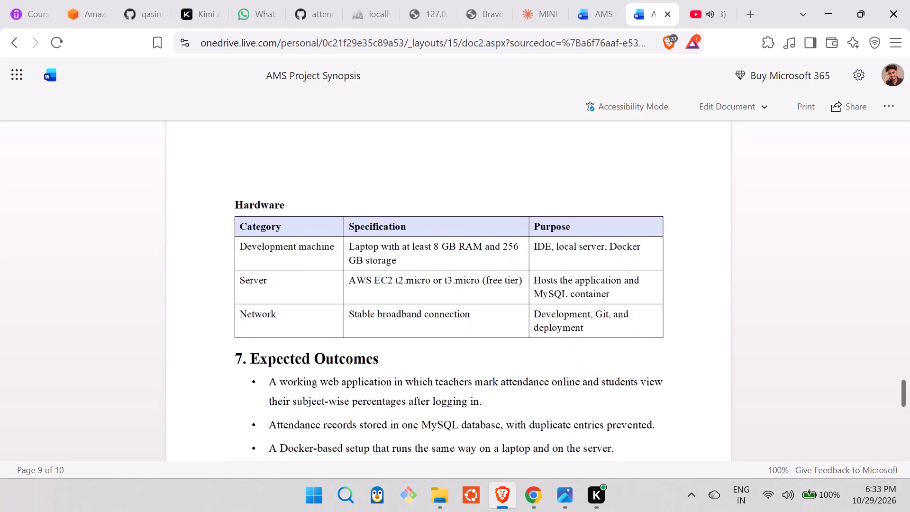
scroll(223, 348, down, 3)
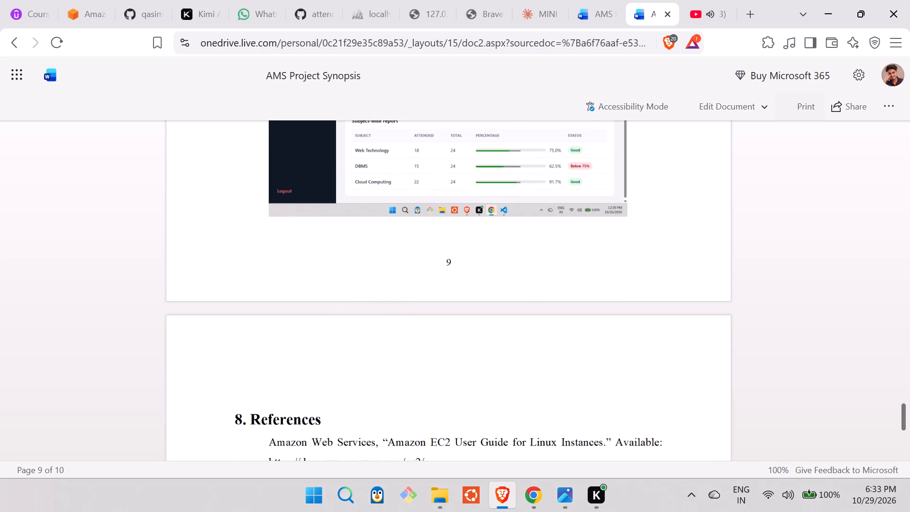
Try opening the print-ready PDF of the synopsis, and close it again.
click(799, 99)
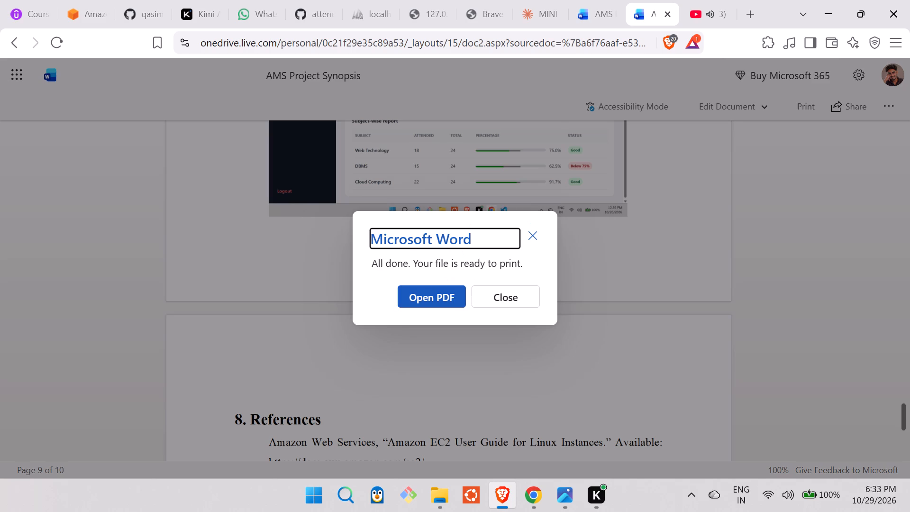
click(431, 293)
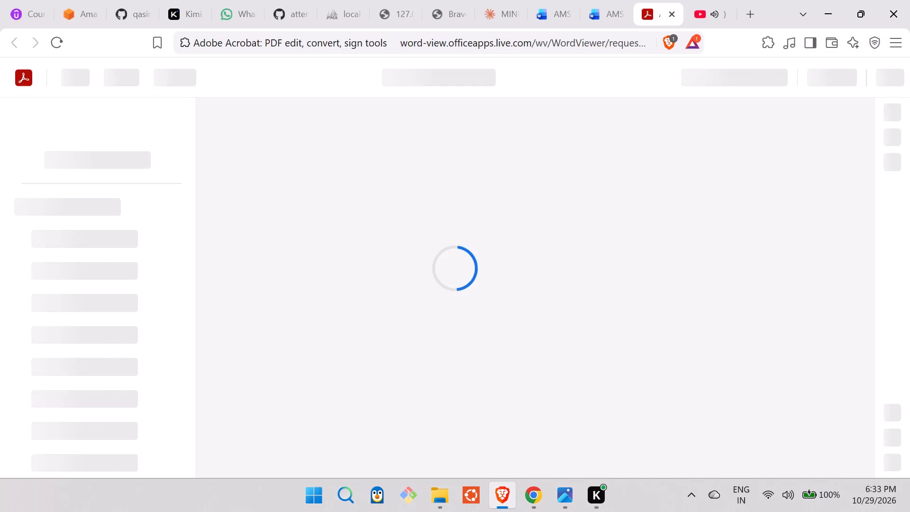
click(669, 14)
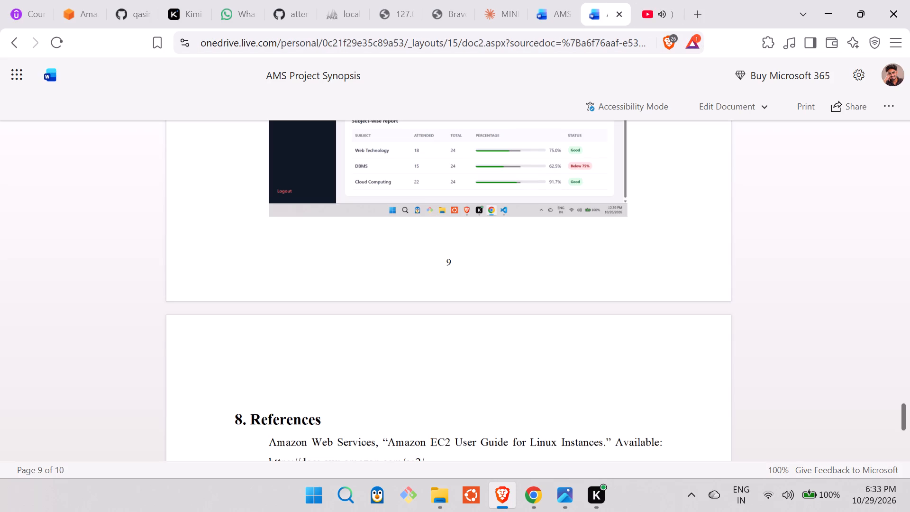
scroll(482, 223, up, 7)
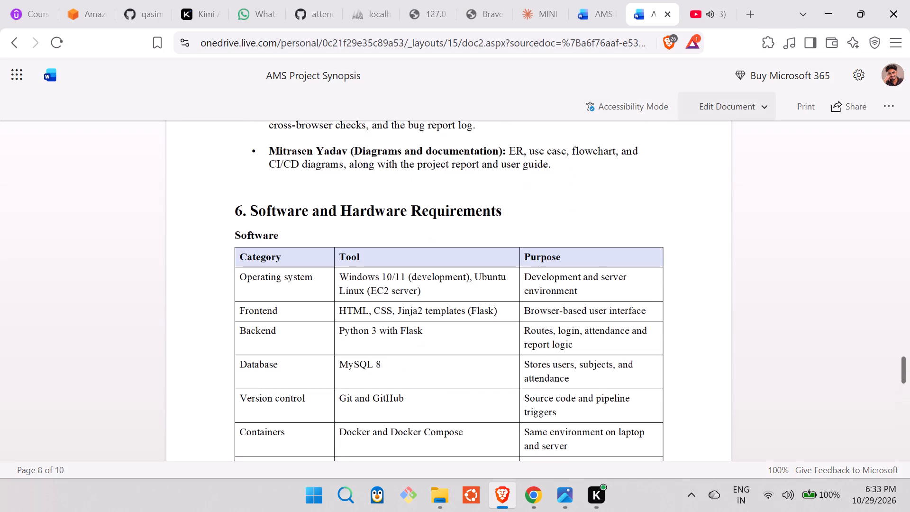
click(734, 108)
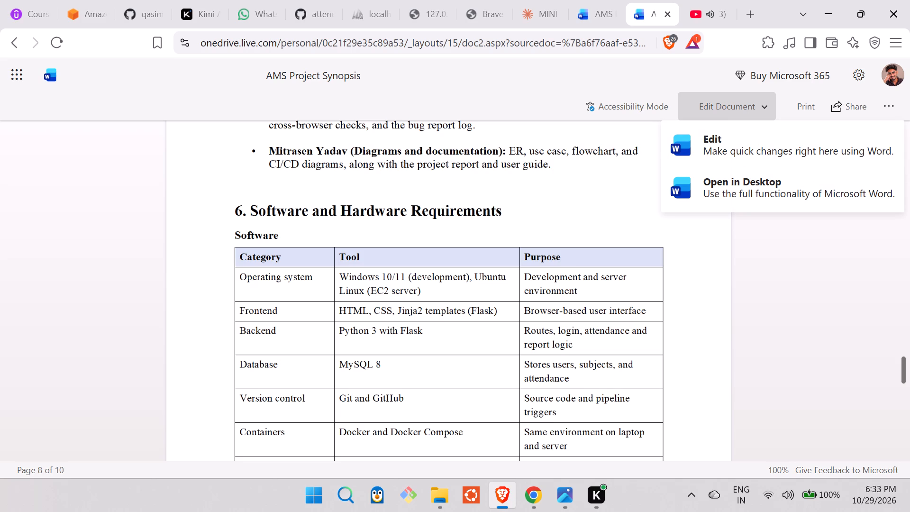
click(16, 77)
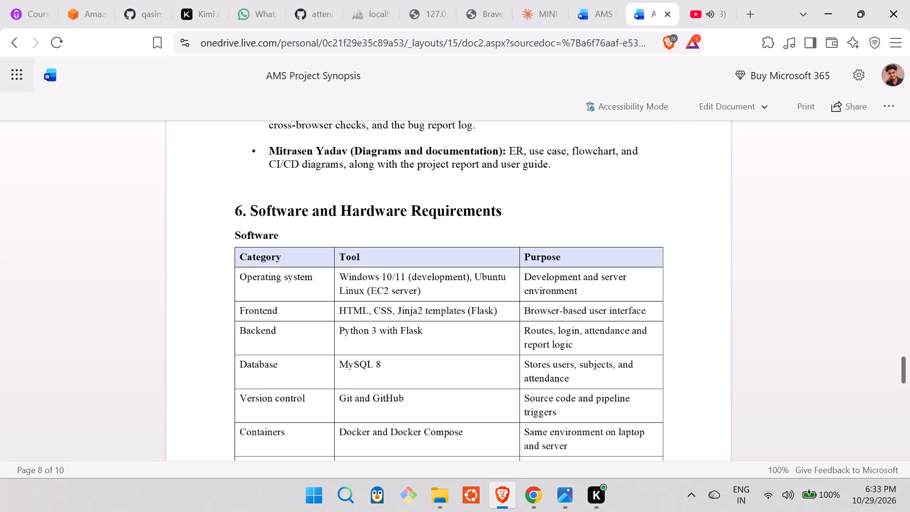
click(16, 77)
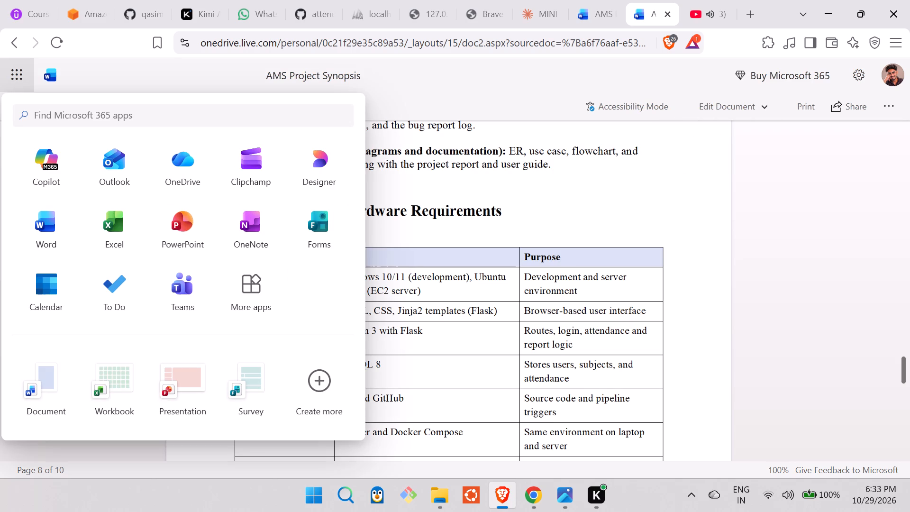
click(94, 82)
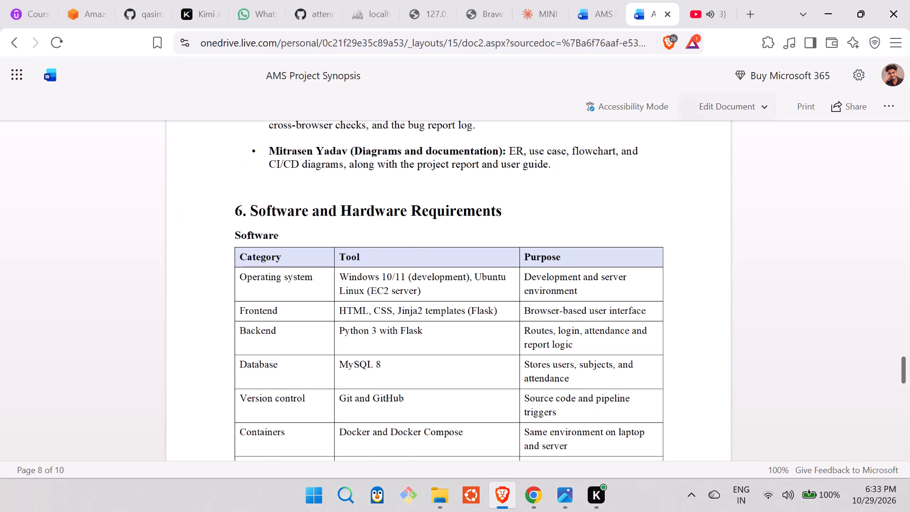
Turn on Accessibility Mode and skim the synopsis from the title page to page 10.
click(605, 101)
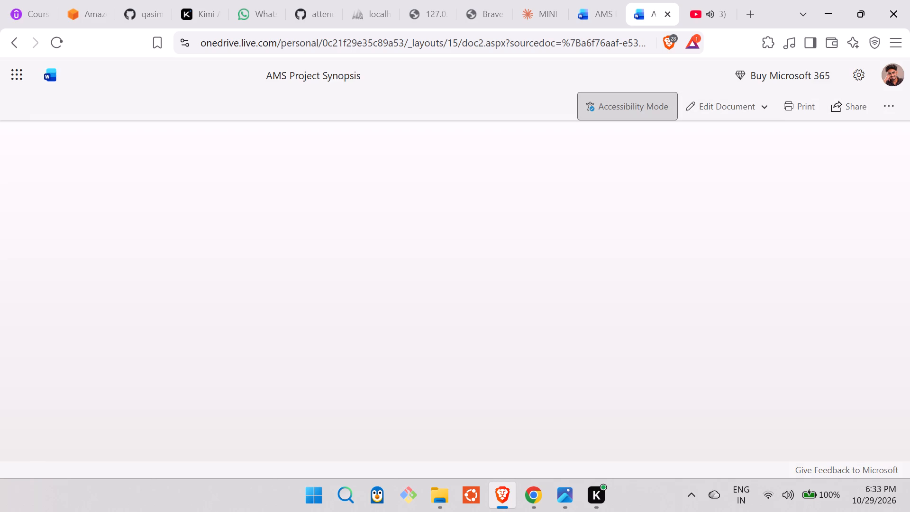
scroll(682, 243, down, 1)
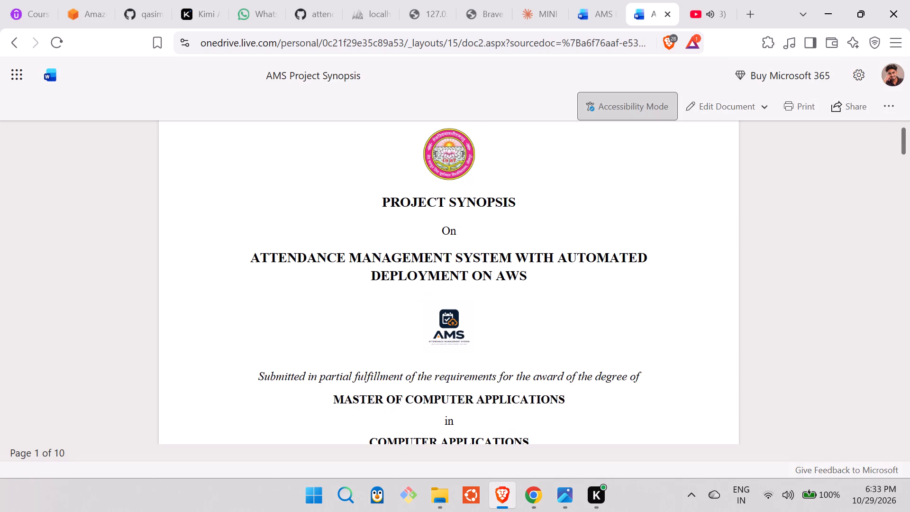
scroll(682, 243, down, 18)
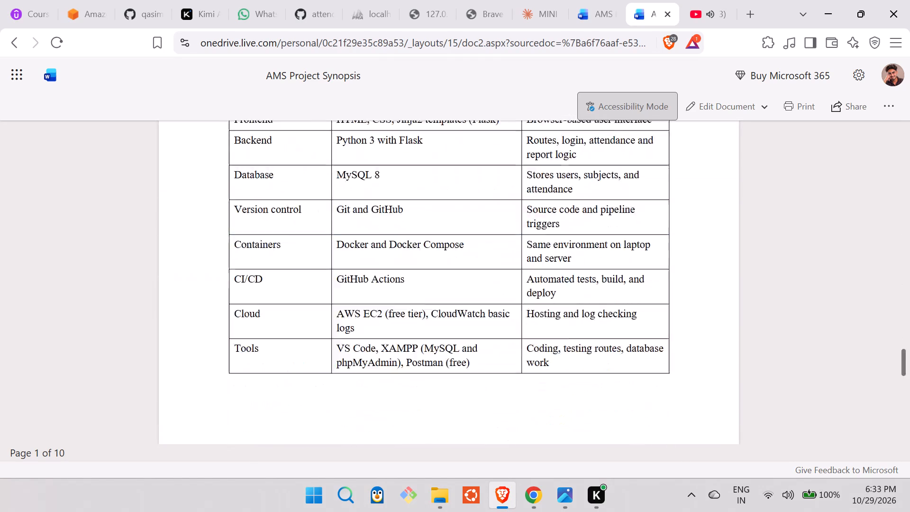
scroll(682, 243, down, 5)
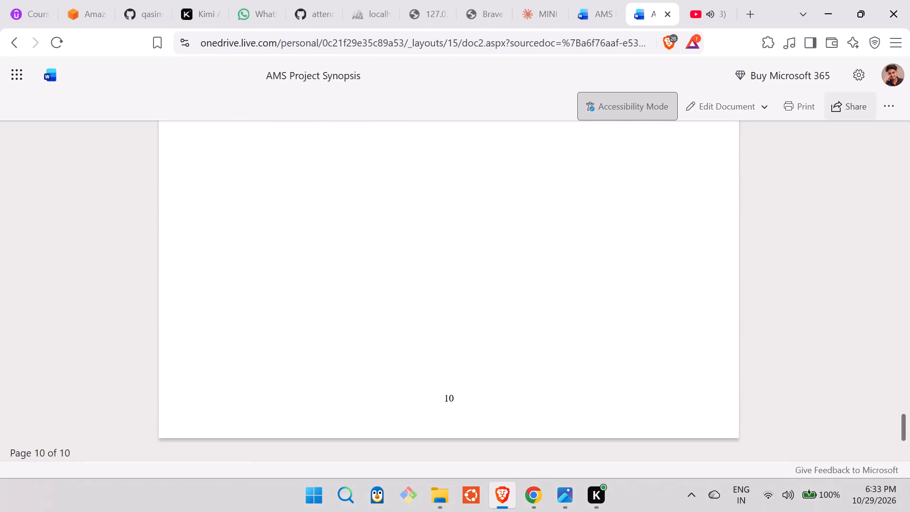
Download the synopsis as a PDF and save it in the Downloads folder as AMS Project Synopsis.
click(886, 110)
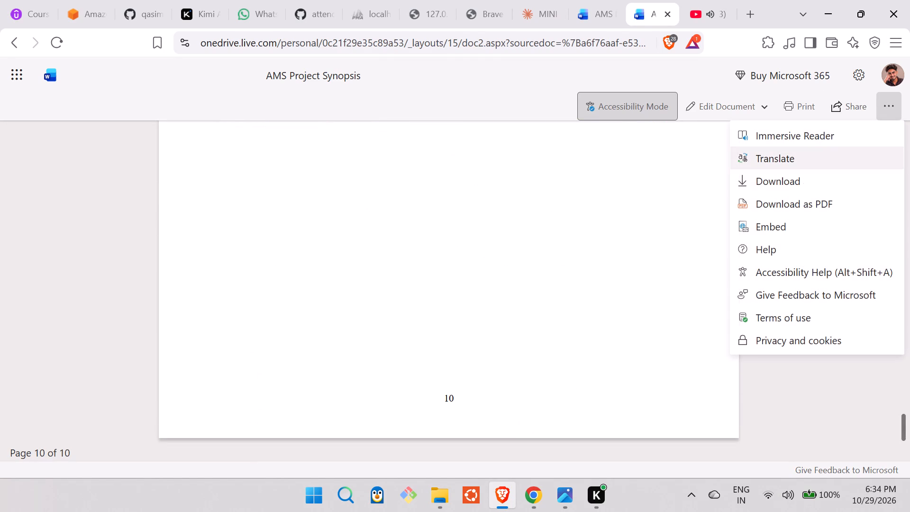
click(801, 203)
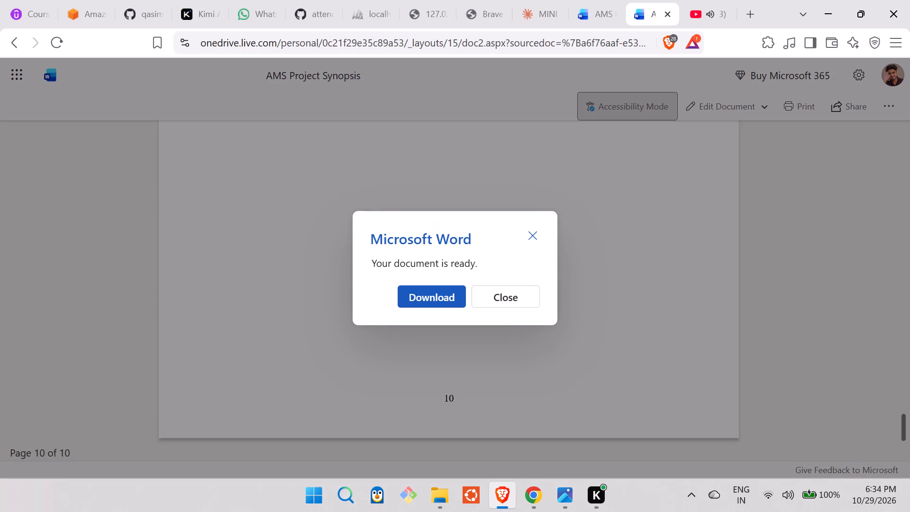
click(435, 296)
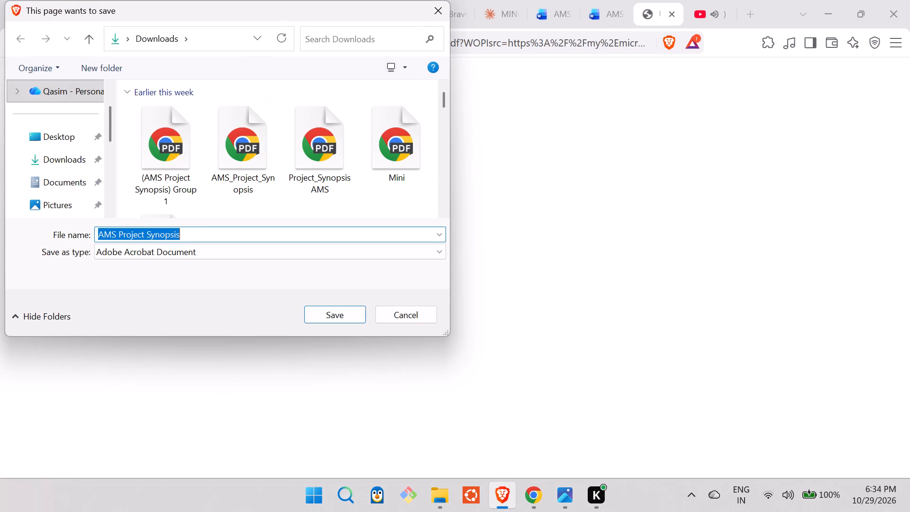
click(242, 233)
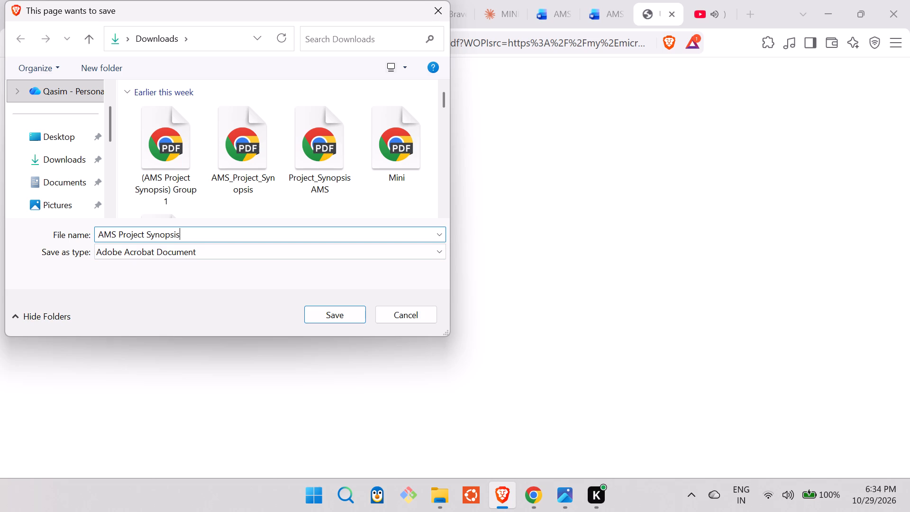
key(Return)
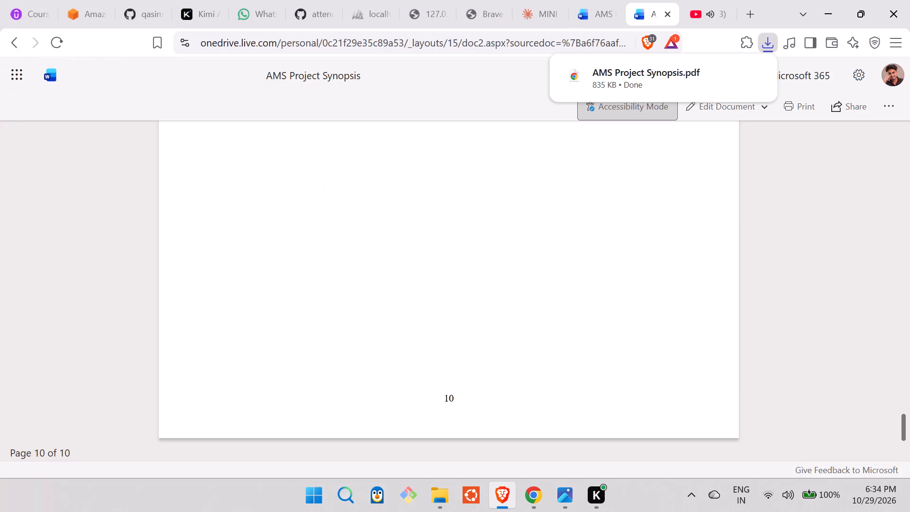
Open the downloaded AMS Project Synopsis PDF to view its title page, and close it.
click(653, 80)
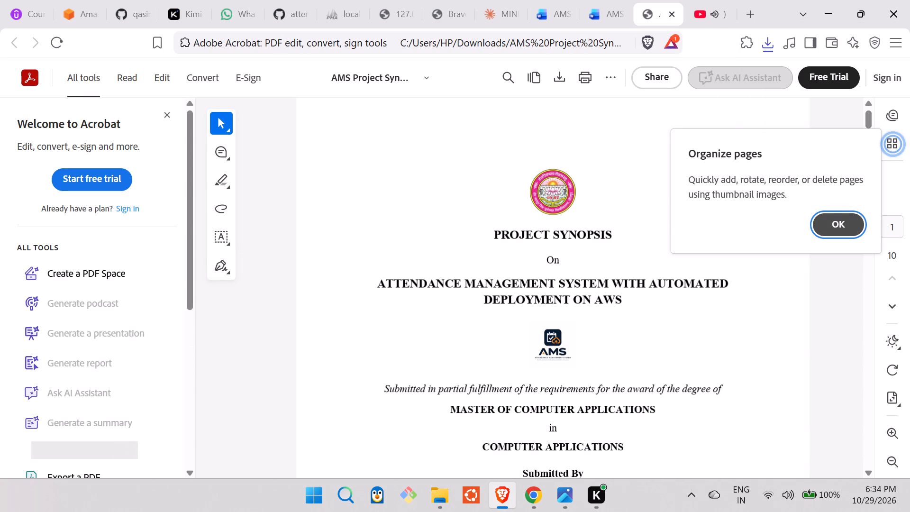
click(566, 219)
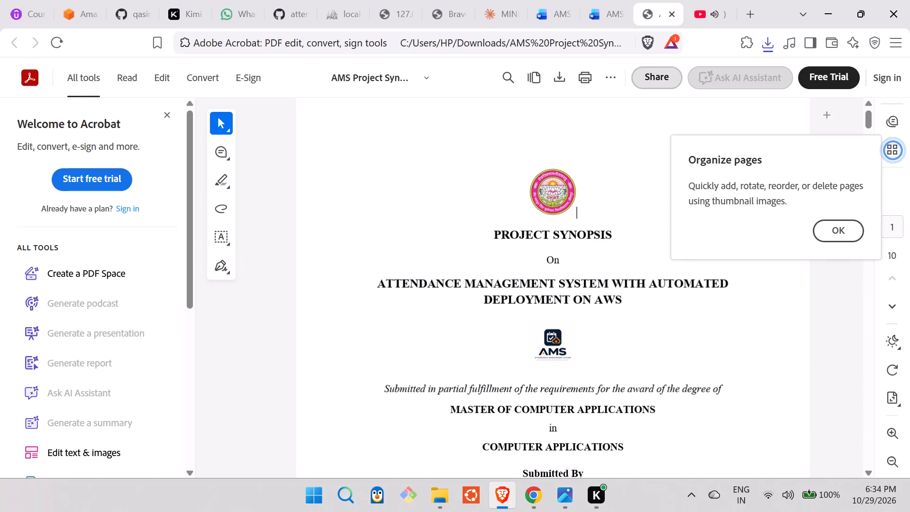
click(675, 14)
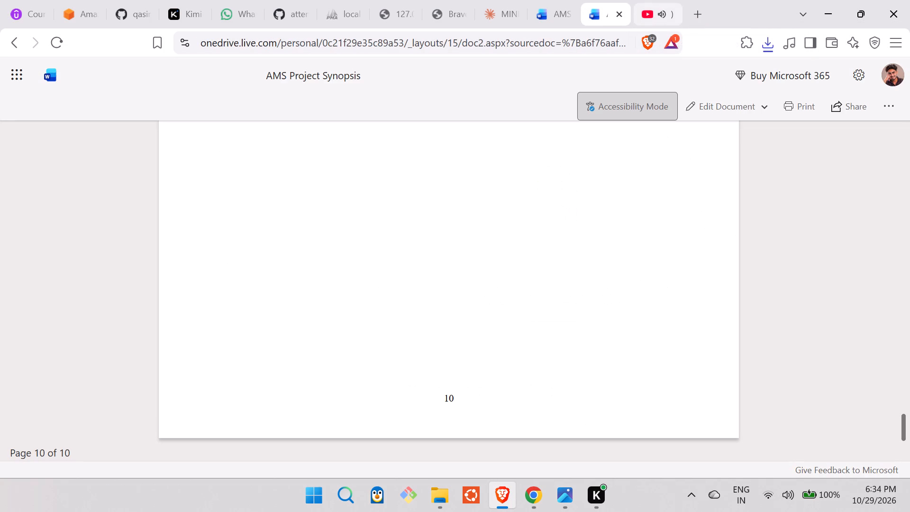
Return to the title page and switch the read-only synopsis back to editing.
scroll(575, 312, up, 7)
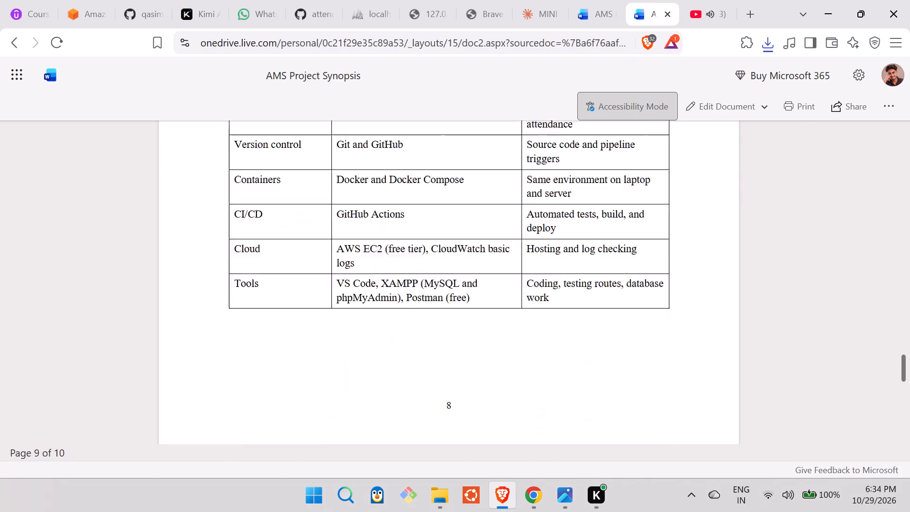
scroll(575, 312, up, 12)
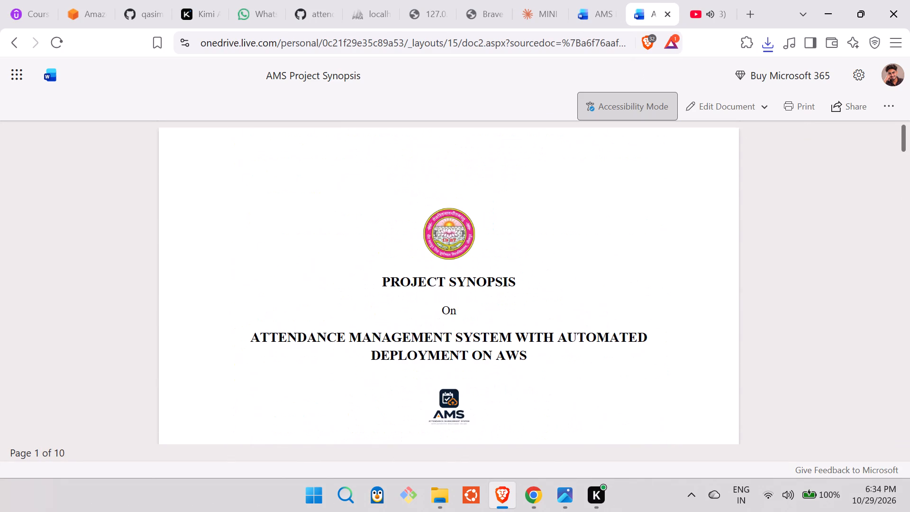
key(Escape)
click(597, 161)
key(Escape)
text(``)
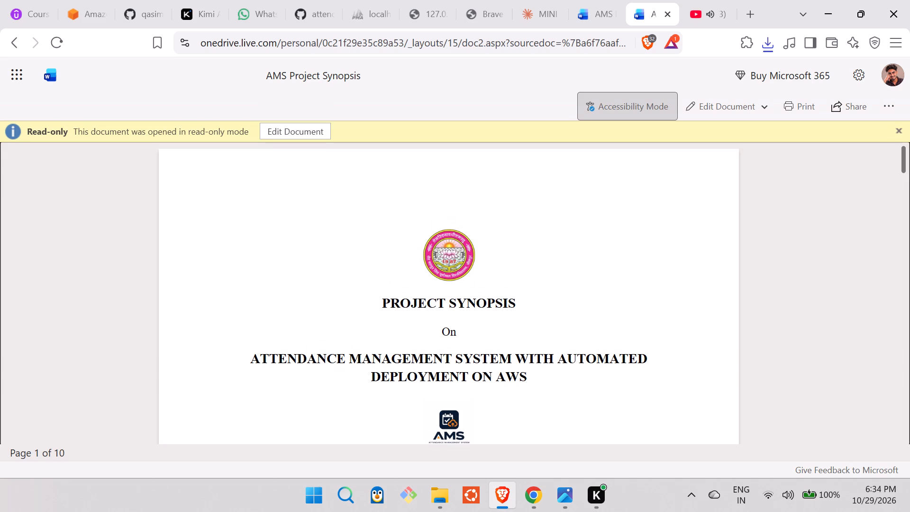
click(302, 131)
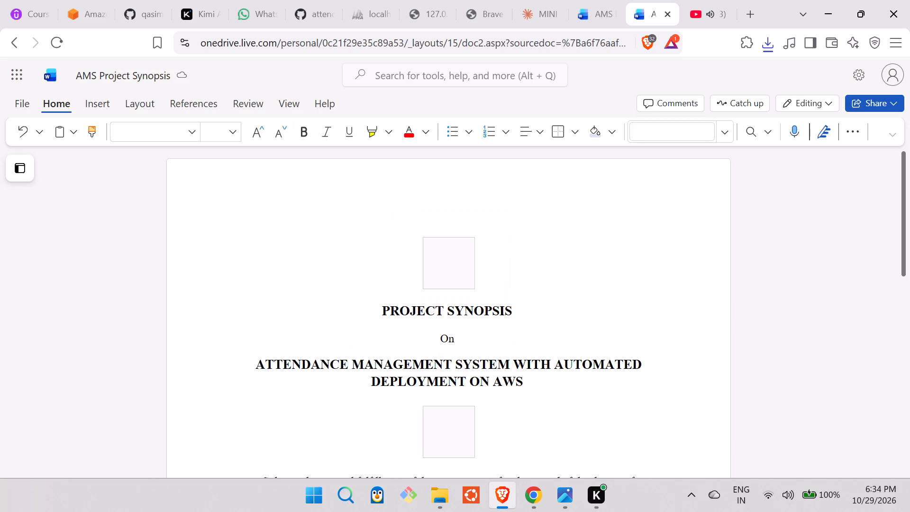
click(36, 239)
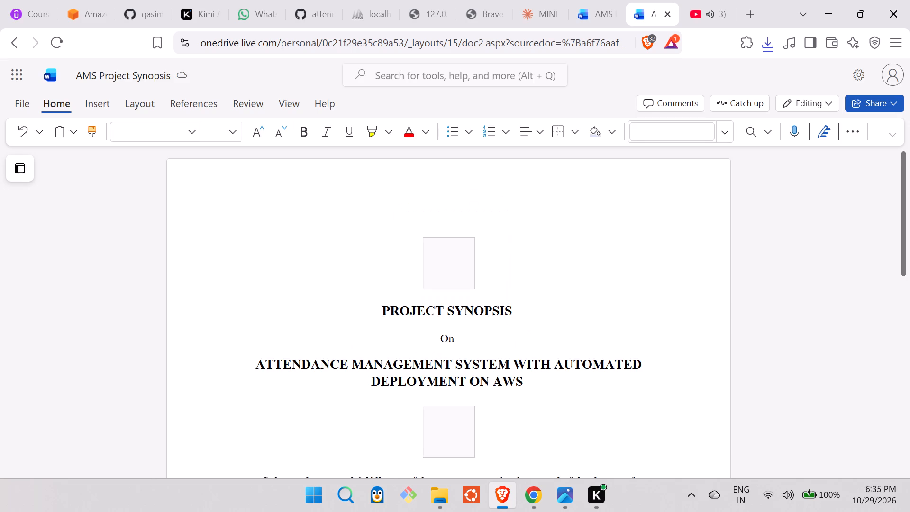
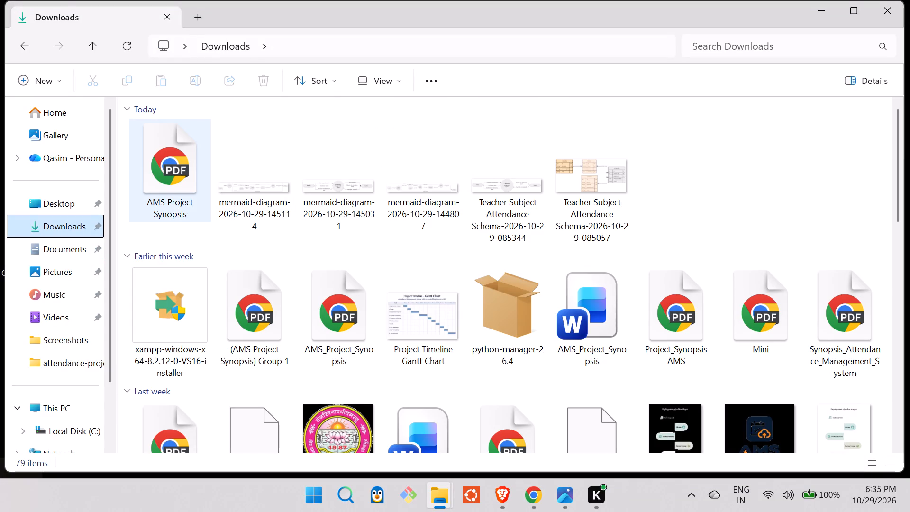
Open the AMS Project Synopsis PDF from Downloads and show it in full-screen presentation mode.
double_click(165, 184)
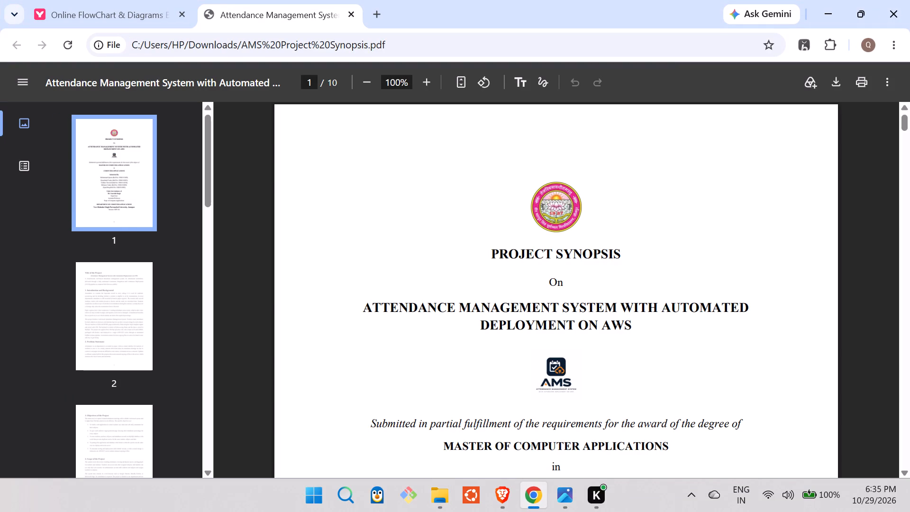
click(900, 83)
click(895, 83)
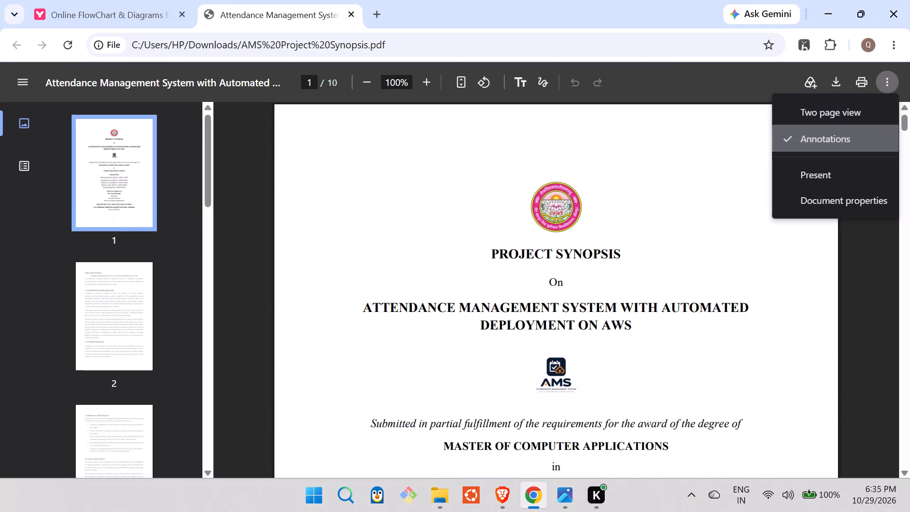
click(823, 170)
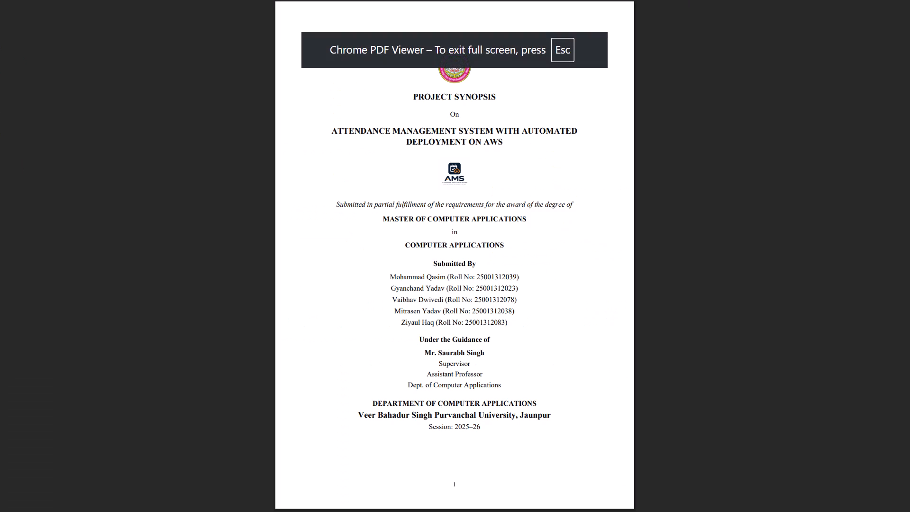
Review the presented PDF page by page from the title page to the References, then exit full screen and minimise the viewer.
key(Down)
key(Up)
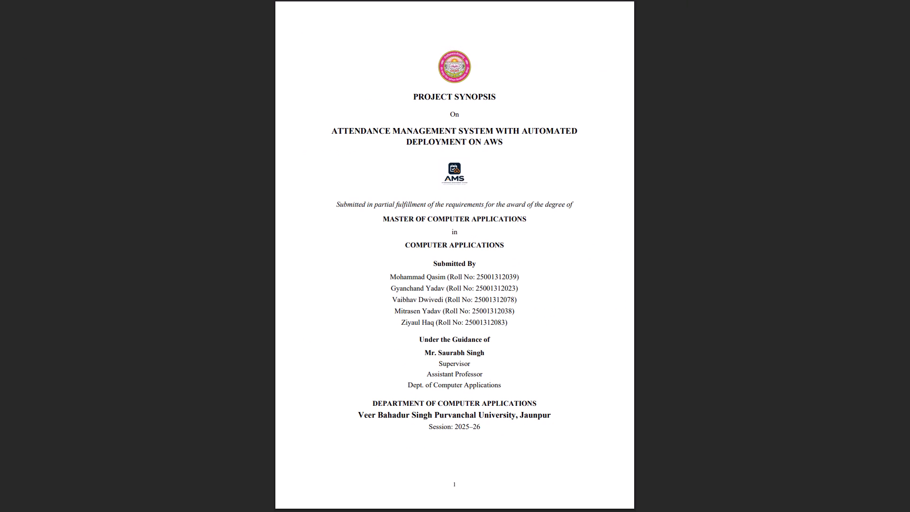
key(Down)
key(Down)
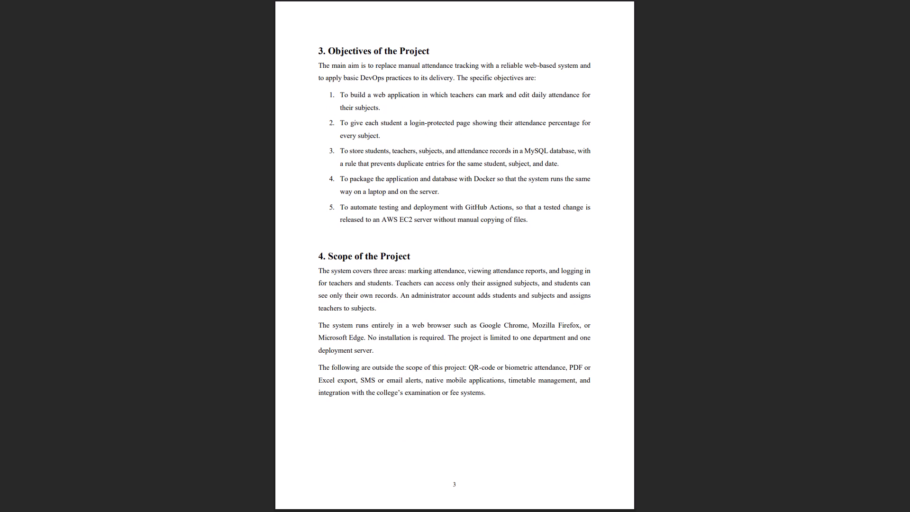
key(Down)
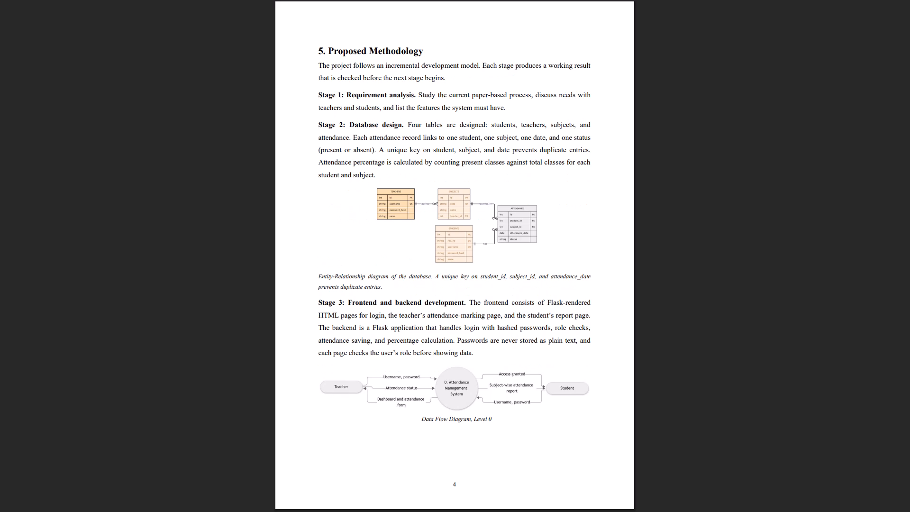
key(Down)
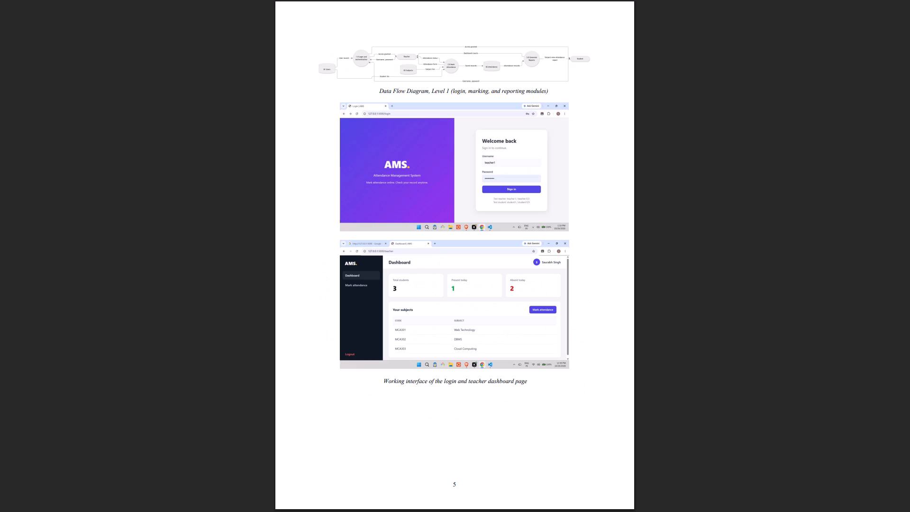
key(Down)
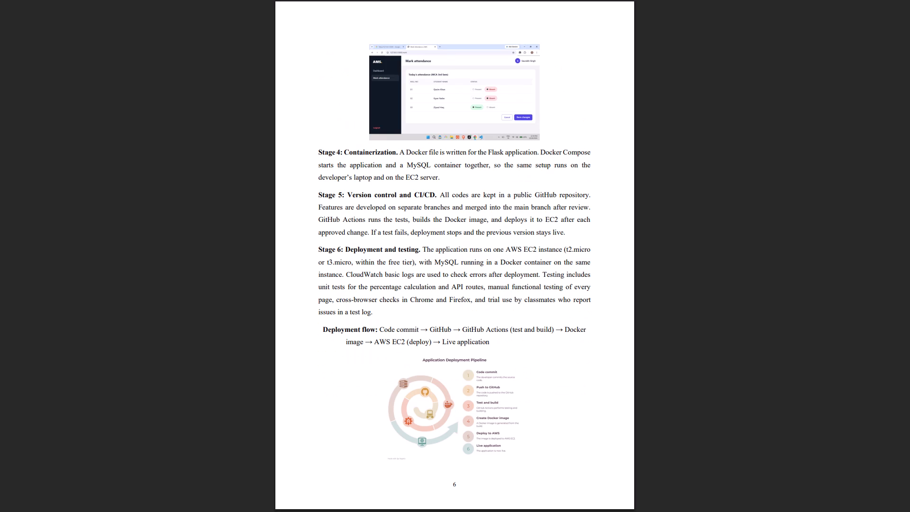
key(Down)
key(Down)
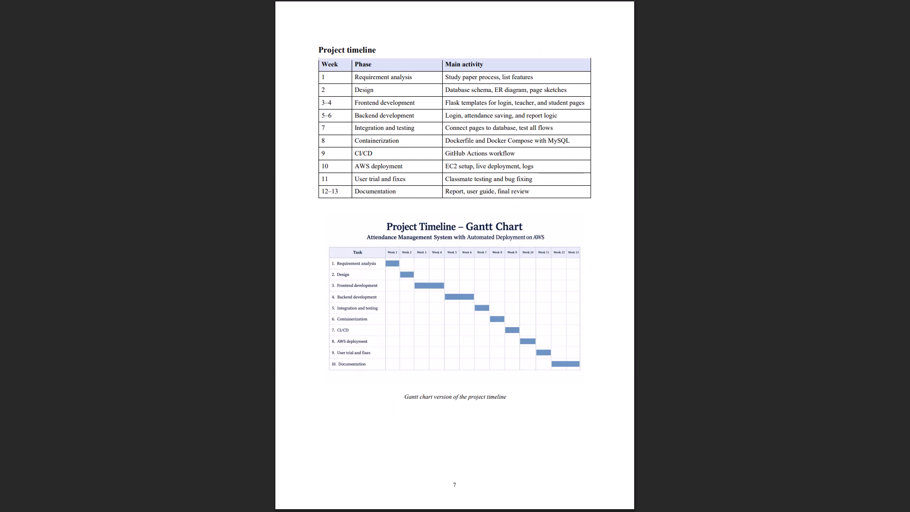
key(Down)
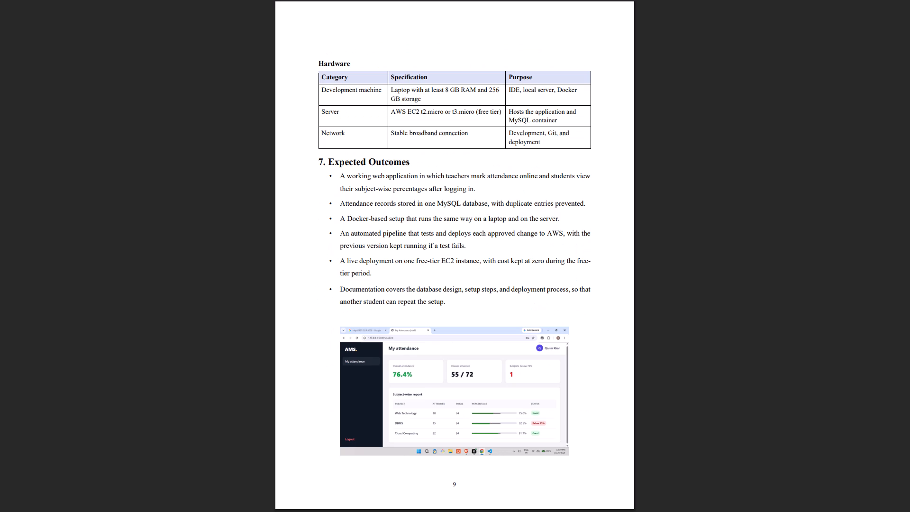
key(Up)
key(Down)
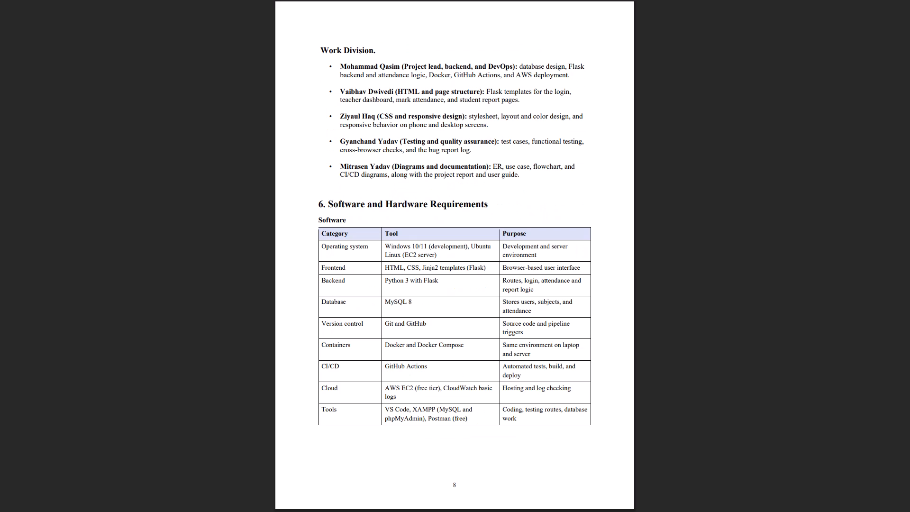
key(Down)
key(Down)
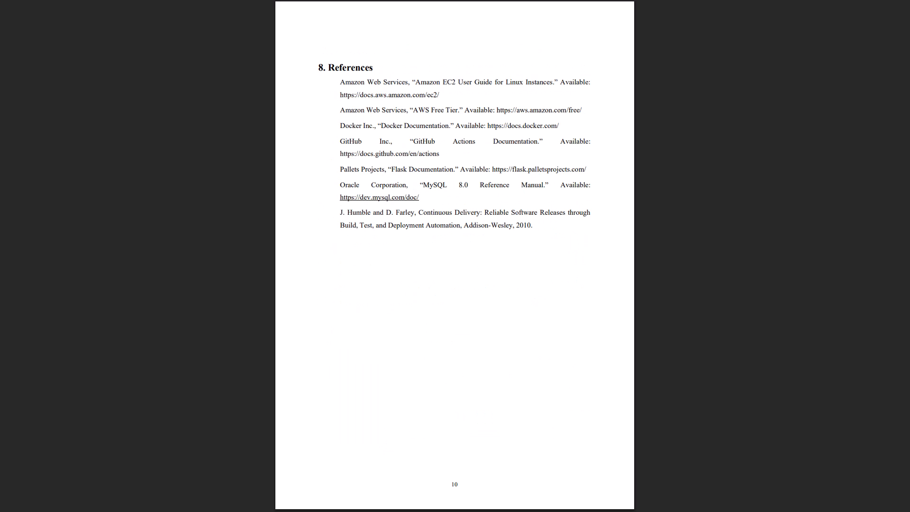
key(Down)
click(547, 211)
triple_click(547, 211)
key(Escape)
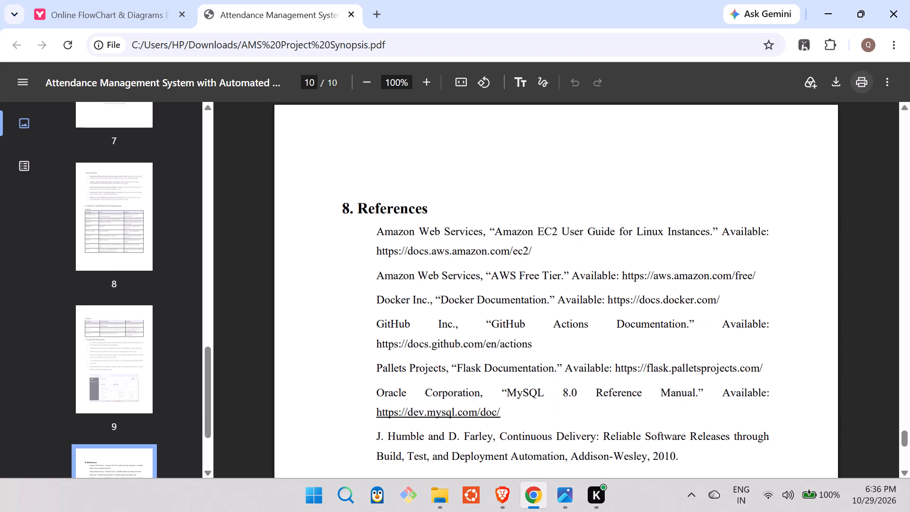
click(823, 12)
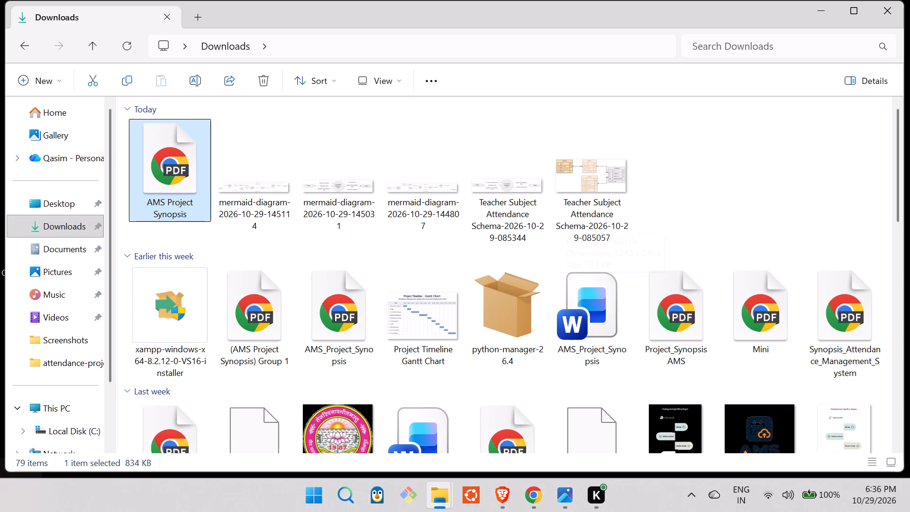
Delete the five older synopsis PDFs from earlier this week: (AMS Project Synopsis) Group 1, AMS_Project_Synopsis, Project_Synopsis AMS, Mini and Synopsis_Attendance_Management_System.
drag(329, 383, 275, 338)
key(Delete)
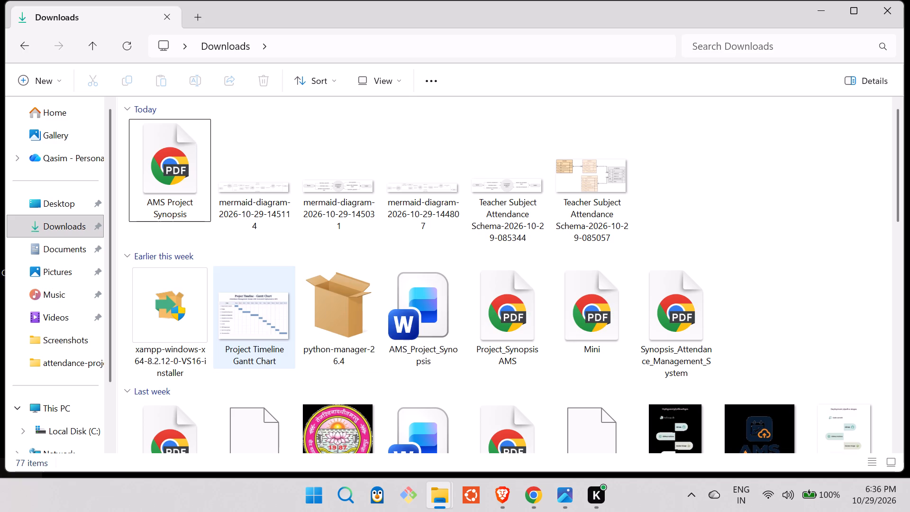
drag(736, 324, 544, 317)
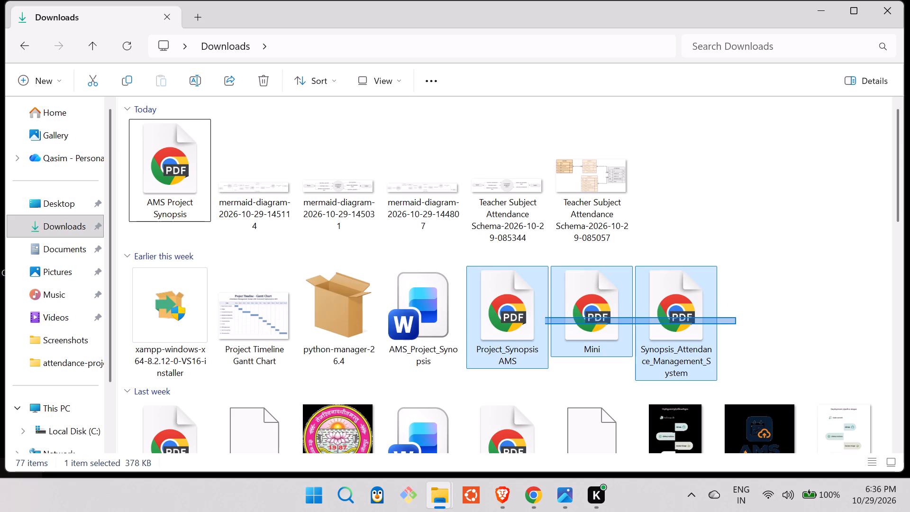
drag(544, 317, 518, 318)
key(Delete)
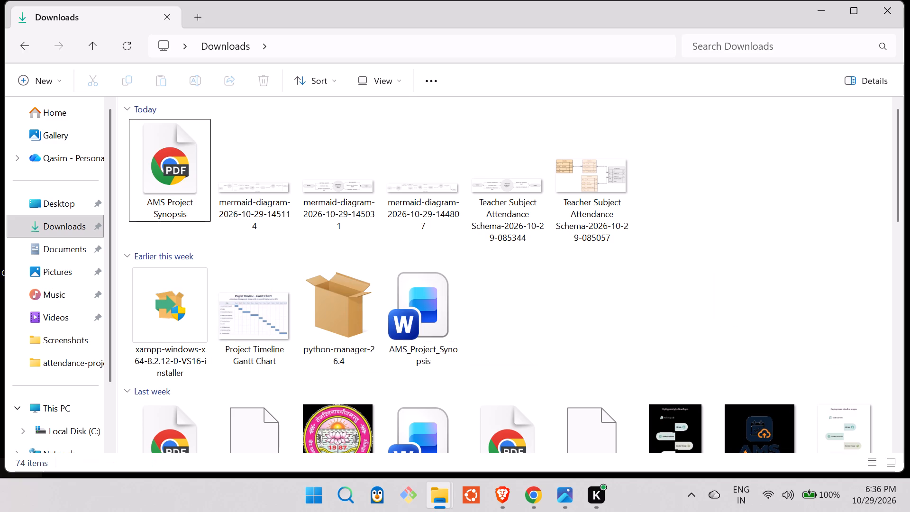
Delete last week's two Word files and two PDFs named Project_Synopsis_Attendance_Management_System_AWS, including the copies numbered 2 and (1).
scroll(518, 318, down, 1)
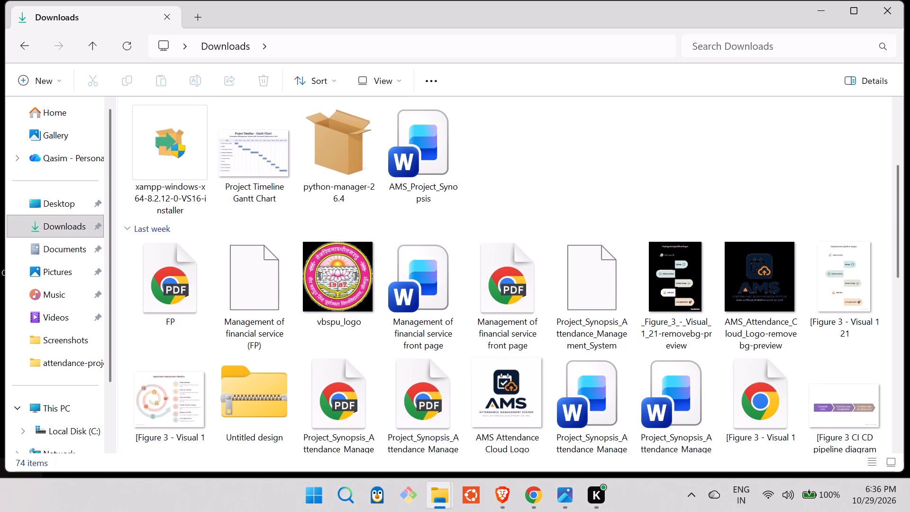
scroll(620, 168, down, 3)
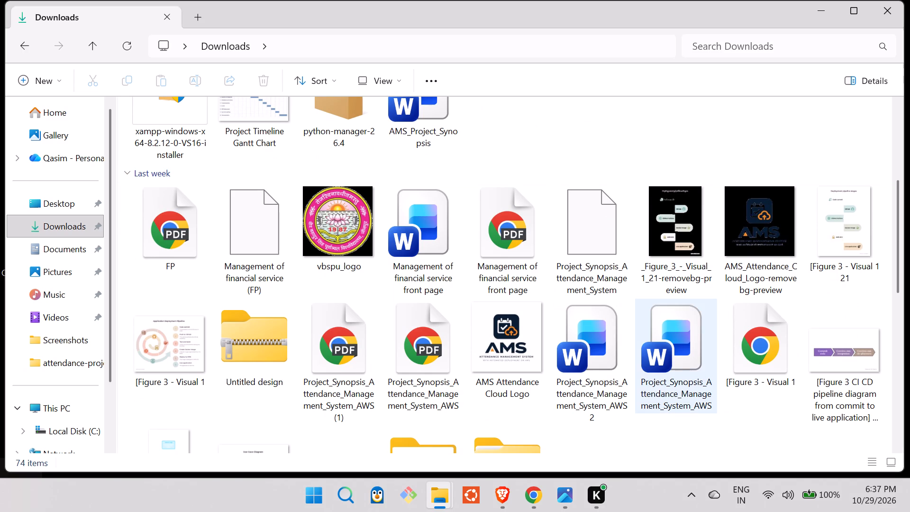
drag(705, 414, 602, 365)
key(Delete)
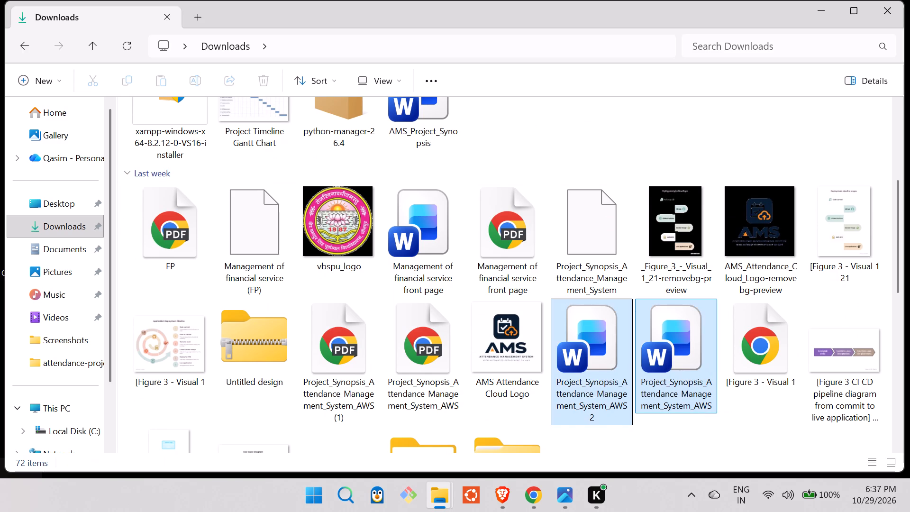
drag(427, 422, 332, 364)
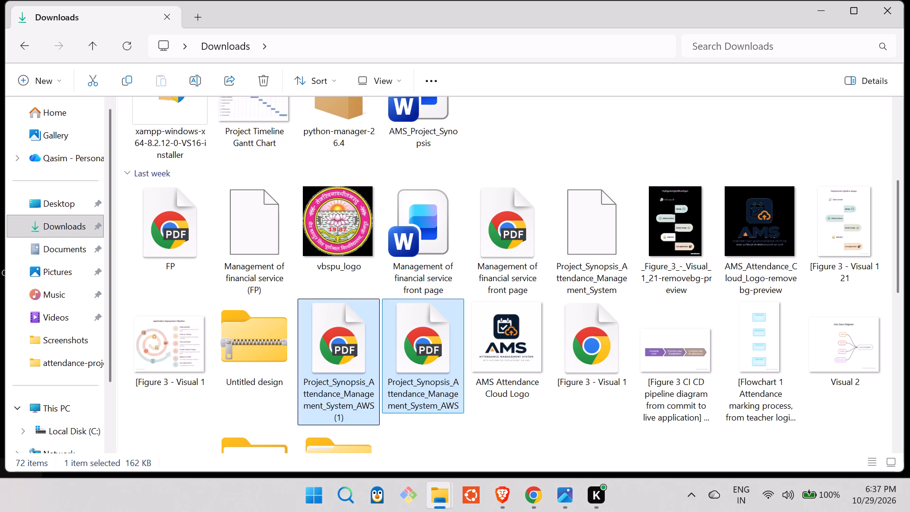
key(Delete)
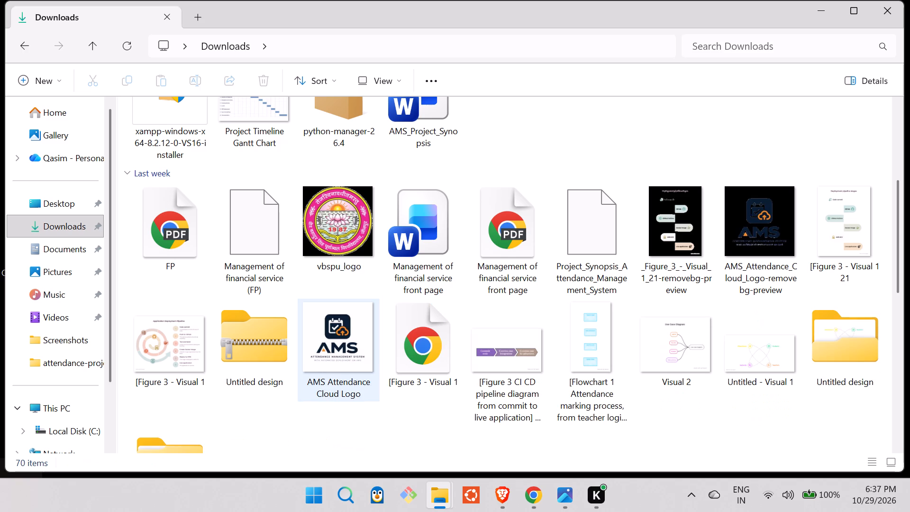
Delete the Untitled design zip archive, the Project_Synopsis_Attendance_Management_System file and the Untitled design folder from last week's downloads.
click(260, 376)
key(Delete)
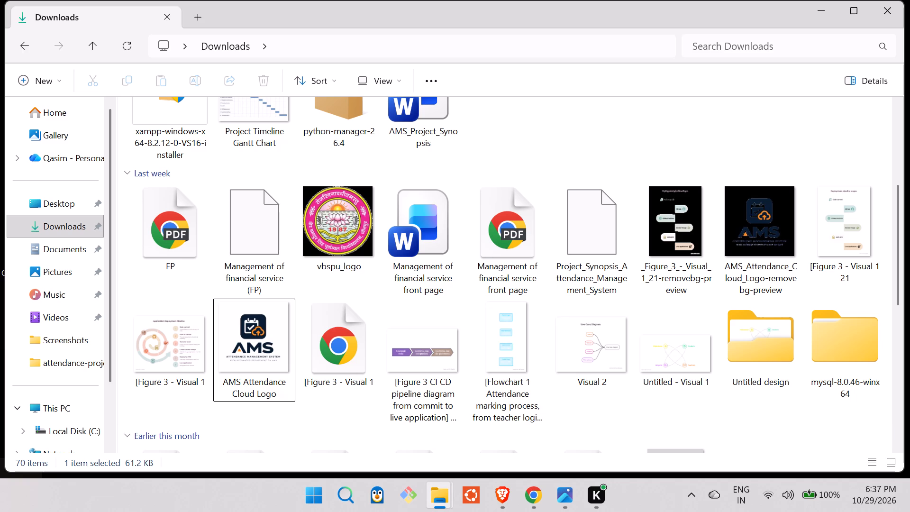
click(591, 262)
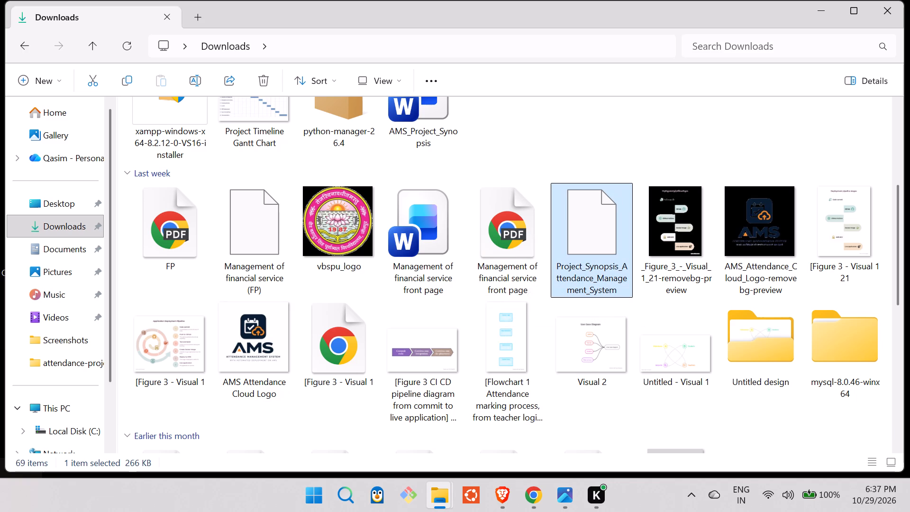
key(Delete)
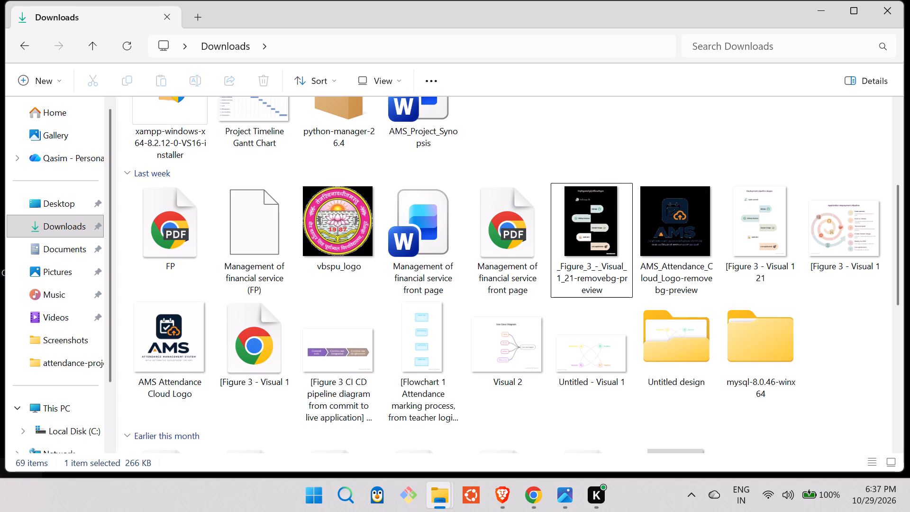
click(696, 377)
key(Delete)
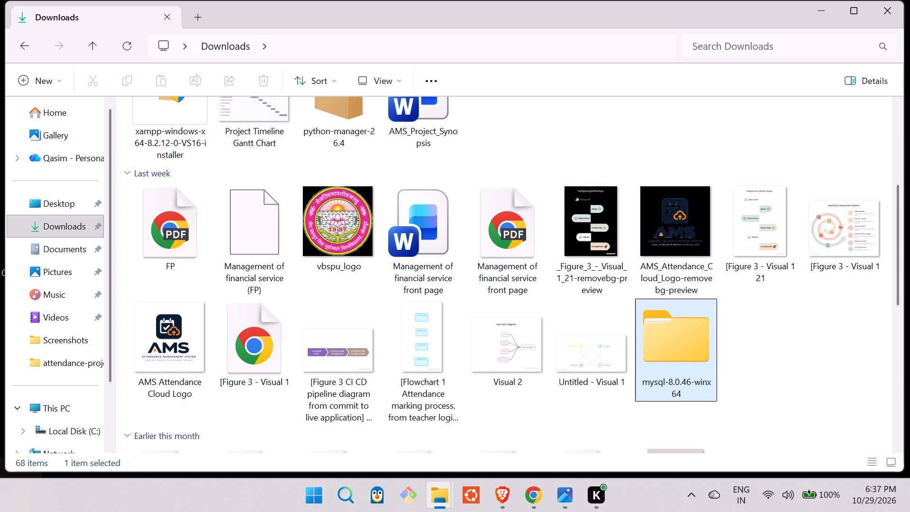
Look through the remaining Downloads items from earlier this month and last month for further files to clear, and return to the newest ones.
scroll(500, 393, down, 1)
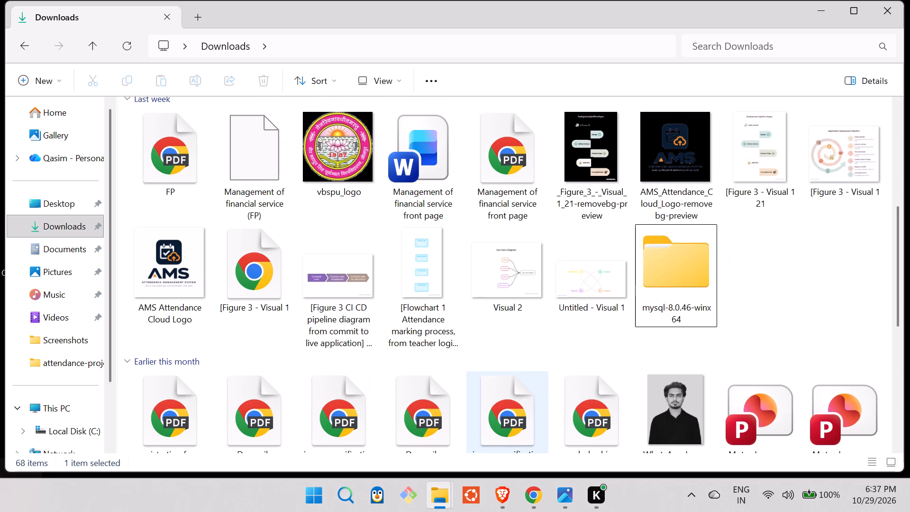
scroll(787, 308, down, 1)
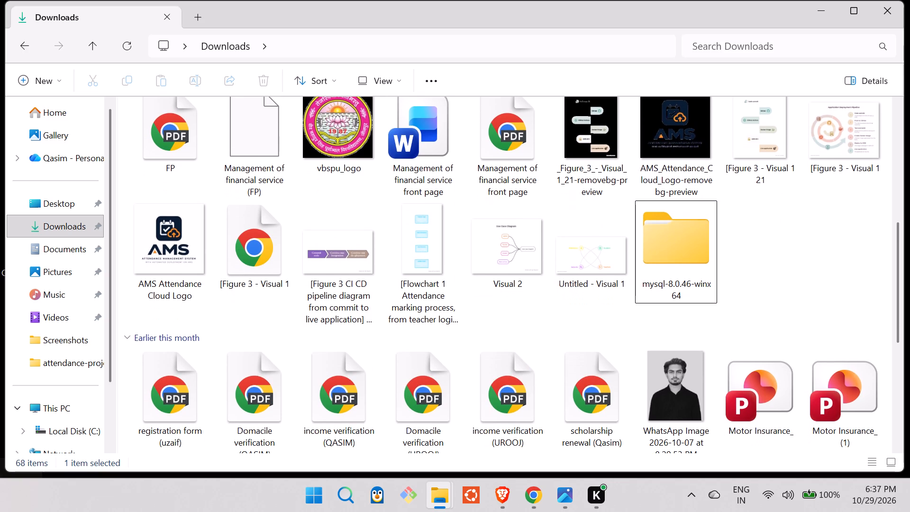
scroll(787, 308, down, 1)
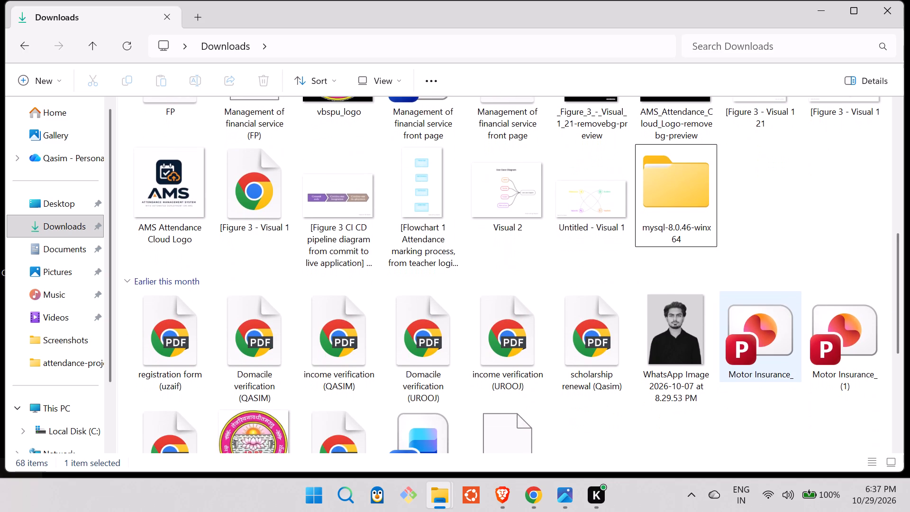
scroll(787, 308, down, 2)
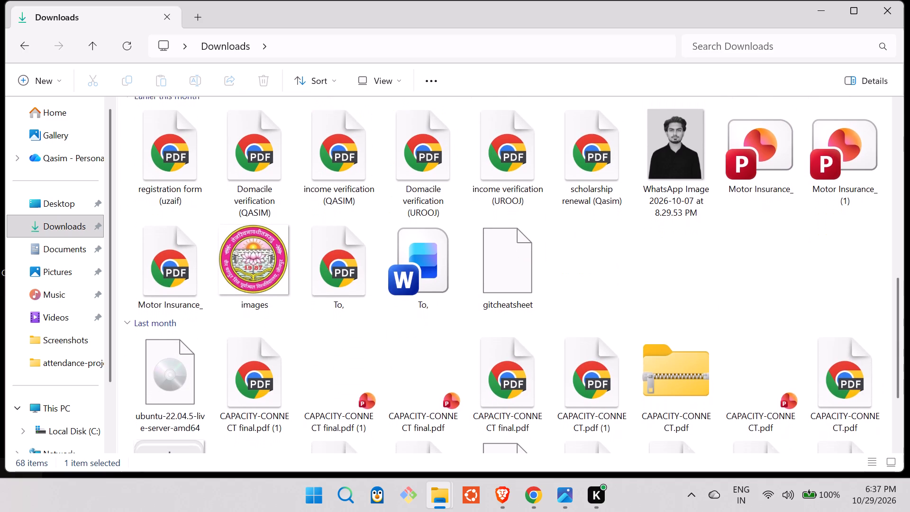
scroll(787, 308, down, 10)
scroll(787, 308, up, 7)
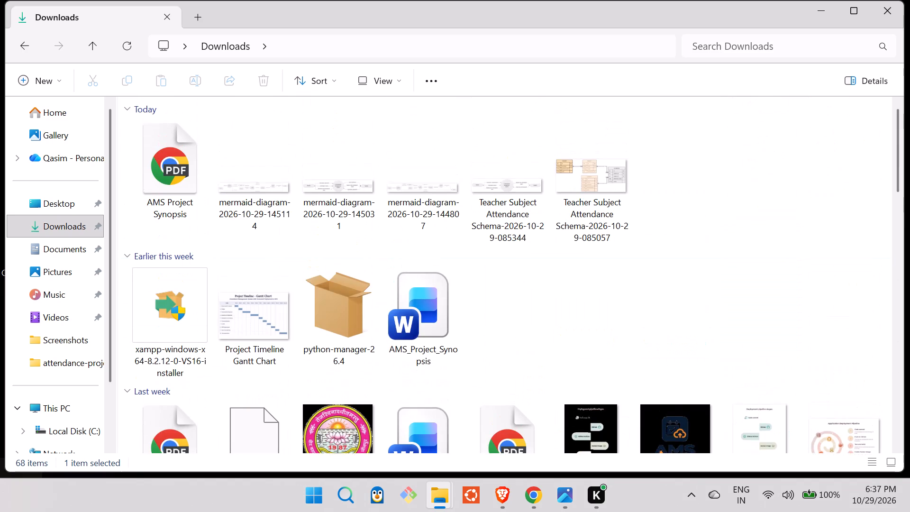
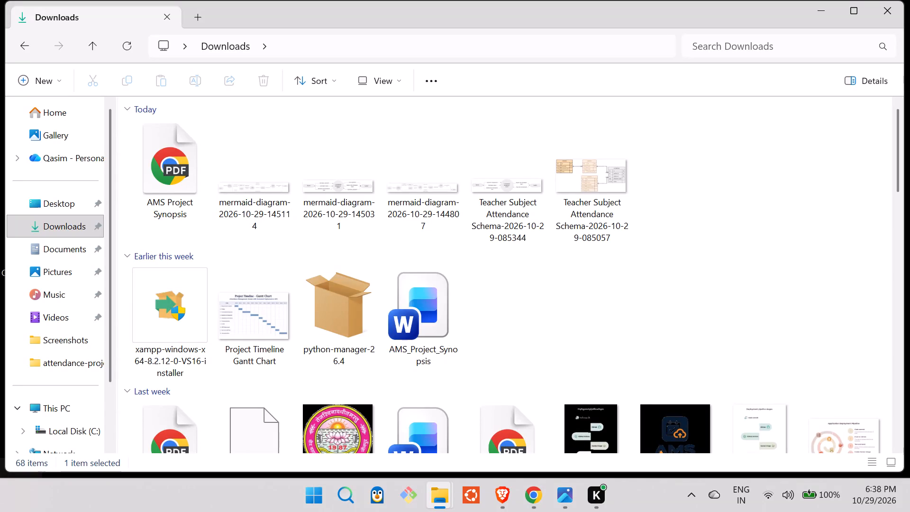
Delete today's mermaid-diagram image ending in 144807 and the Teacher Subject Attendance Schema image ending in 085344.
scroll(523, 314, up, 2)
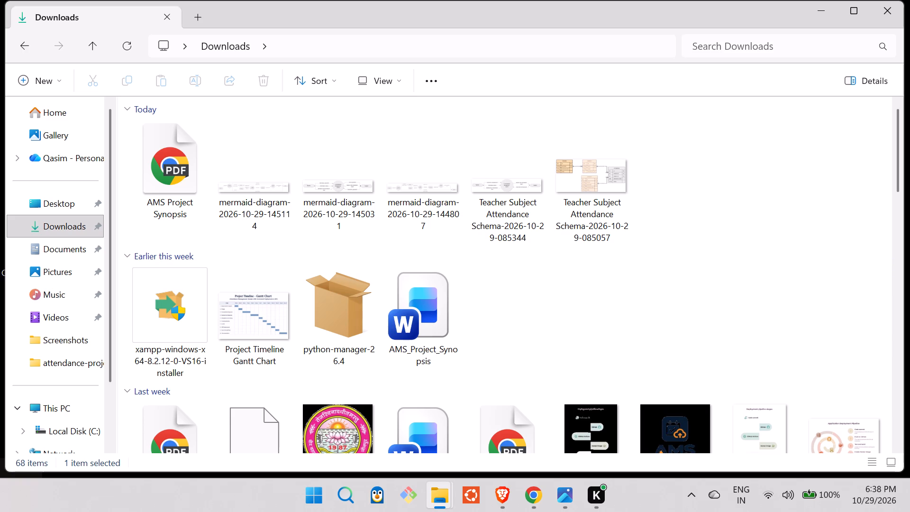
drag(550, 236, 441, 200)
key(Delete)
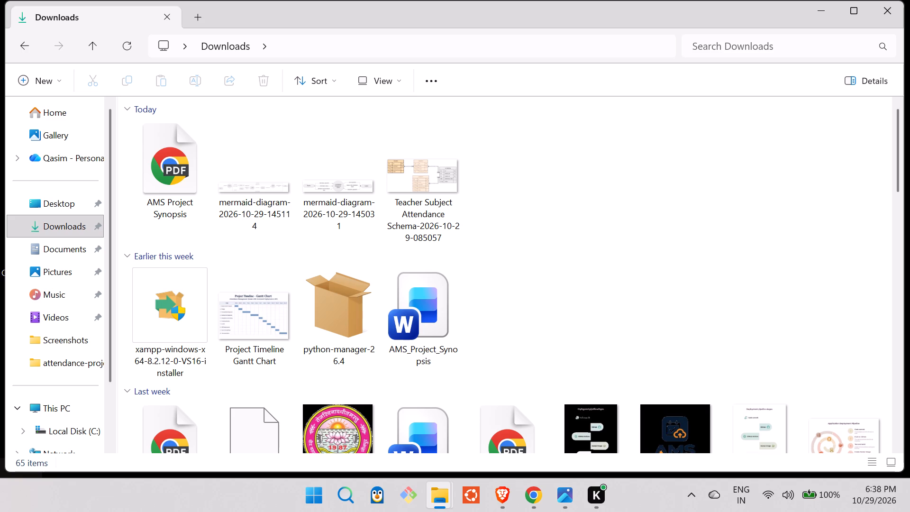
Delete last week's black-background AMS logo, [Figure 3 - Visual 1 21, its removebg-preview copy and the [Figure 3 CI CD pipeline diagram image.
scroll(567, 208, down, 1)
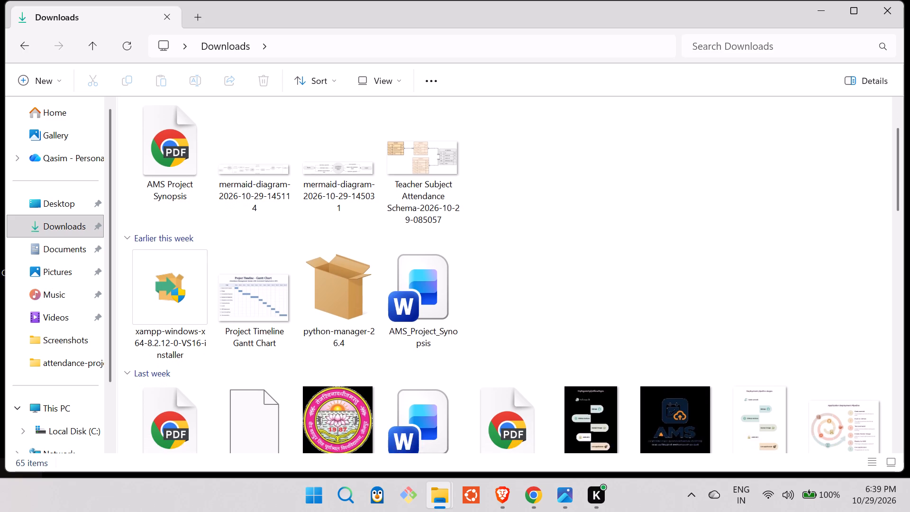
scroll(567, 208, down, 1)
click(659, 275)
key(Delete)
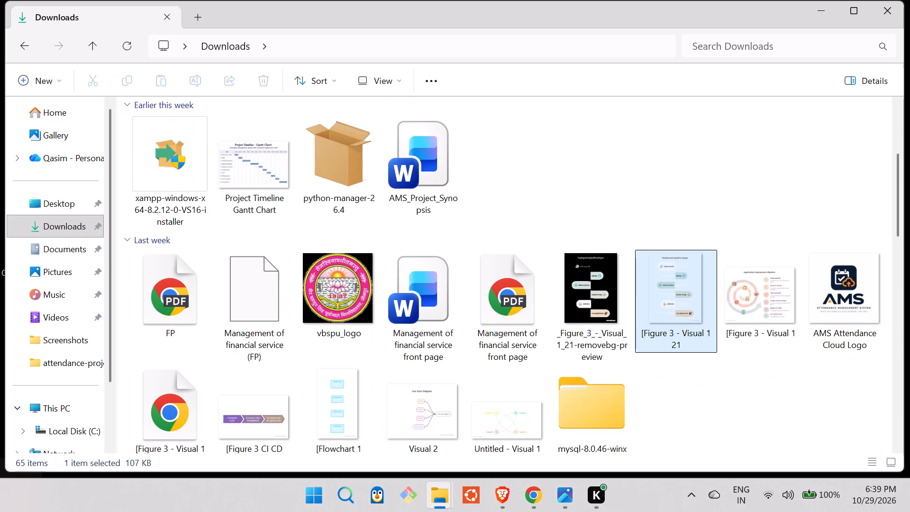
click(682, 335)
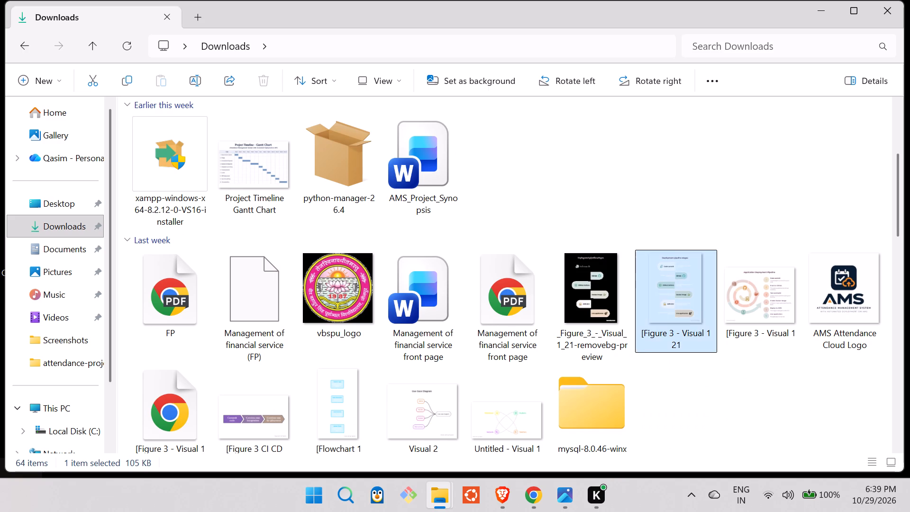
key(Delete)
click(596, 310)
key(Delete)
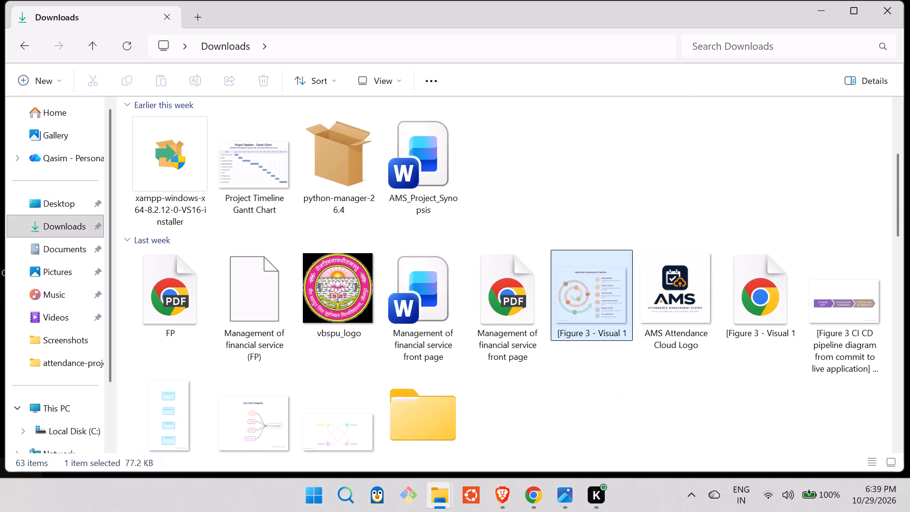
click(837, 361)
key(Delete)
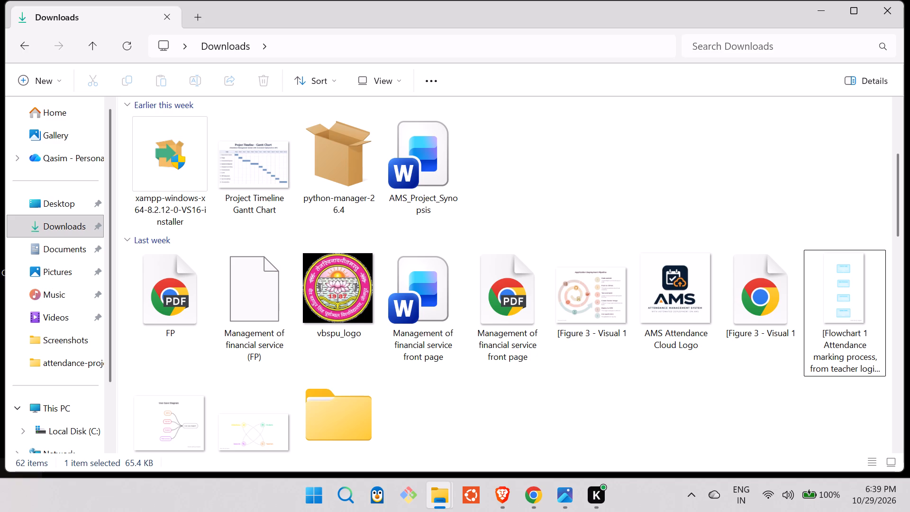
Look over the remaining downloads, open today's AMS Project Synopsis PDF to check it, and close the browser.
scroll(314, 351, down, 3)
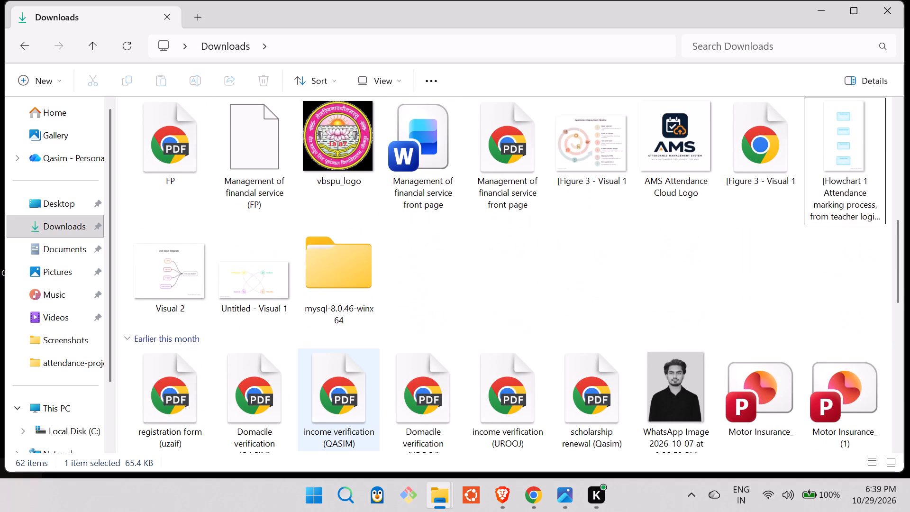
scroll(510, 252, down, 1)
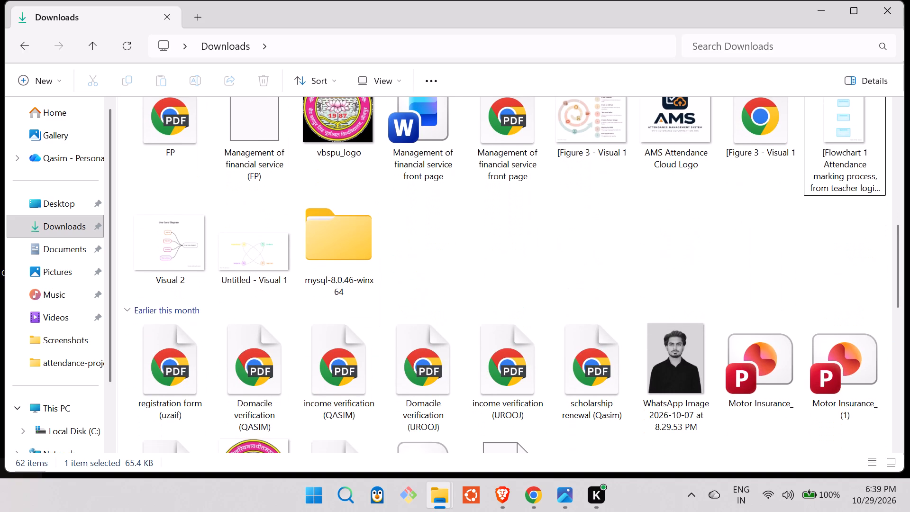
scroll(510, 252, up, 3)
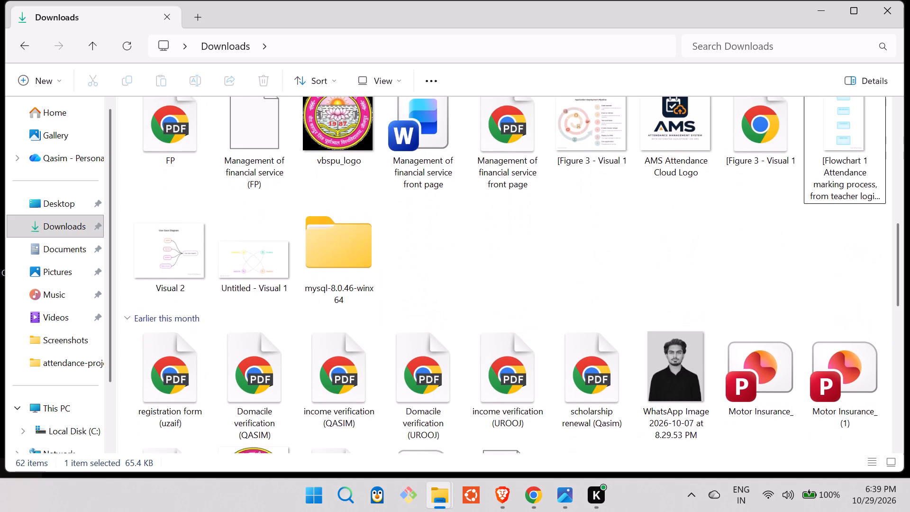
scroll(510, 252, up, 6)
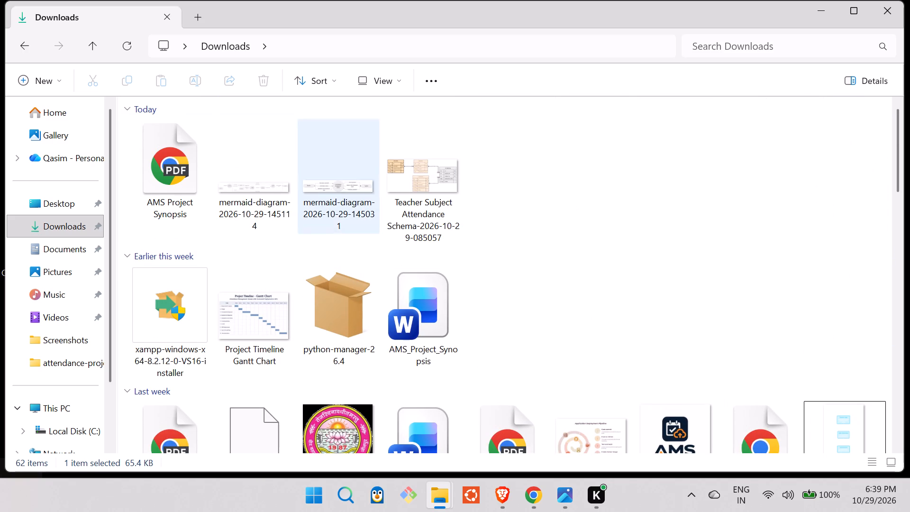
double_click(150, 159)
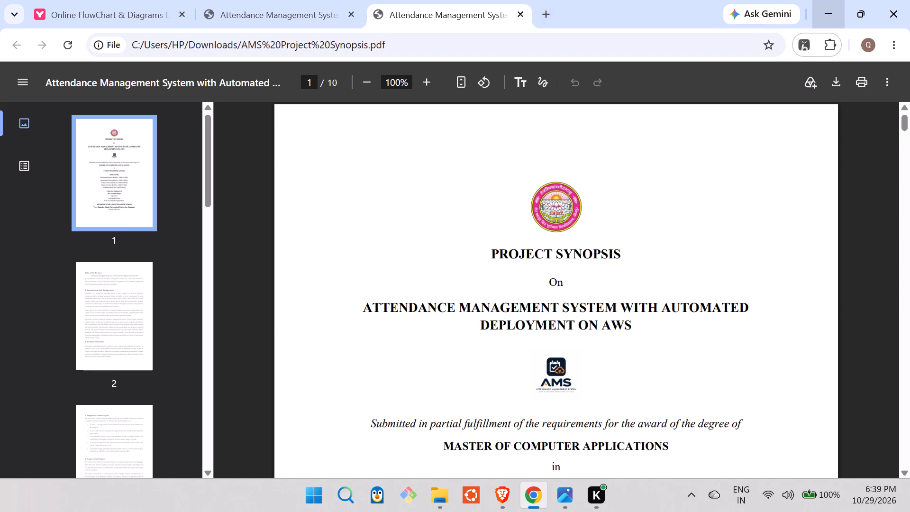
click(909, 0)
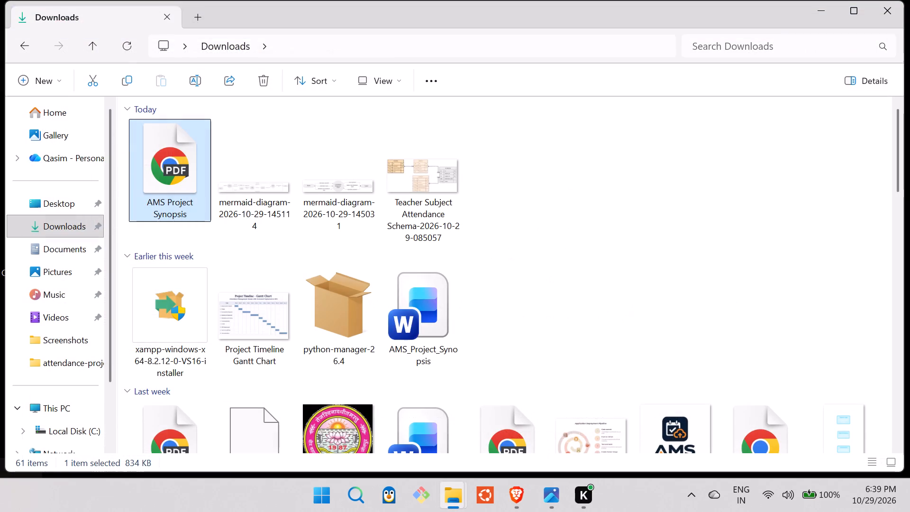
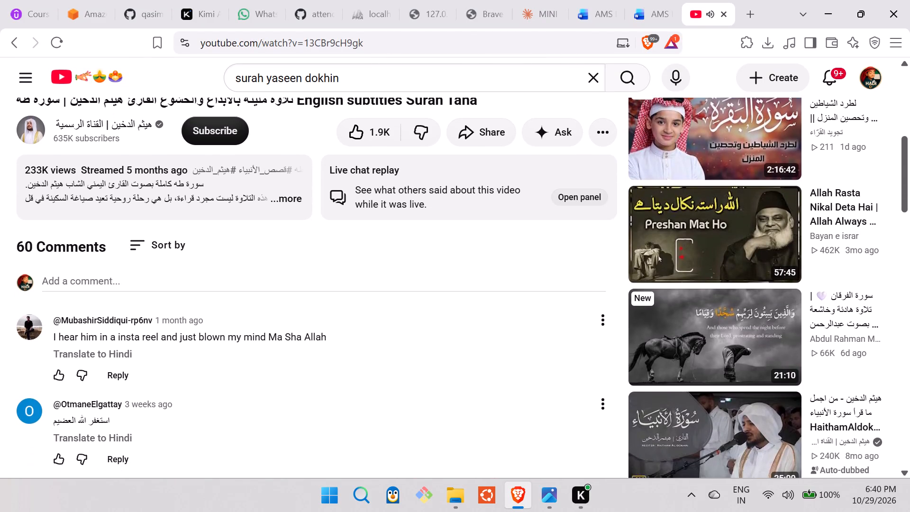
Browse the suggested YouTube videos and play "Relaxing Quran Recitation for Deep Sleep & Inner Peace".
scroll(622, 289, down, 5)
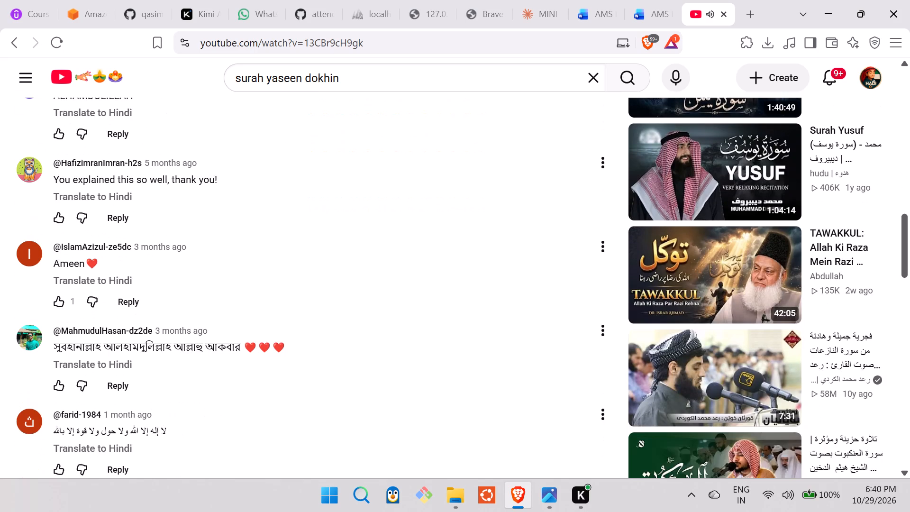
scroll(622, 289, down, 5)
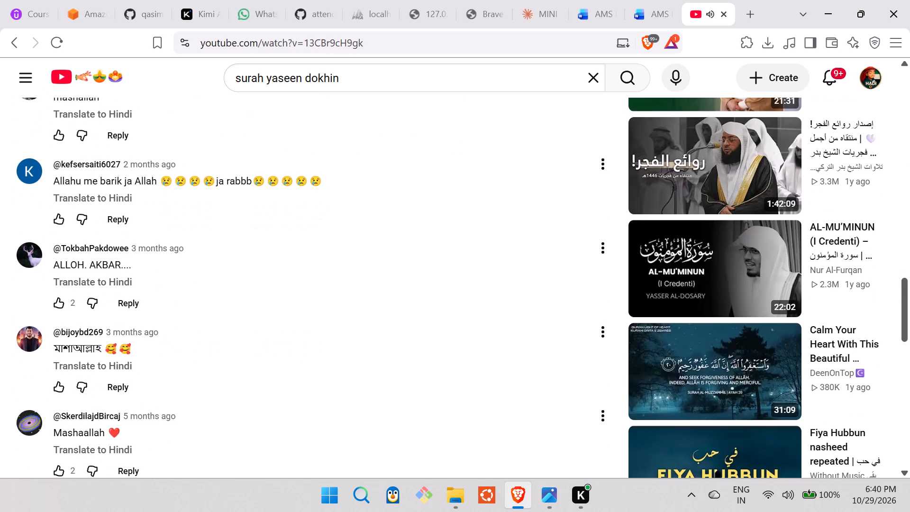
scroll(622, 289, down, 1)
scroll(622, 289, up, 6)
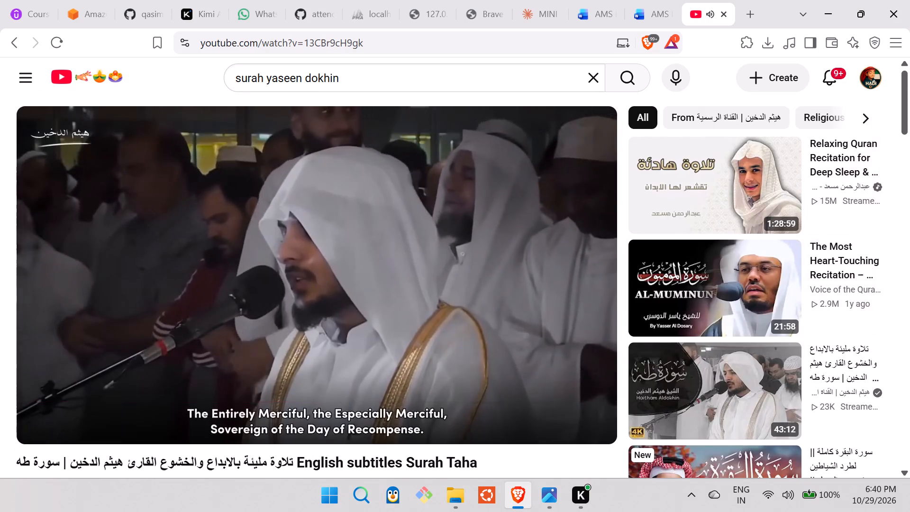
click(730, 165)
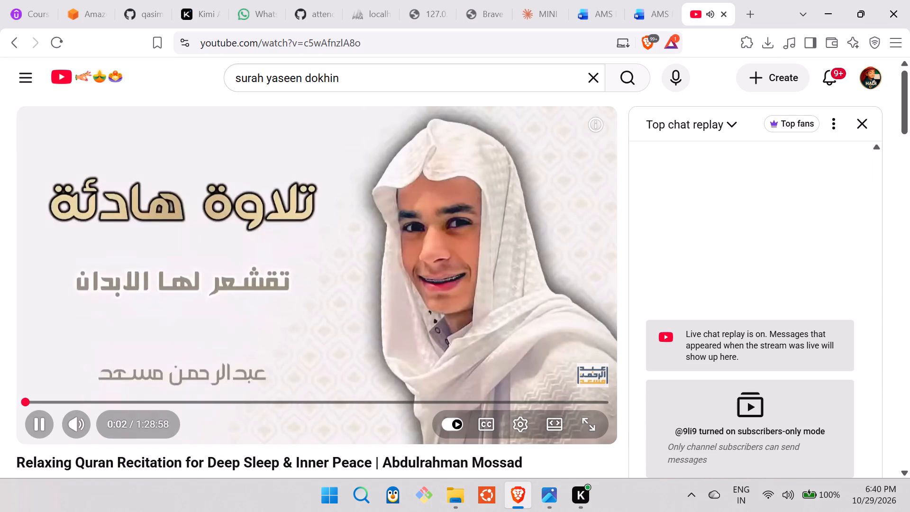
Go back to the open AMS Project Synopsis documents and look through the view-only copy's timeline, work division, expected outcomes and interface screenshots.
click(644, 0)
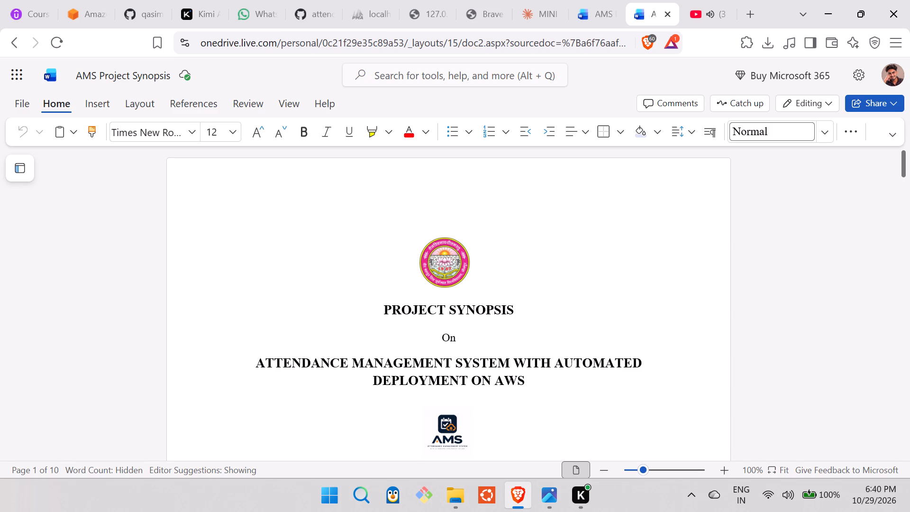
click(599, 0)
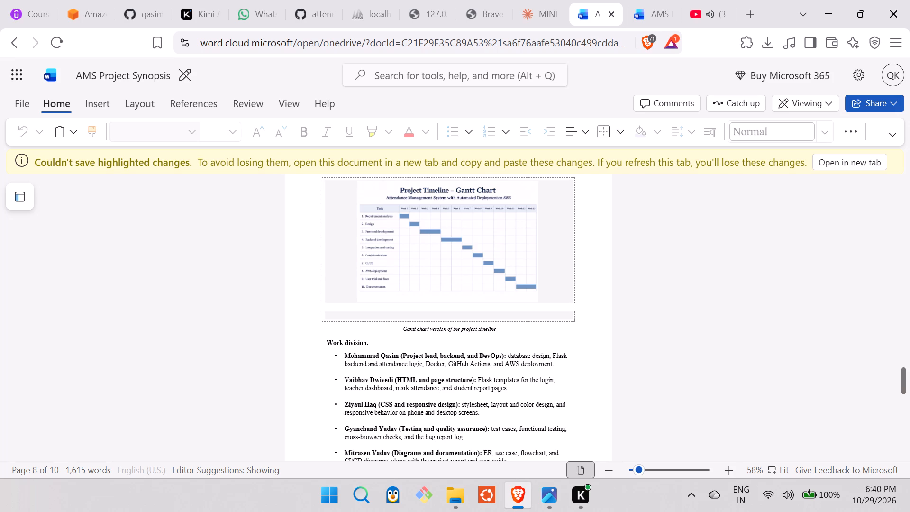
scroll(462, 267, up, 2)
scroll(437, 336, down, 3)
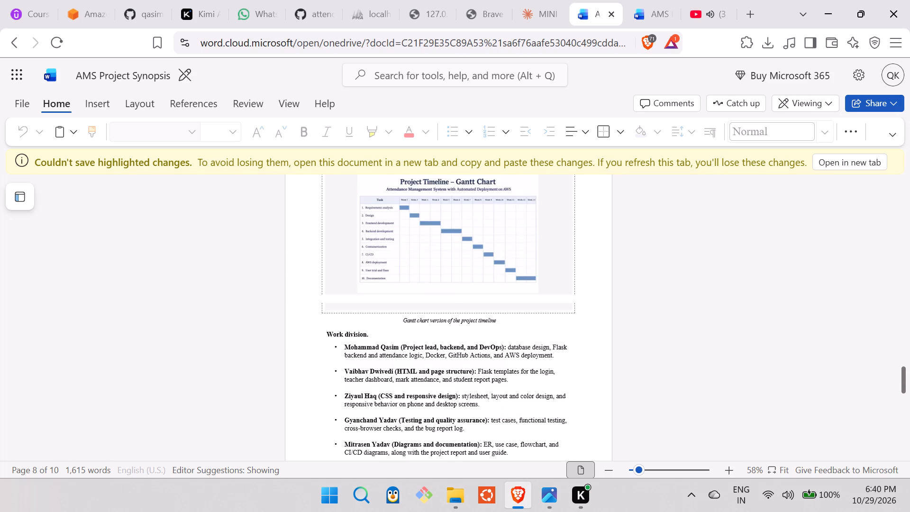
scroll(437, 336, down, 3)
scroll(437, 336, up, 2)
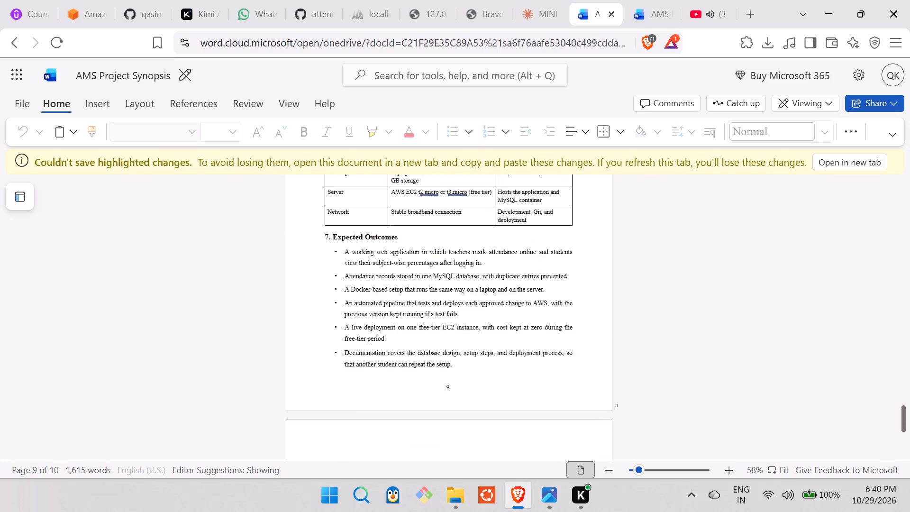
scroll(437, 336, up, 5)
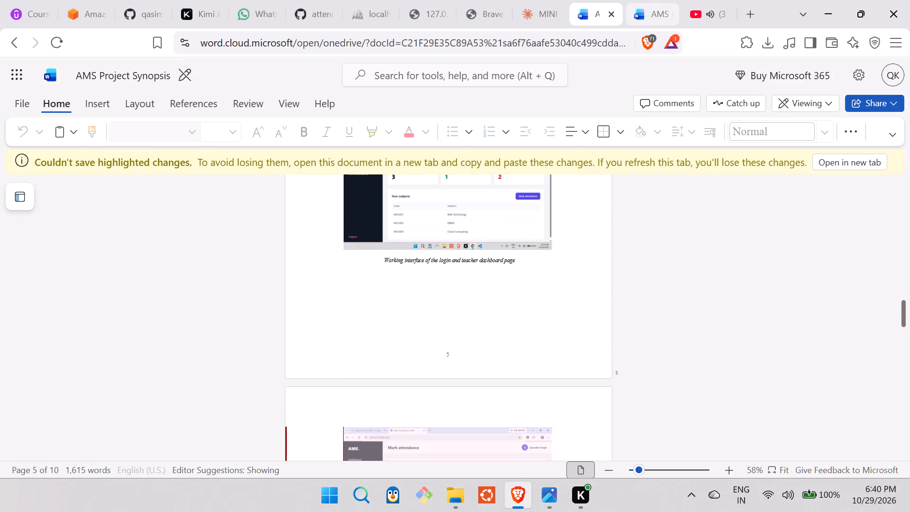
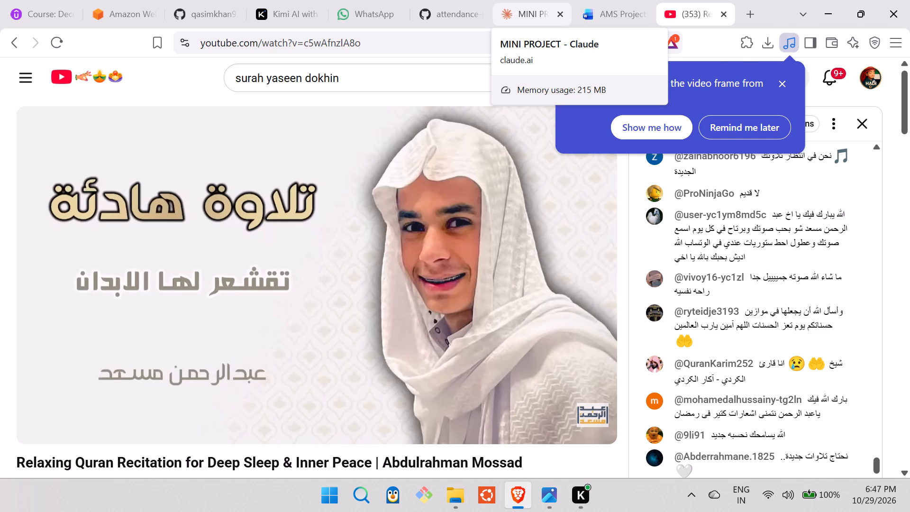
Return to the AMS Project Synopsis and look through it from the cover page to the end of Section 5, Proposed Methodology, including its diagrams and screenshots.
click(601, 0)
scroll(163, 324, down, 1)
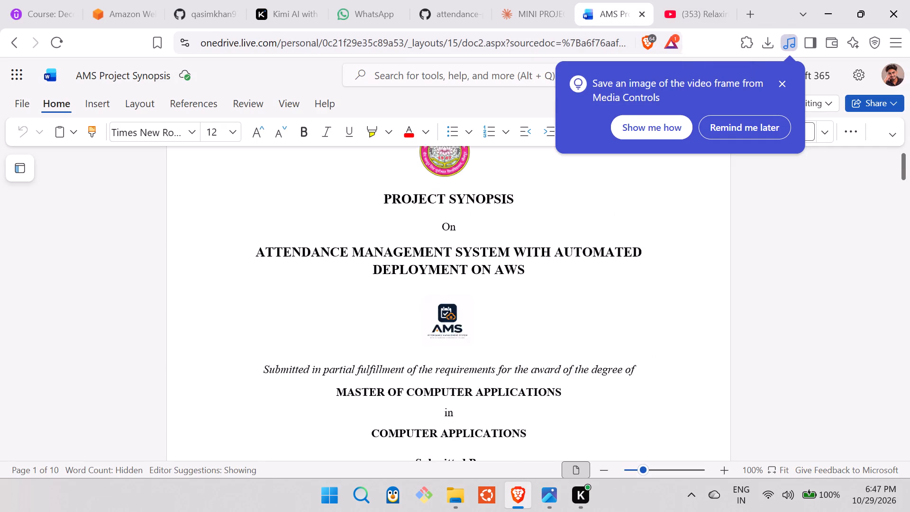
scroll(163, 324, down, 7)
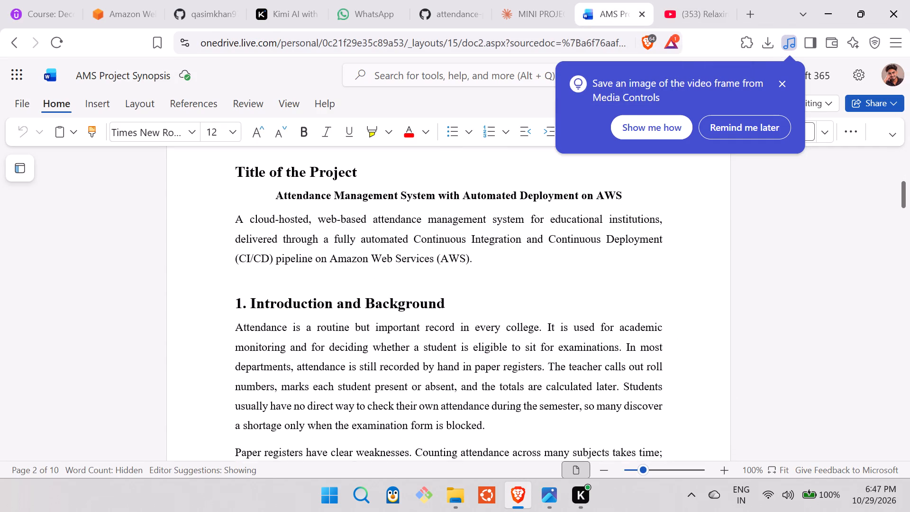
scroll(163, 324, down, 7)
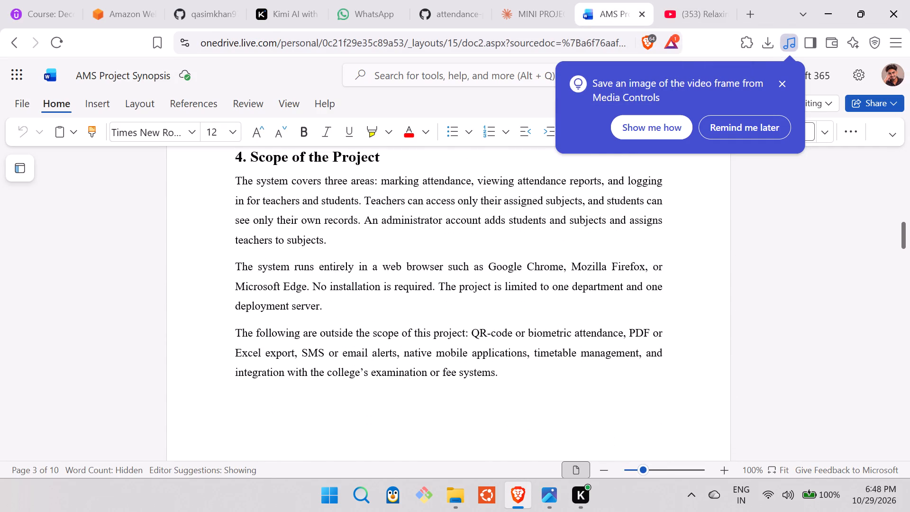
scroll(163, 324, down, 3)
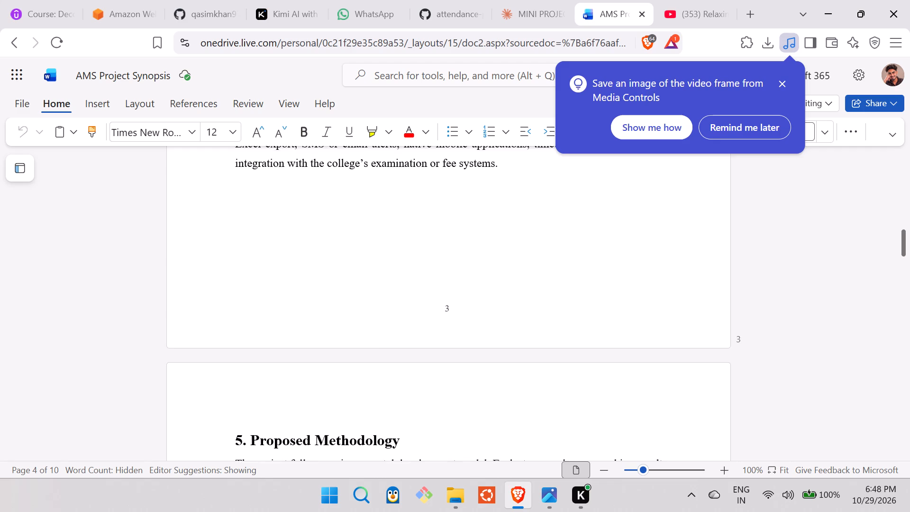
scroll(163, 324, down, 1)
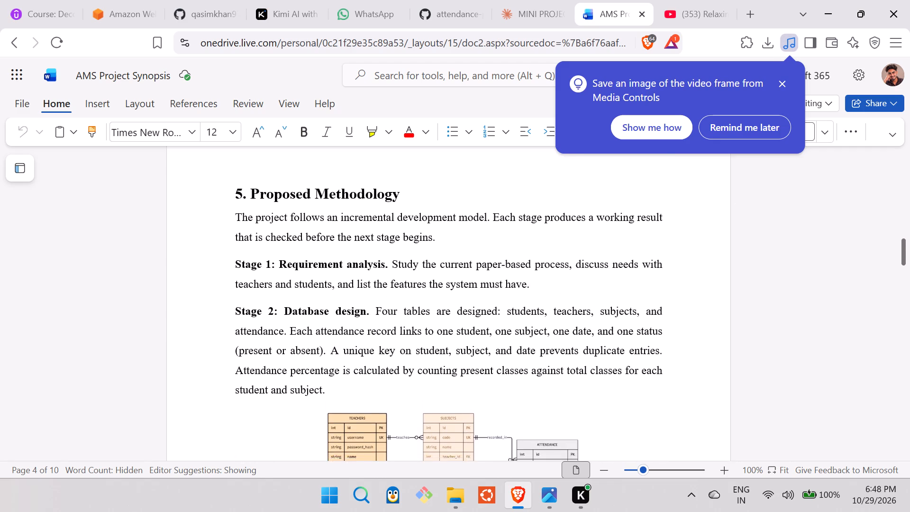
scroll(163, 324, down, 3)
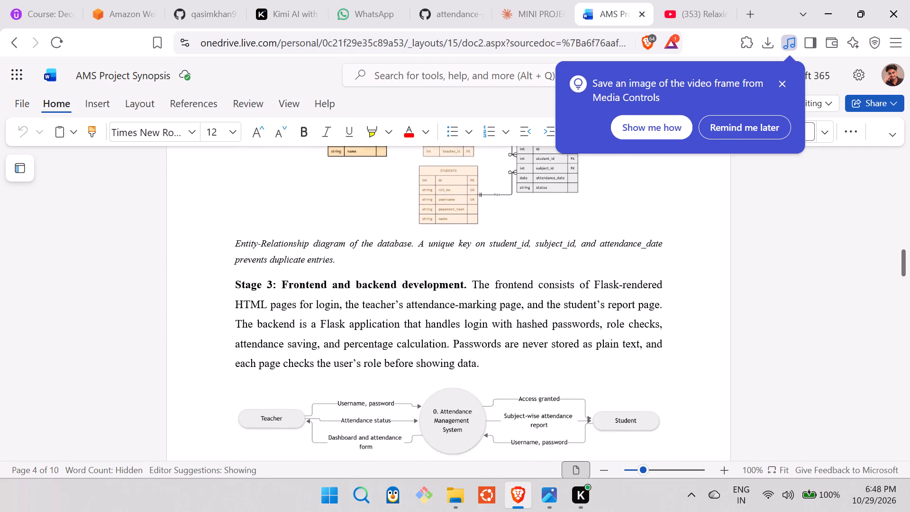
scroll(163, 324, down, 6)
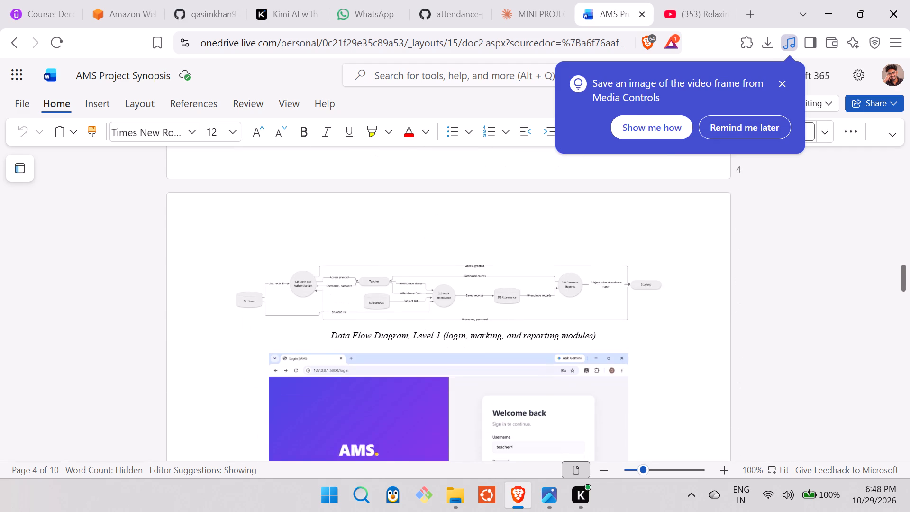
scroll(163, 324, down, 8)
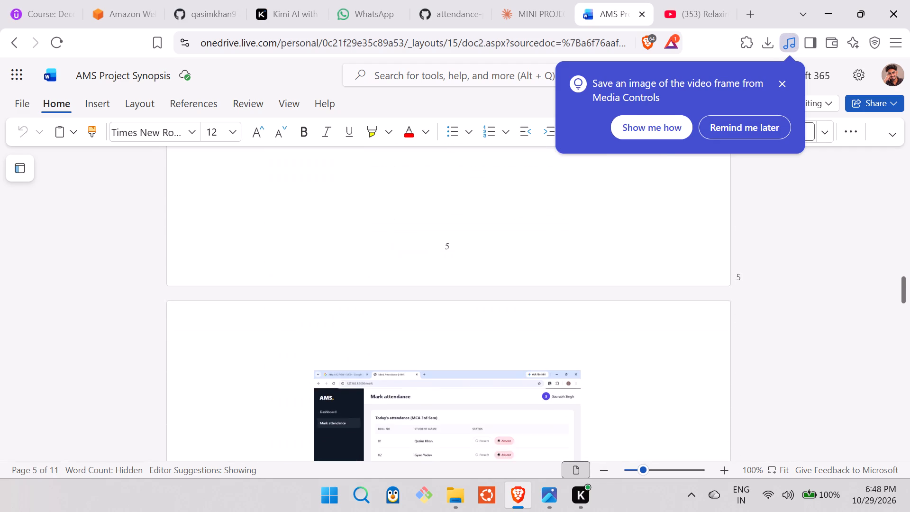
scroll(163, 324, down, 4)
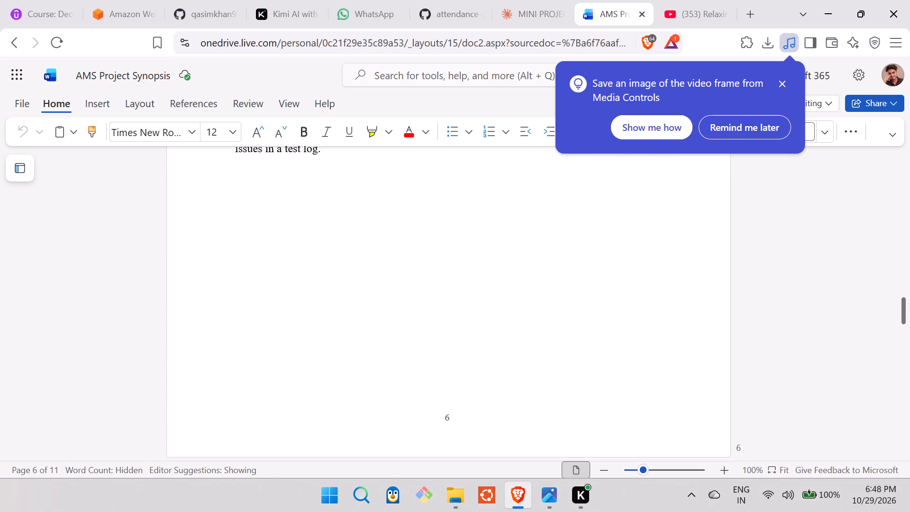
scroll(163, 324, down, 1)
scroll(163, 324, up, 1)
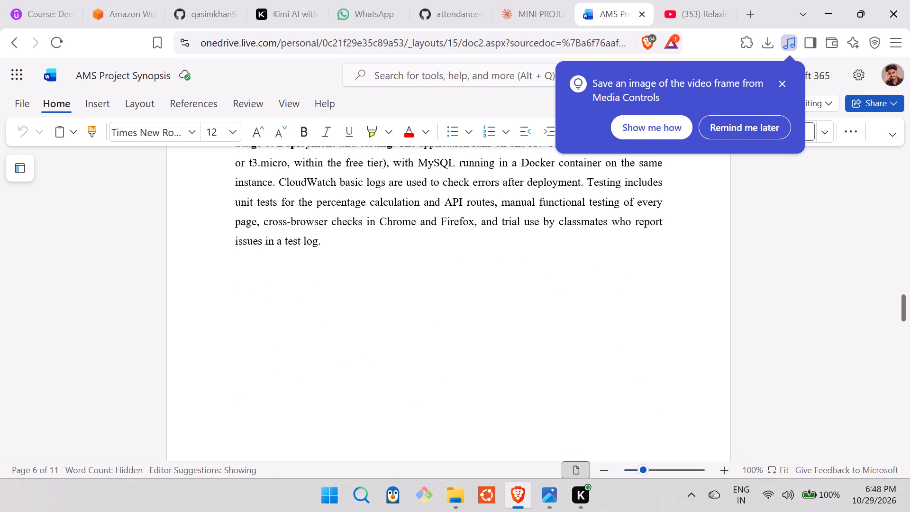